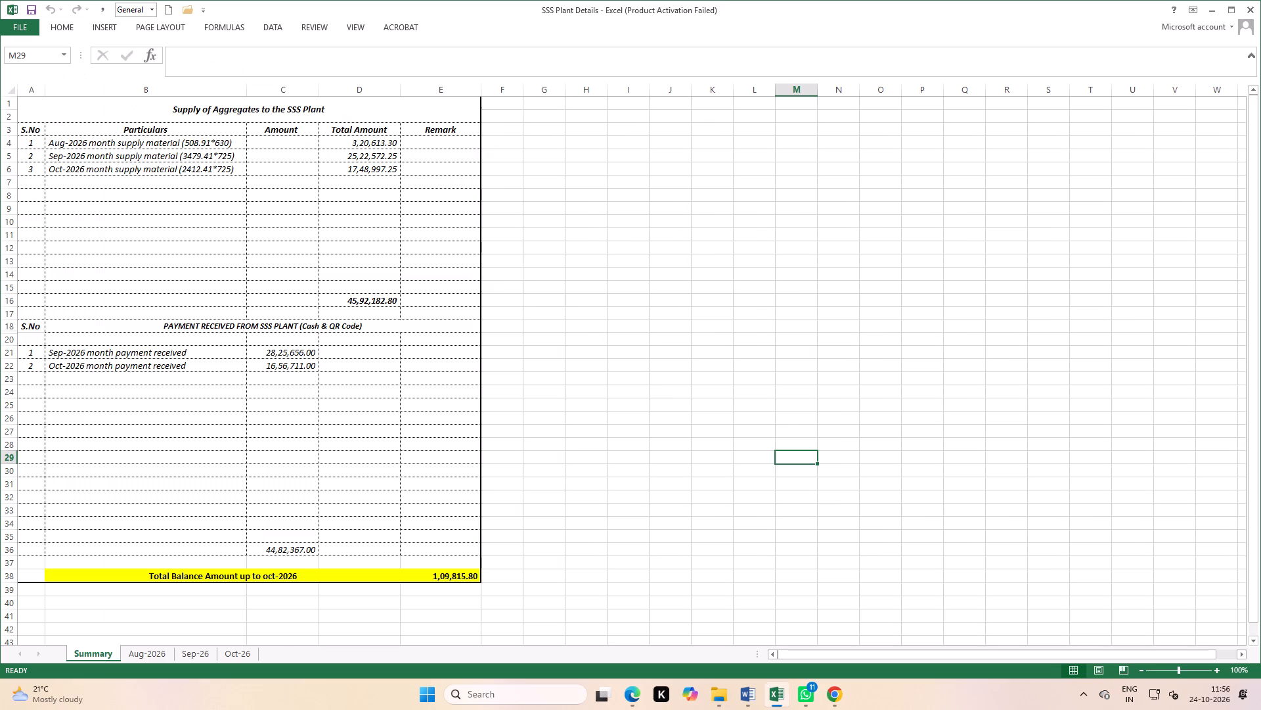
On the Oct-26 sheet, total the Amount column with AutoSum in cell F158 below the payment table.
click(757, 469)
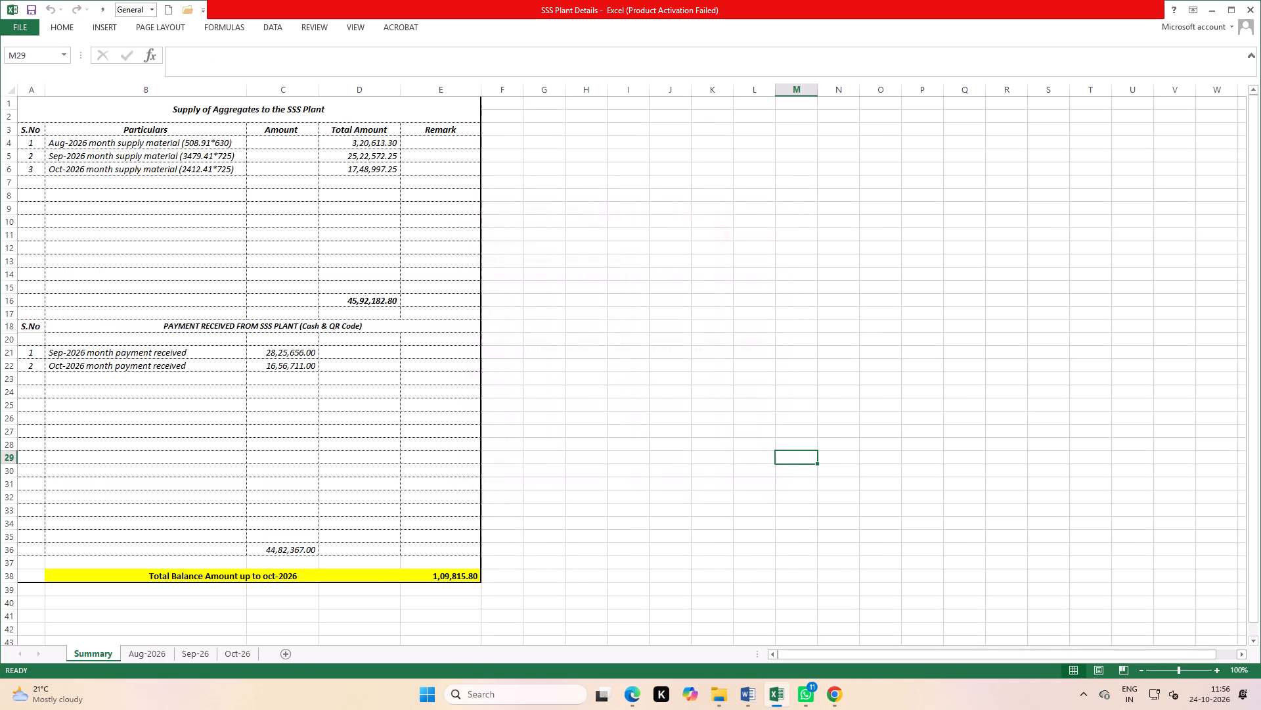
click(242, 655)
scroll(404, 443, up, 1)
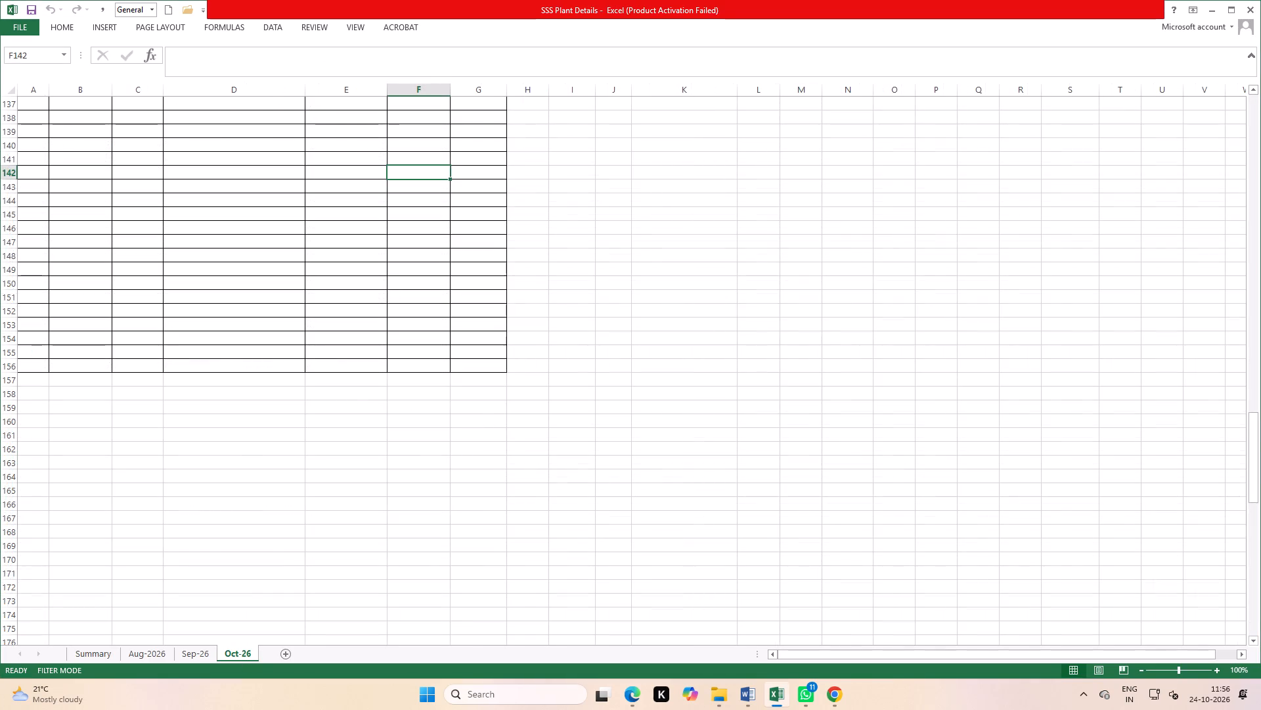
scroll(404, 443, up, 2)
click(418, 521)
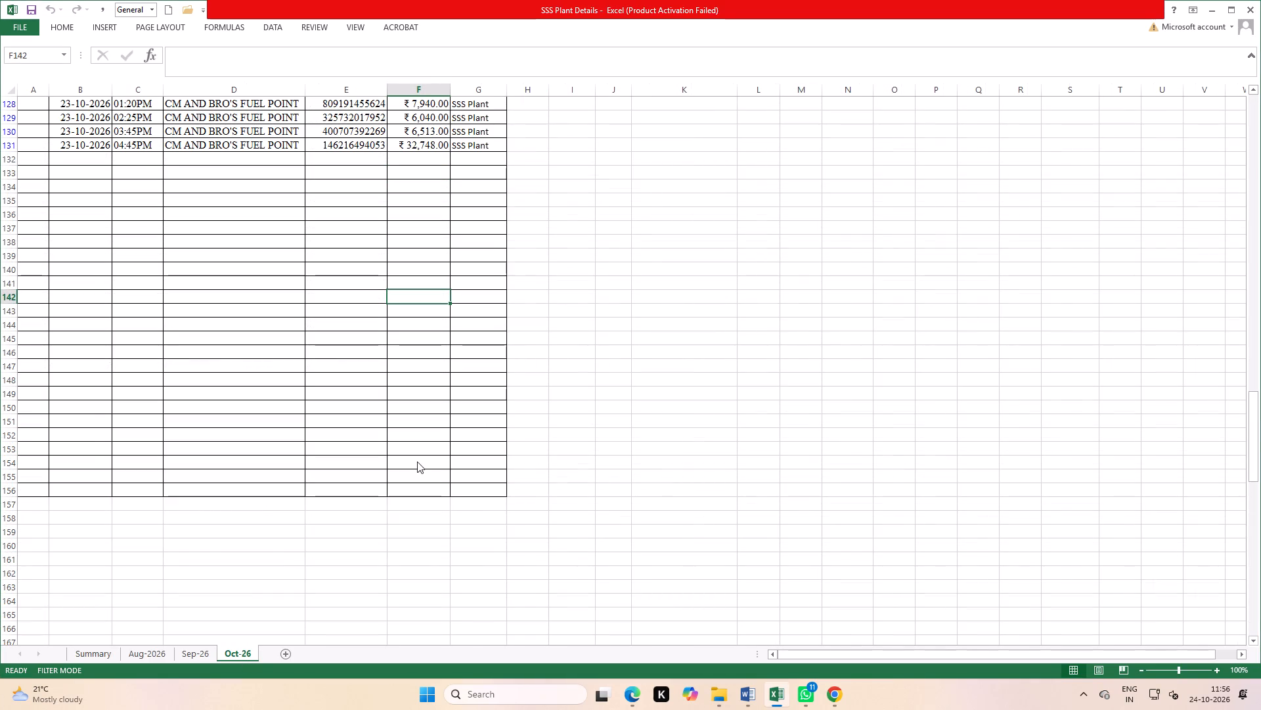
click(66, 28)
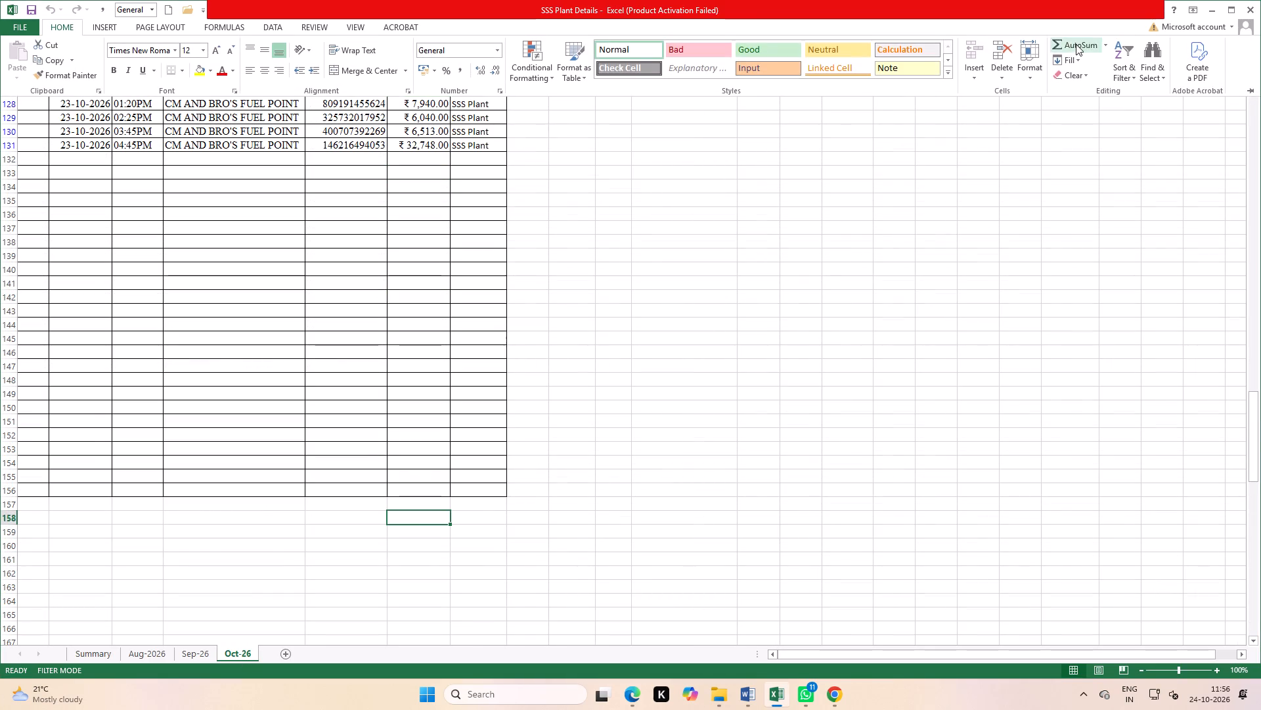
click(1076, 44)
key(Return)
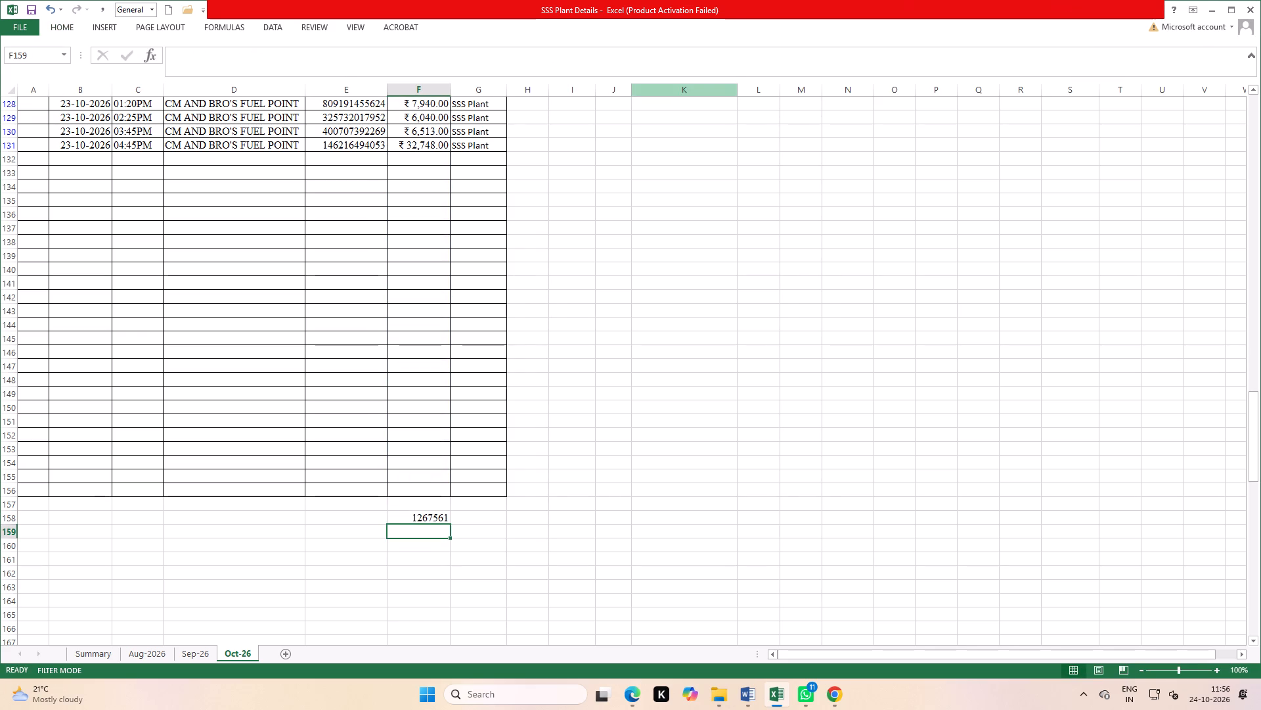
Examine which rows of the Amount column the subtotal formula in F158 covers.
scroll(490, 458, up, 18)
scroll(493, 457, down, 13)
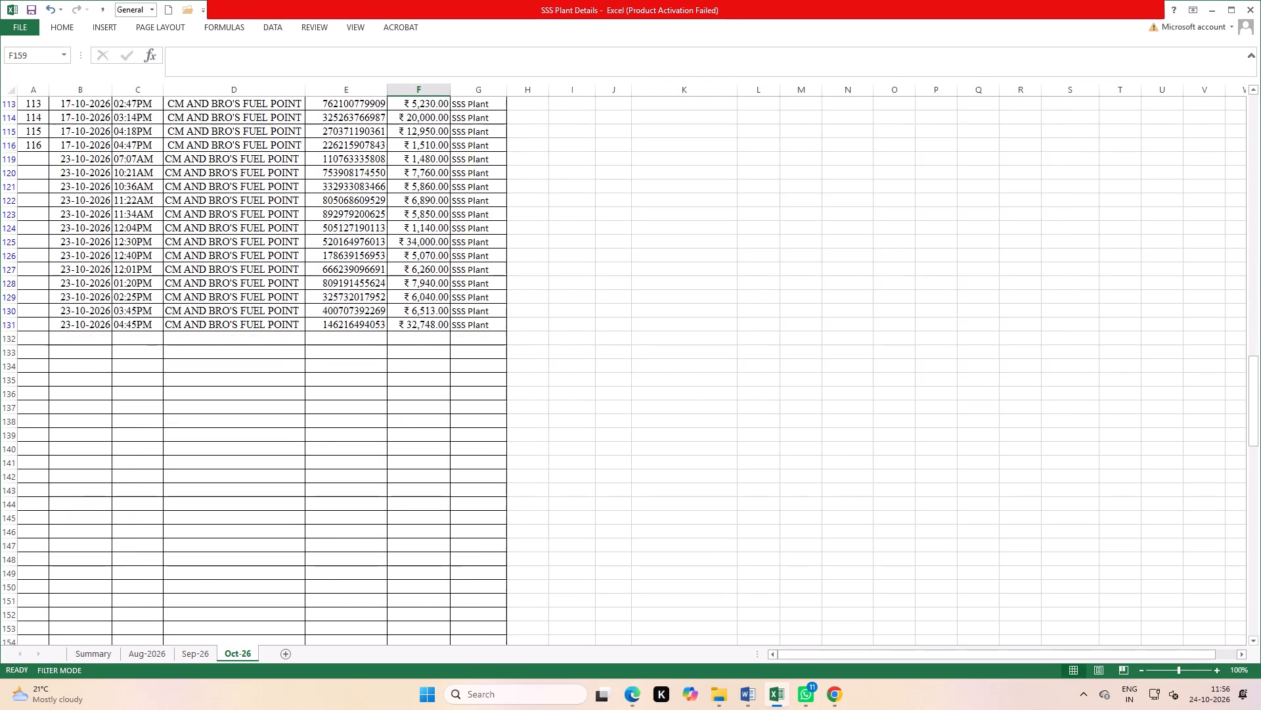
scroll(451, 604, down, 6)
double_click(433, 478)
scroll(427, 360, up, 3)
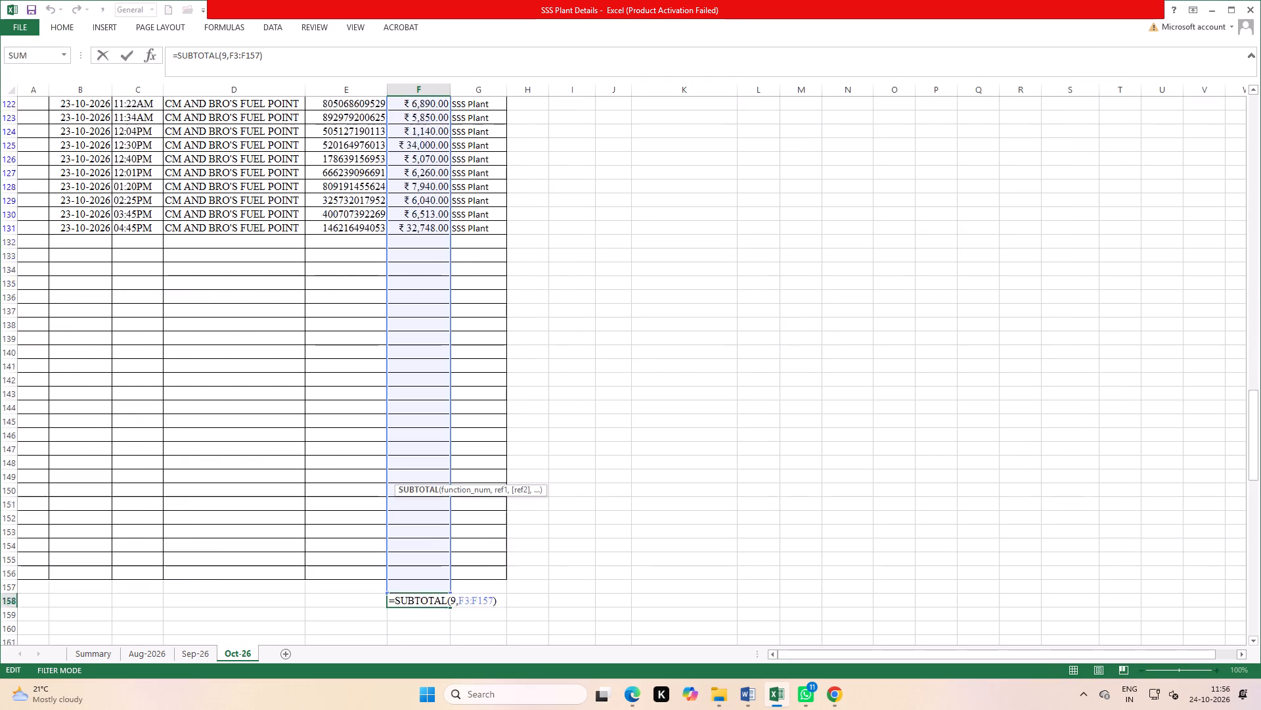
scroll(427, 360, up, 20)
scroll(427, 360, up, 20)
scroll(427, 360, up, 6)
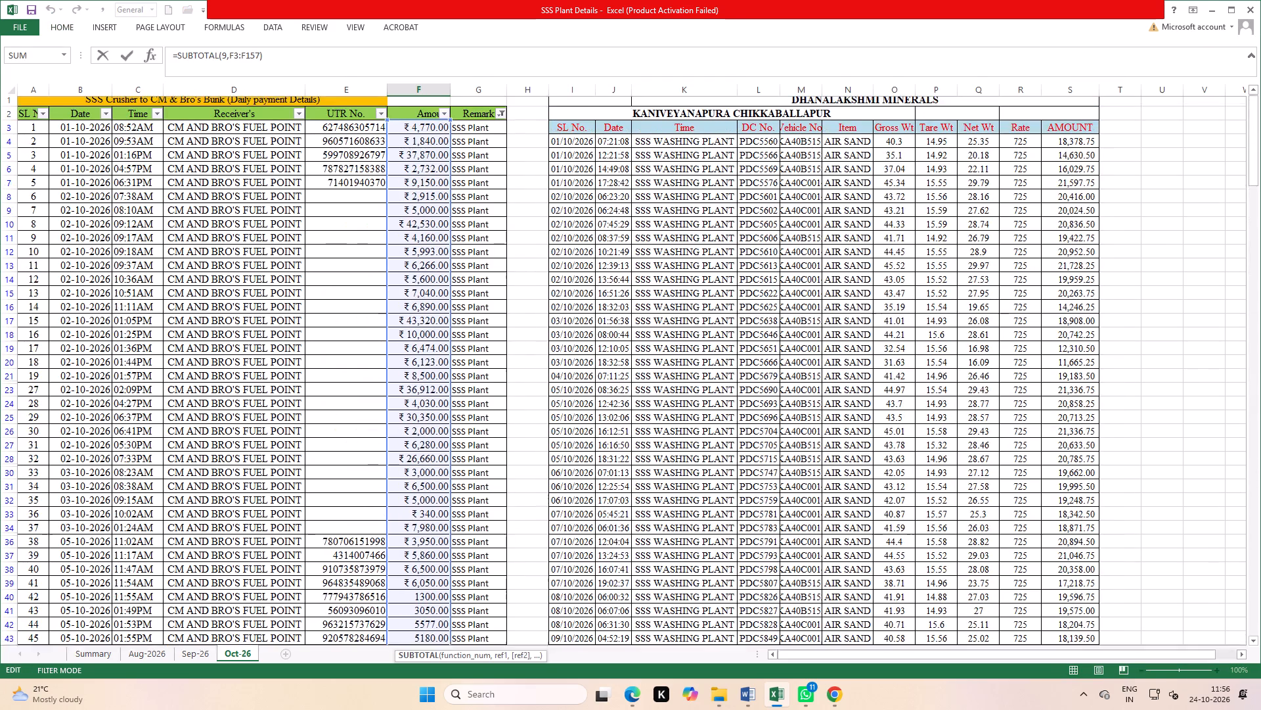
scroll(427, 360, up, 4)
key(Return)
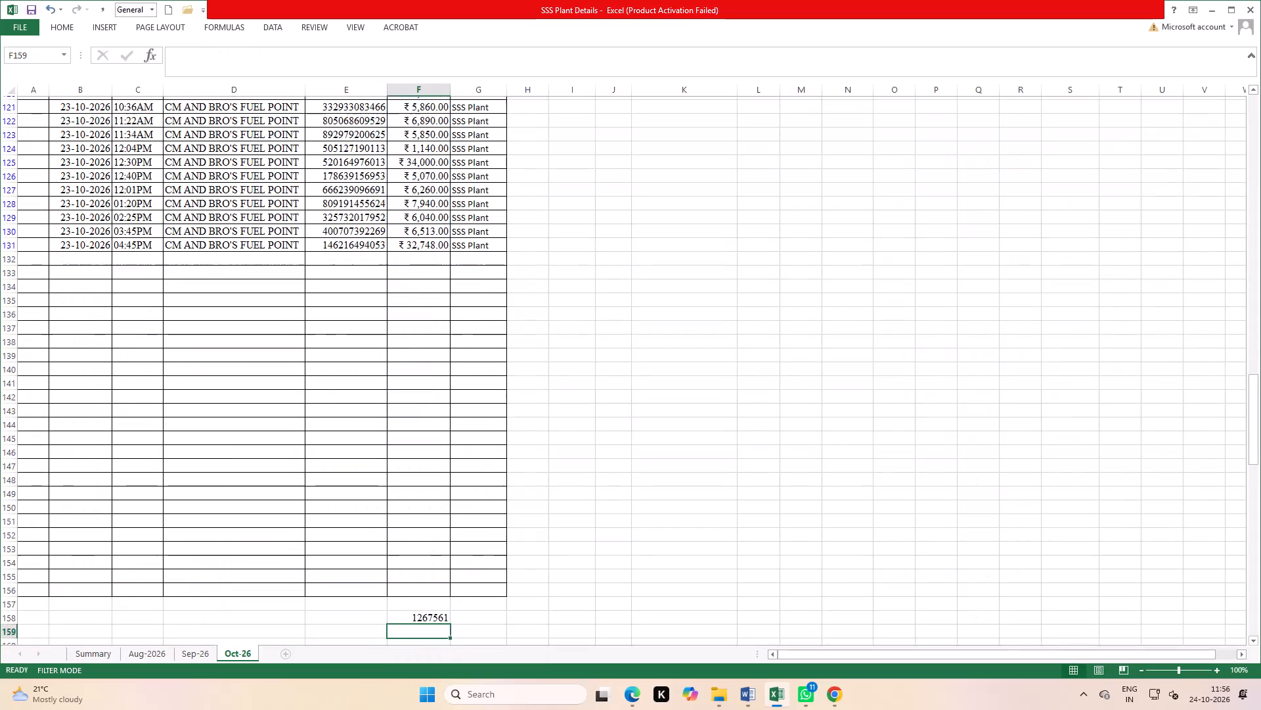
Turn off the filter on the daily payment table of the Oct-26 sheet.
scroll(427, 360, up, 20)
scroll(427, 360, up, 20)
scroll(427, 360, up, 1)
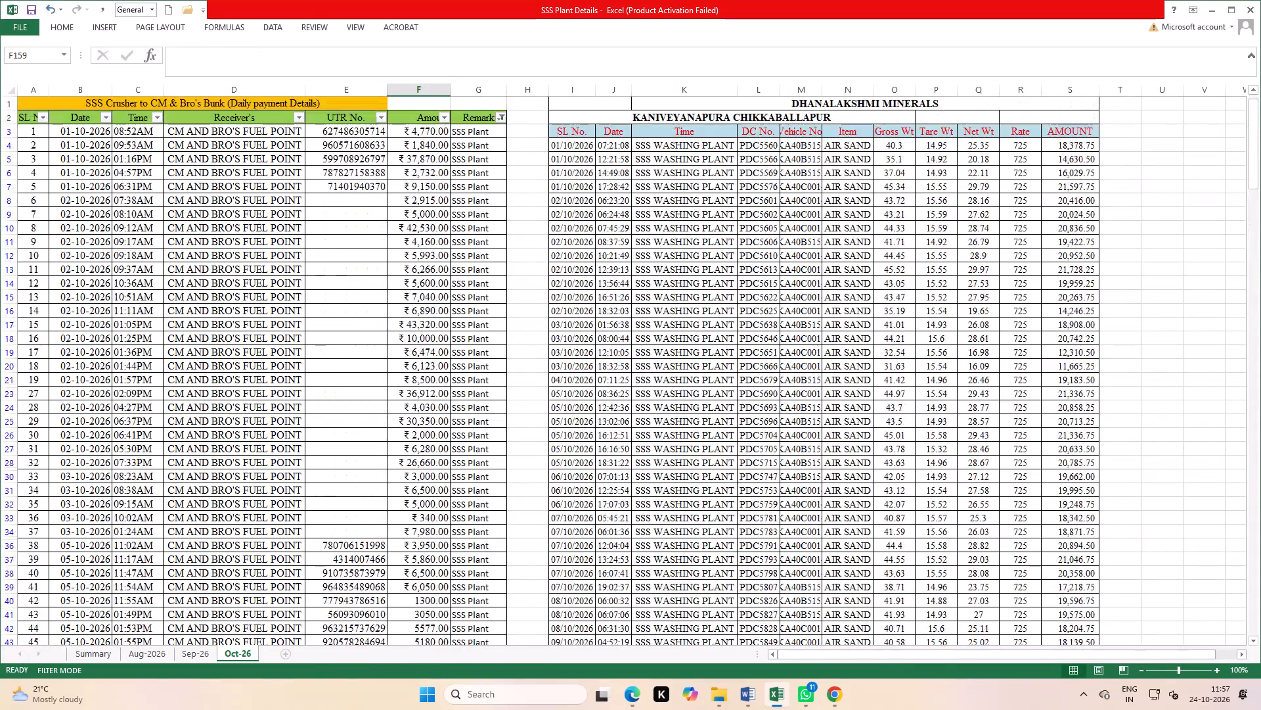
scroll(427, 360, up, 5)
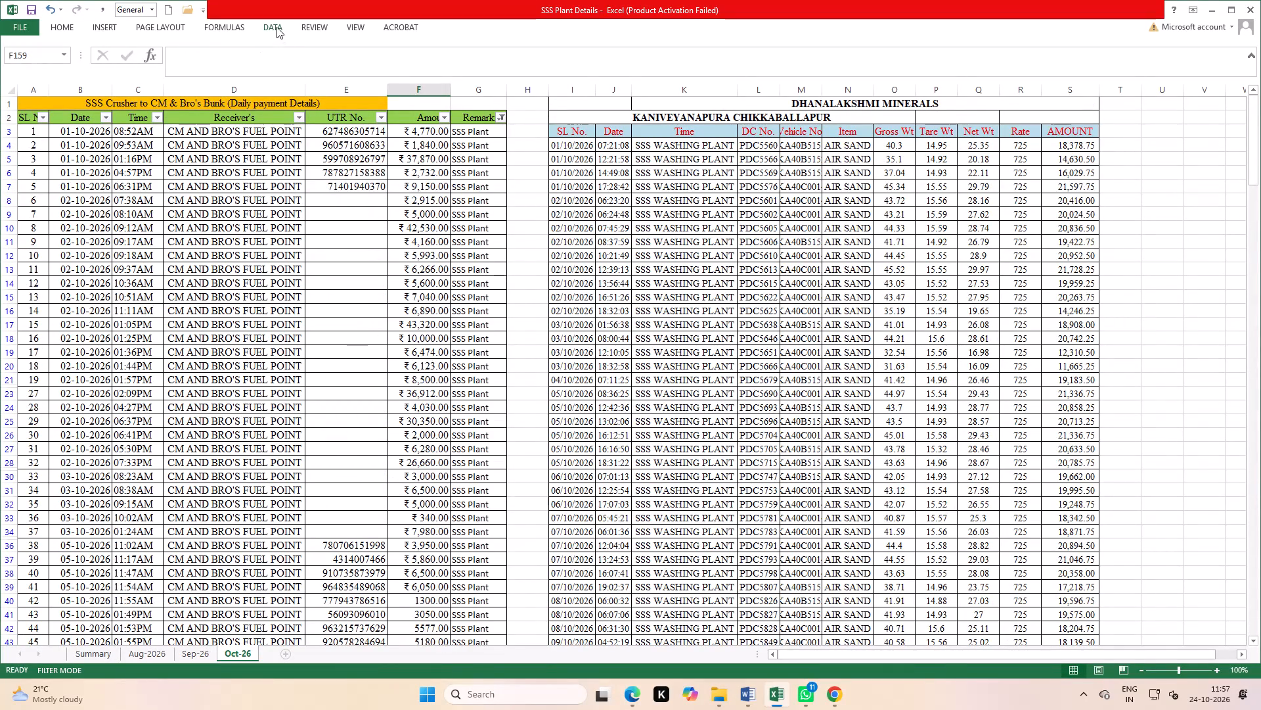
click(277, 27)
click(346, 59)
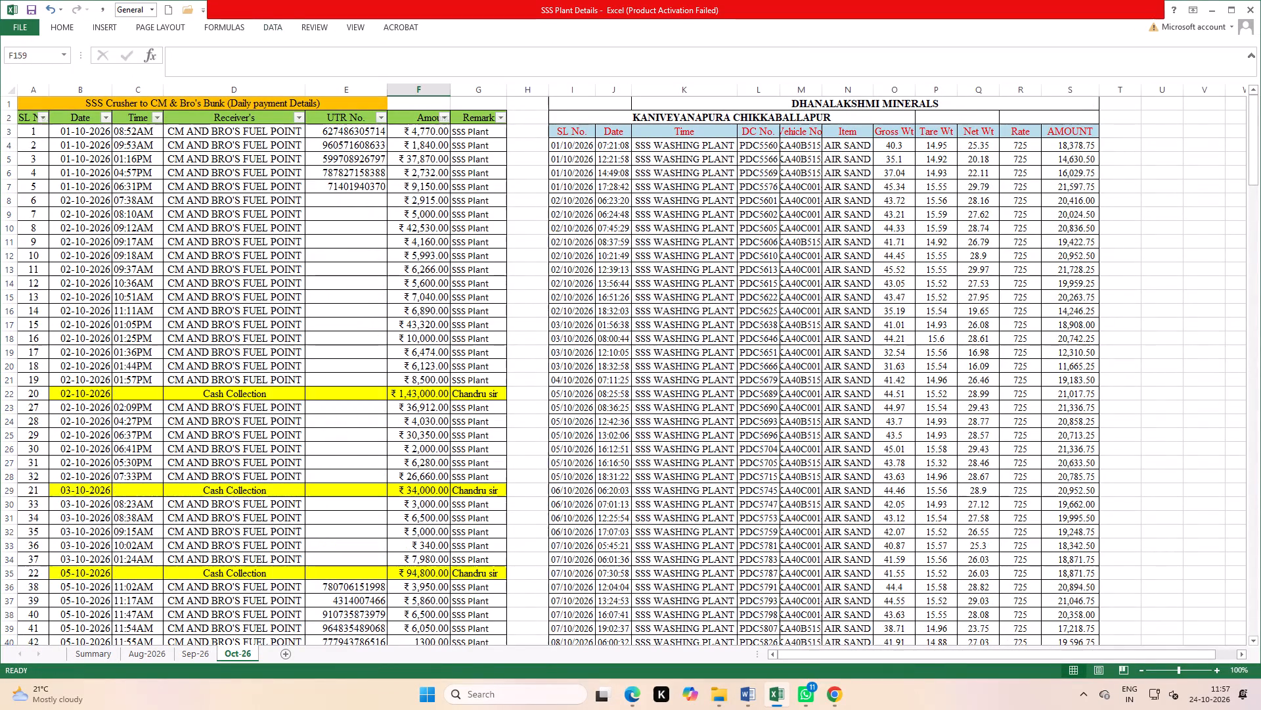
Recheck the unfiltered Amount subtotal in F158 and the cell range its formula covers.
scroll(436, 299, down, 12)
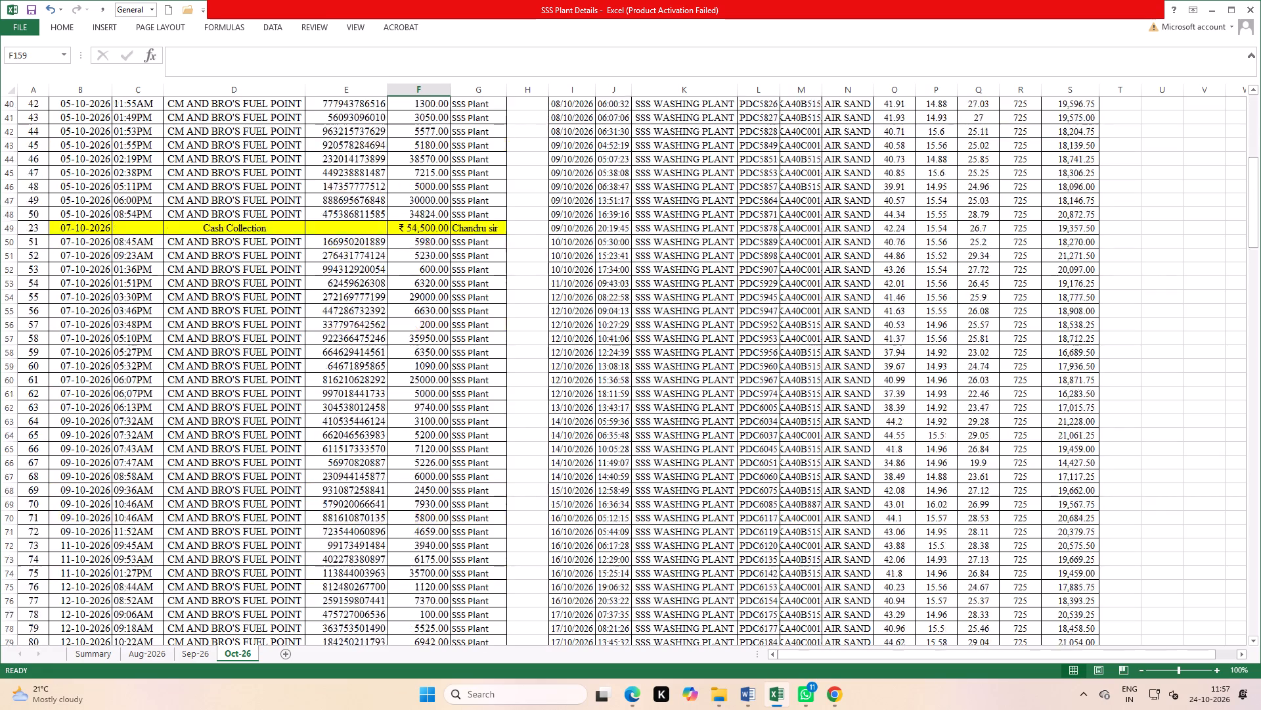
scroll(486, 324, down, 20)
scroll(486, 324, down, 13)
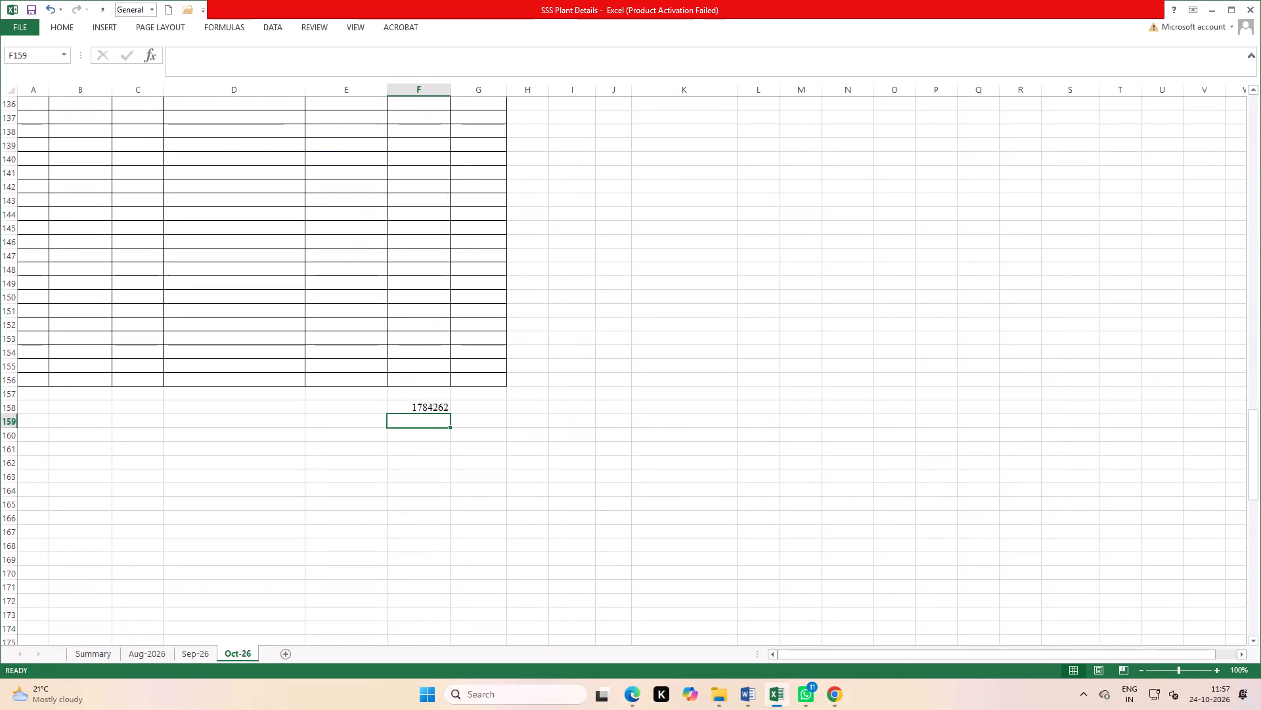
double_click(437, 408)
key(Return)
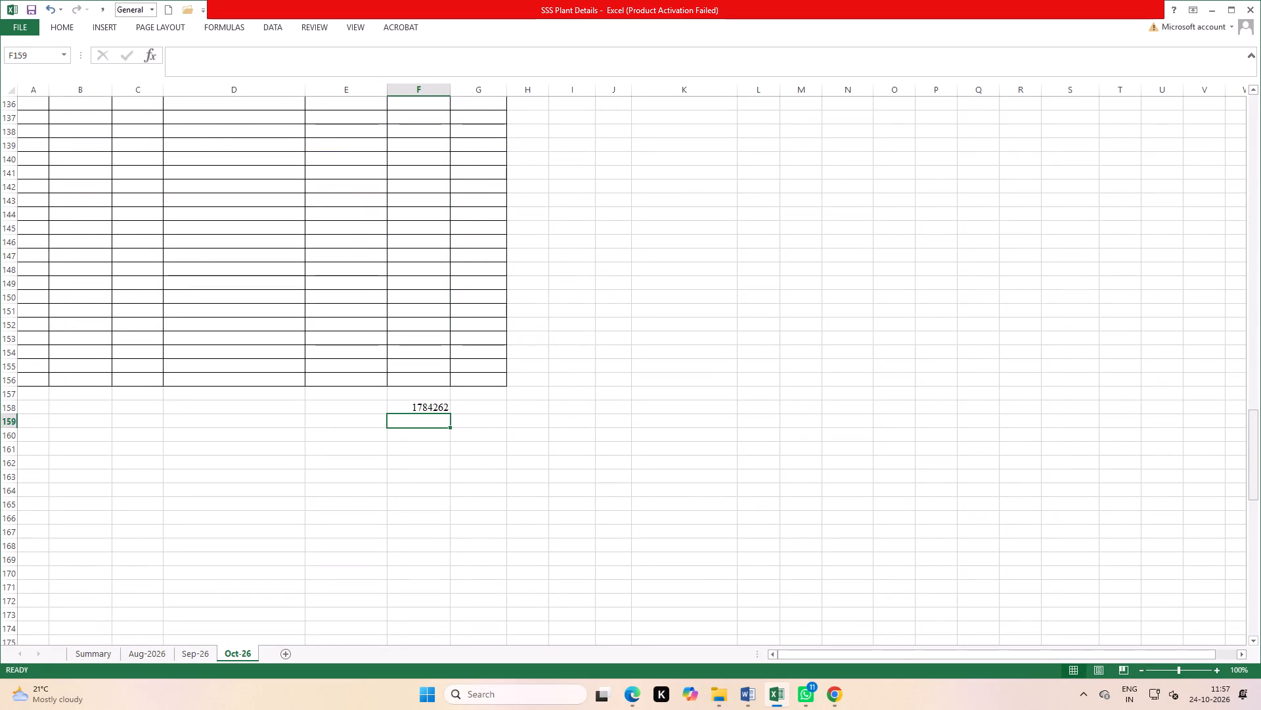
double_click(414, 408)
scroll(456, 377, up, 8)
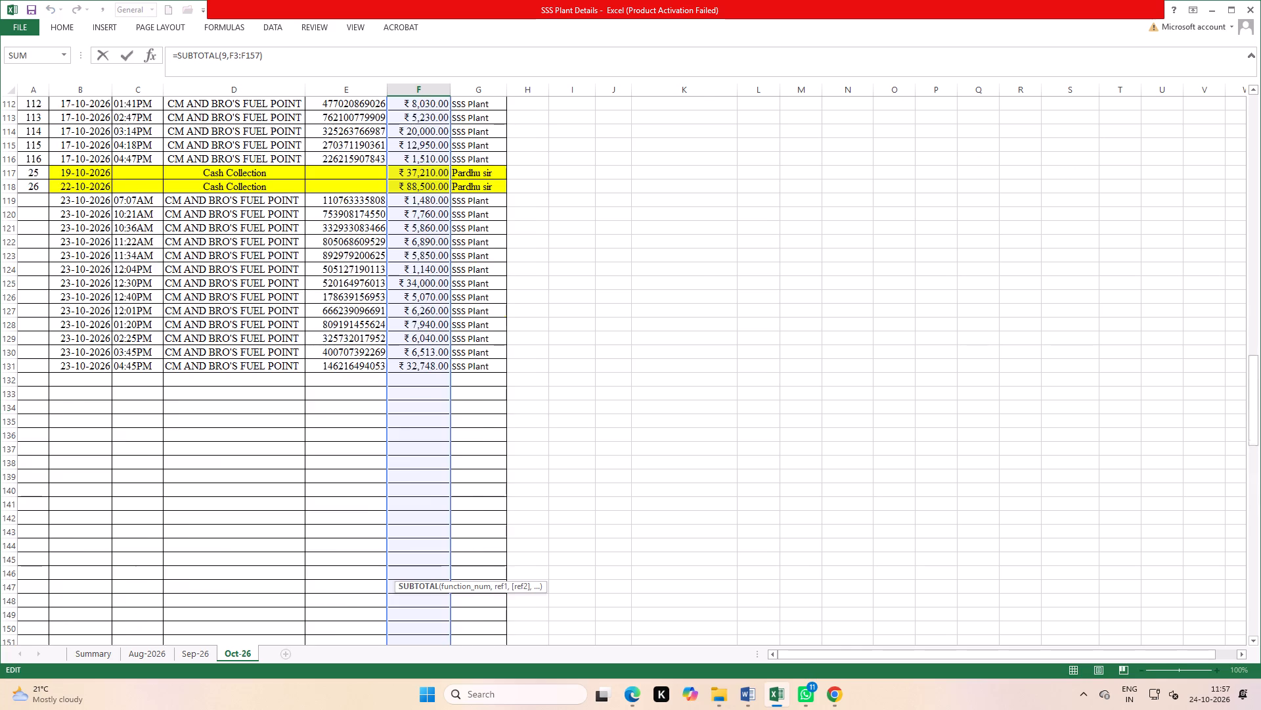
scroll(456, 377, up, 20)
scroll(456, 377, up, 20)
scroll(456, 377, up, 8)
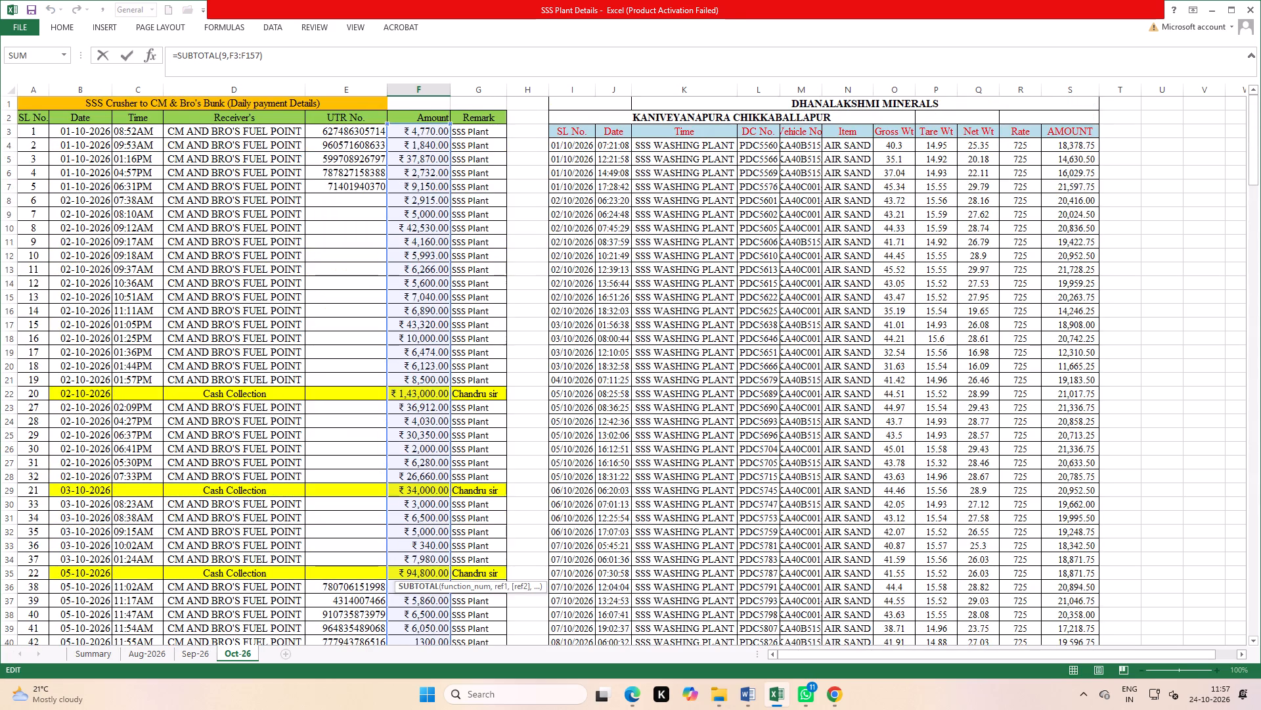
key(Return)
click(774, 452)
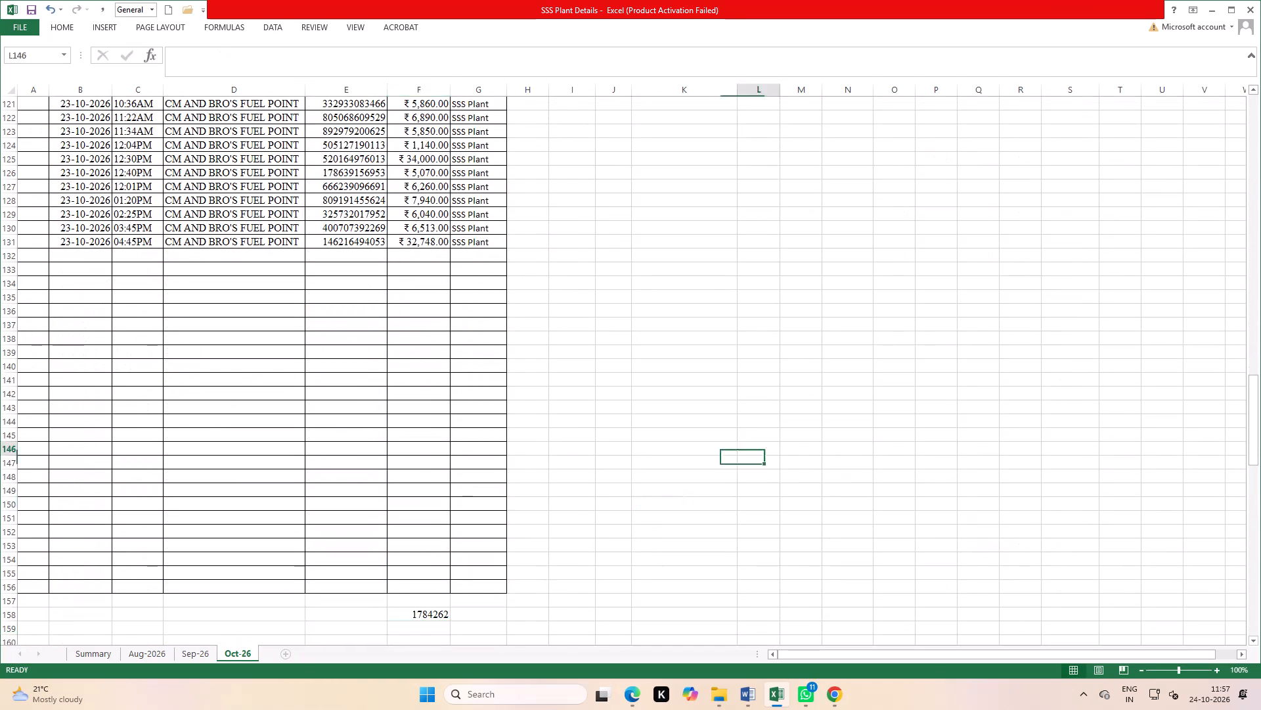
scroll(165, 515, down, 4)
On the Summary sheet, set the Oct-2026 month payment received amount in C22 to 1784262.
click(97, 651)
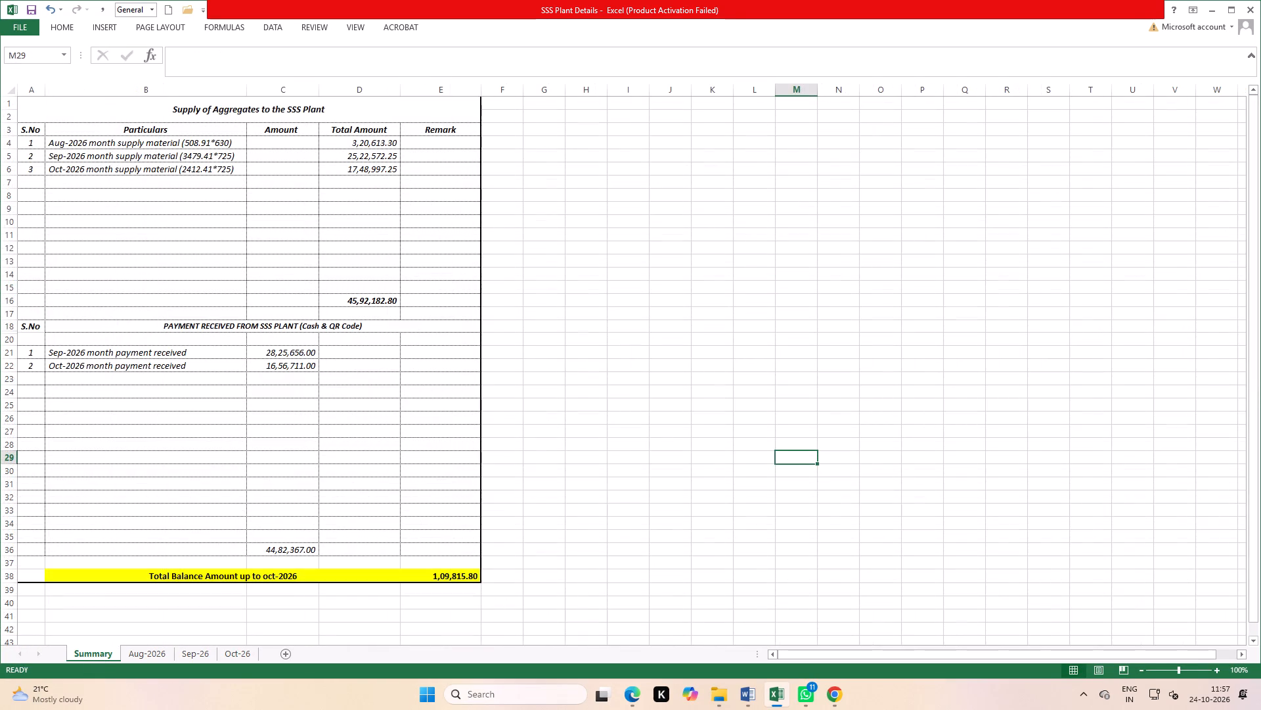
scroll(214, 488, up, 1)
click(239, 651)
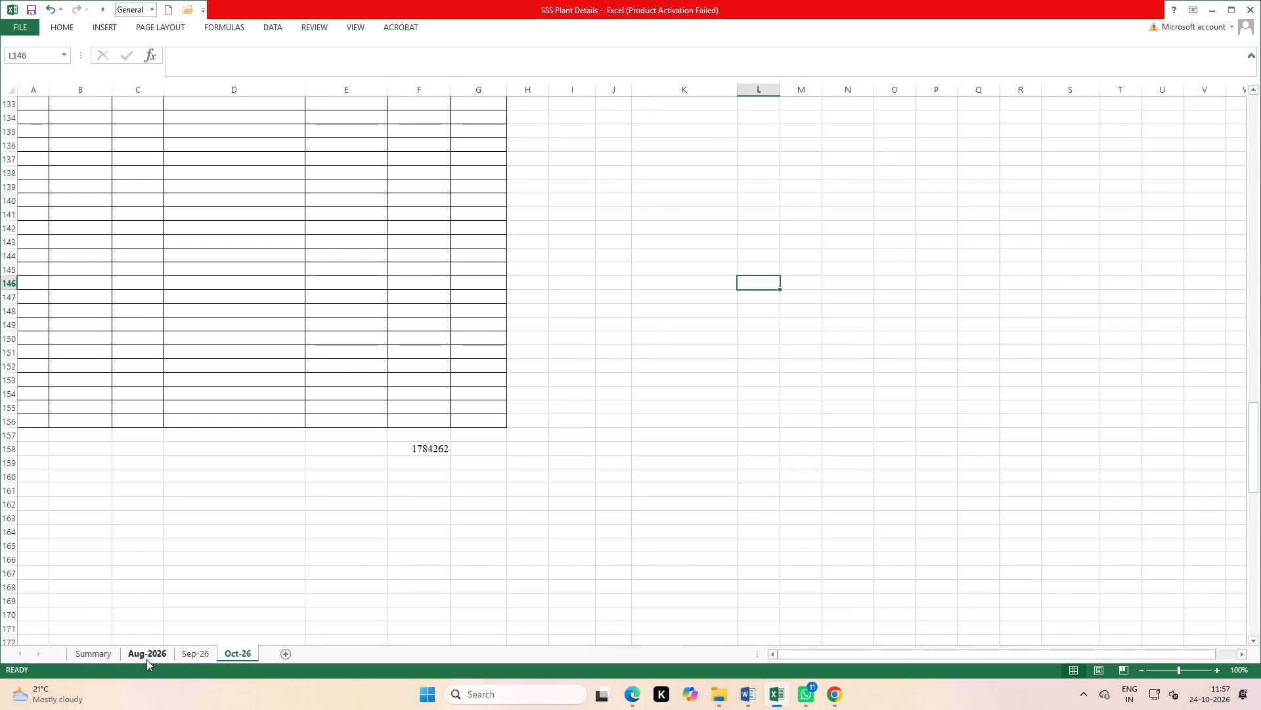
click(89, 654)
scroll(277, 437, up, 2)
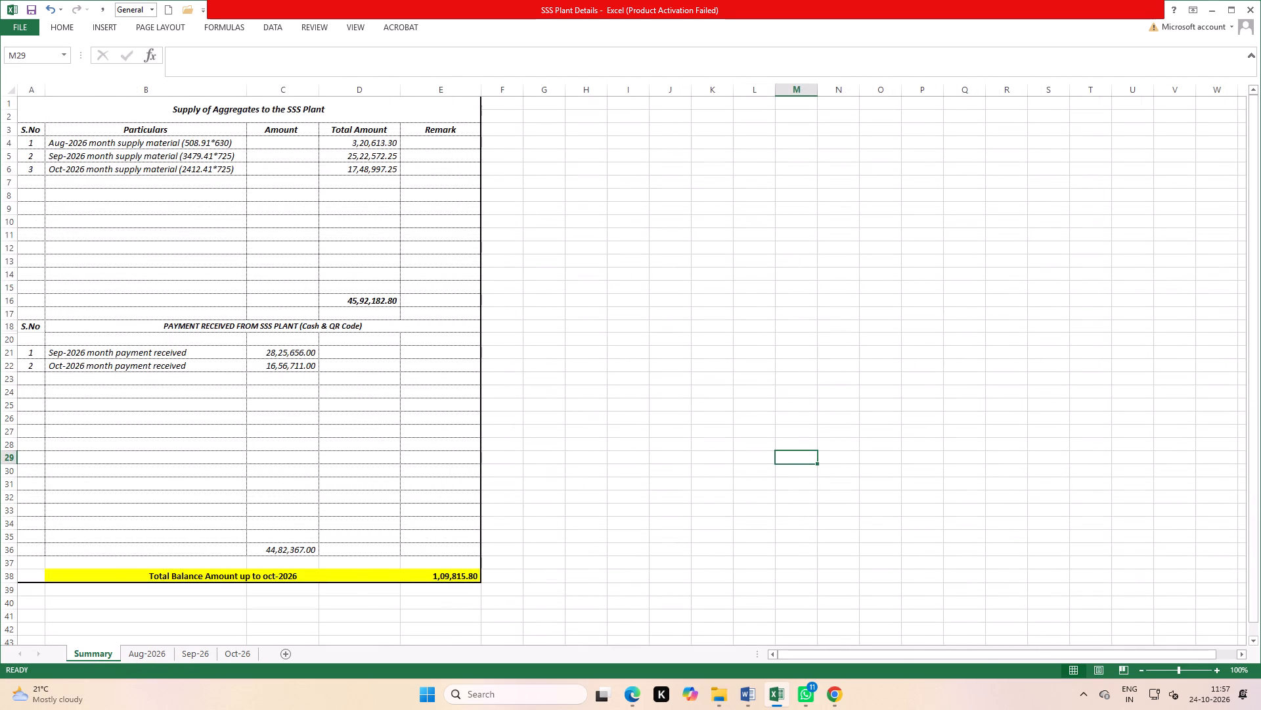
scroll(277, 437, up, 1)
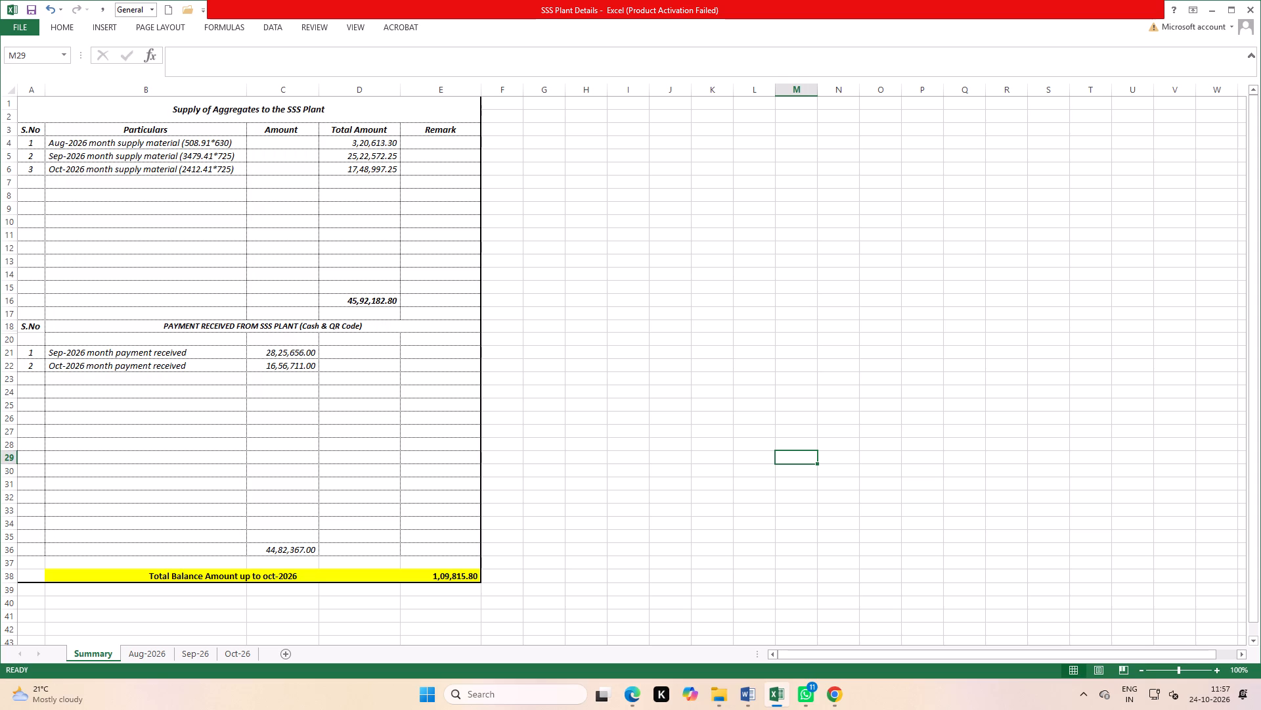
click(292, 365)
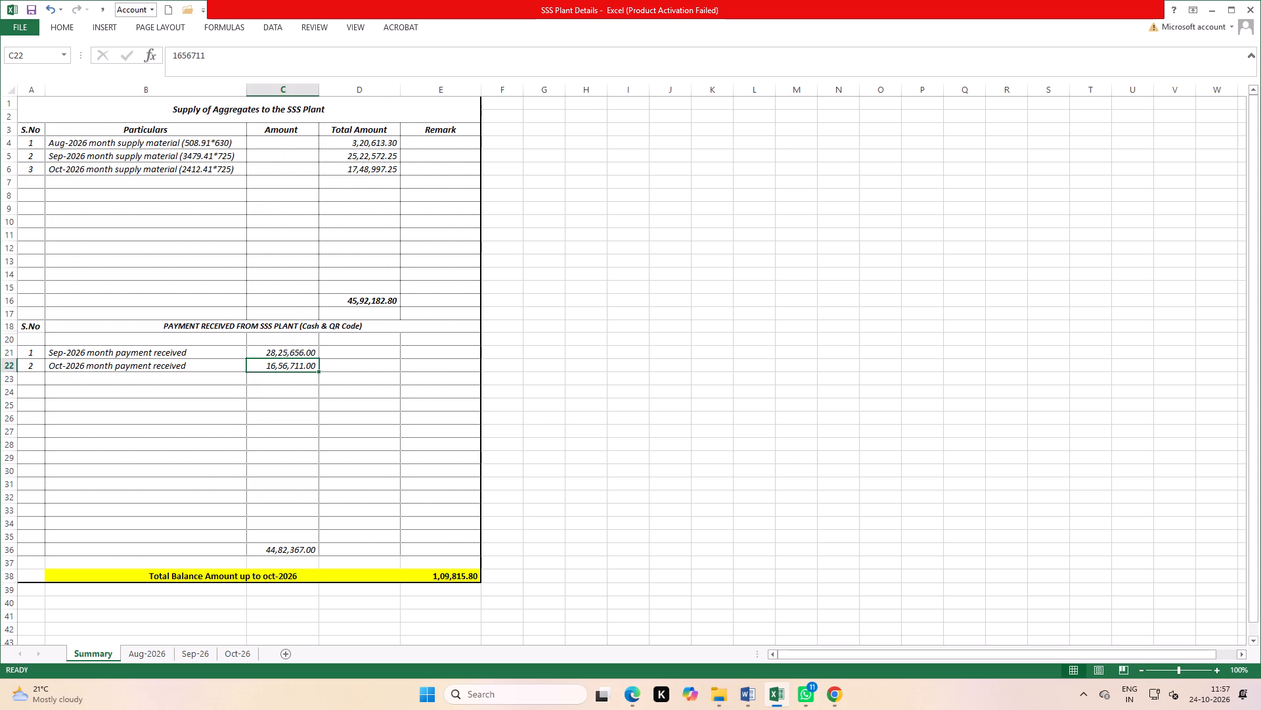
key(1)
key(7)
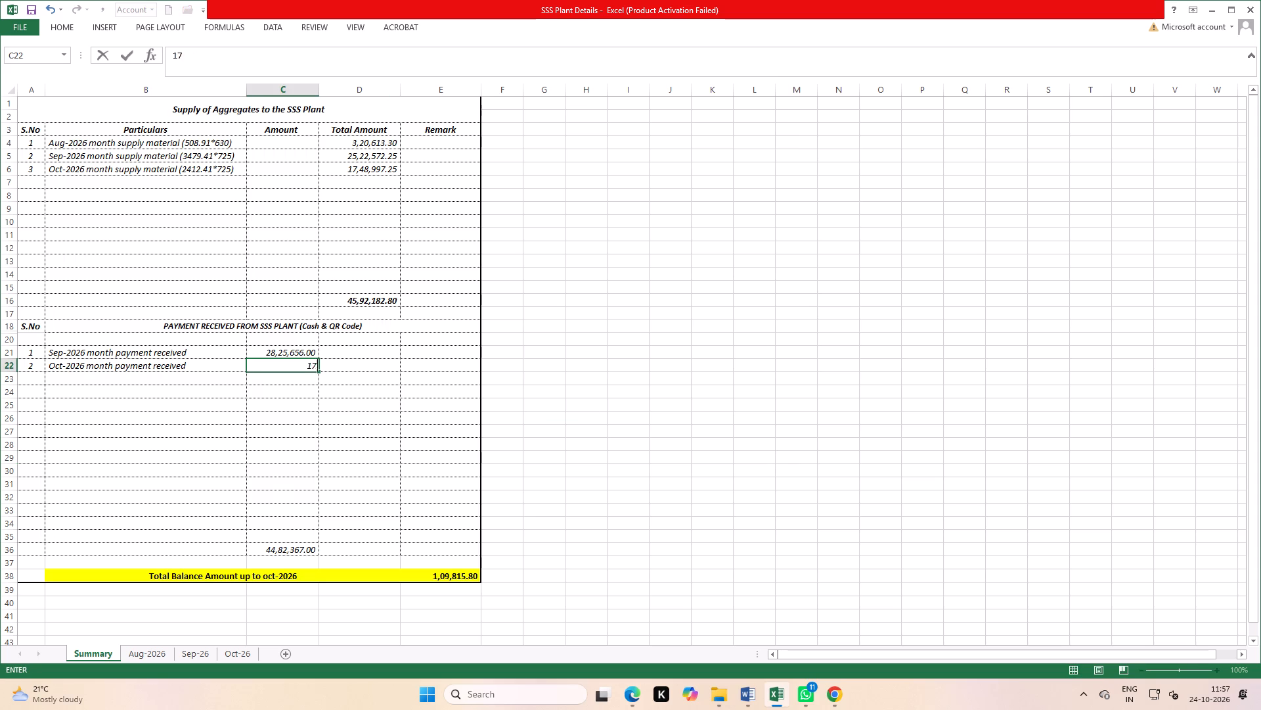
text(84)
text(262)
click(433, 447)
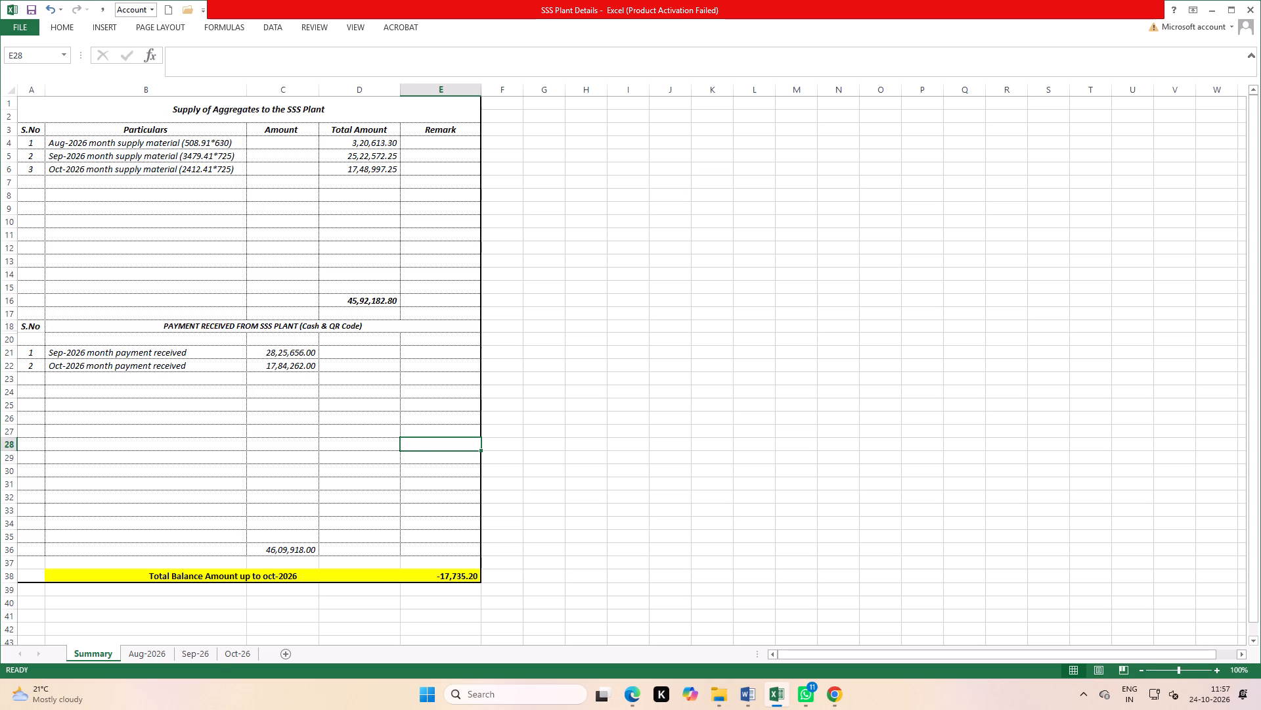
Review the Oct-26 sheet's payment and supply entries and their totals against the Summary sheet.
click(237, 655)
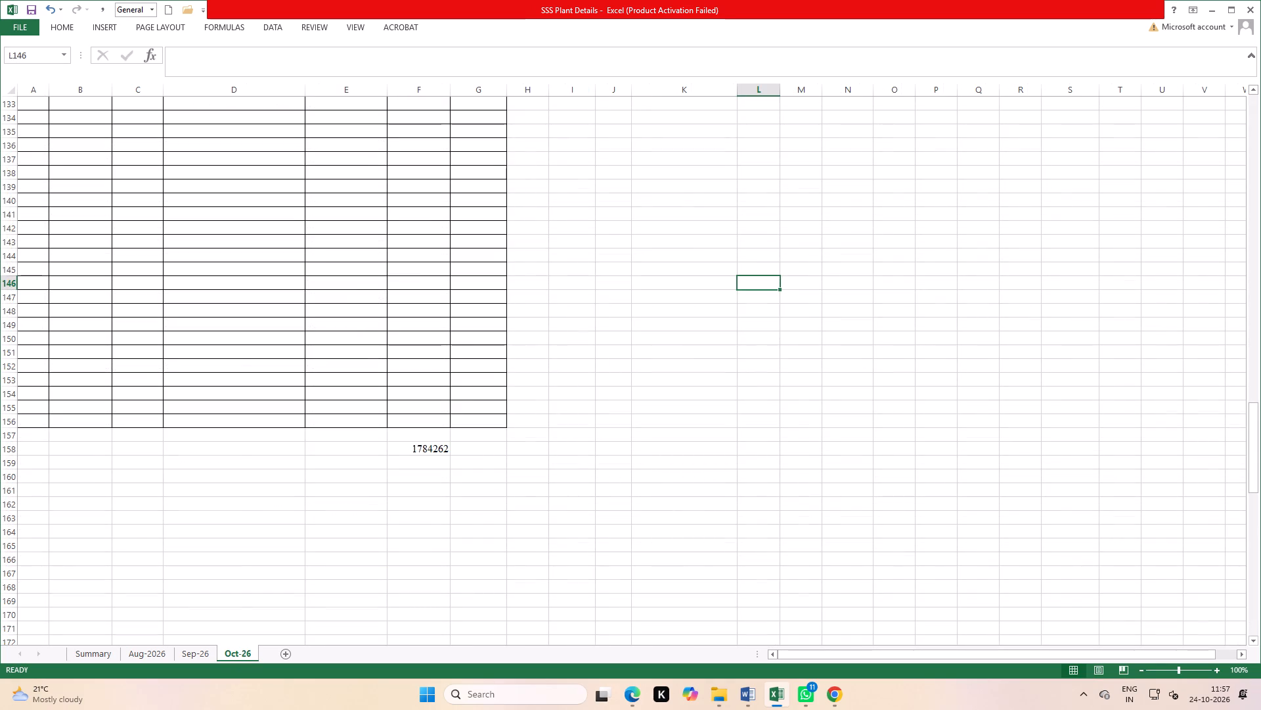
scroll(484, 410, up, 16)
scroll(484, 410, up, 20)
scroll(484, 410, up, 20)
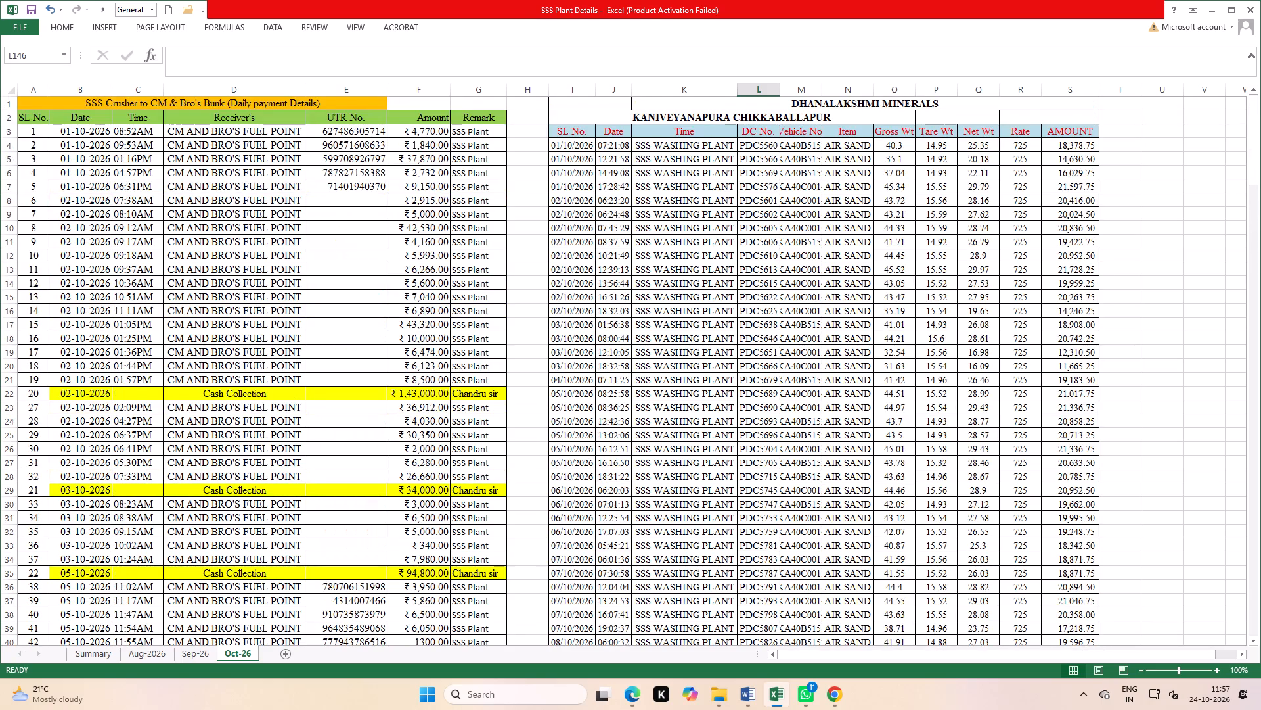
scroll(313, 491, down, 20)
scroll(313, 491, down, 7)
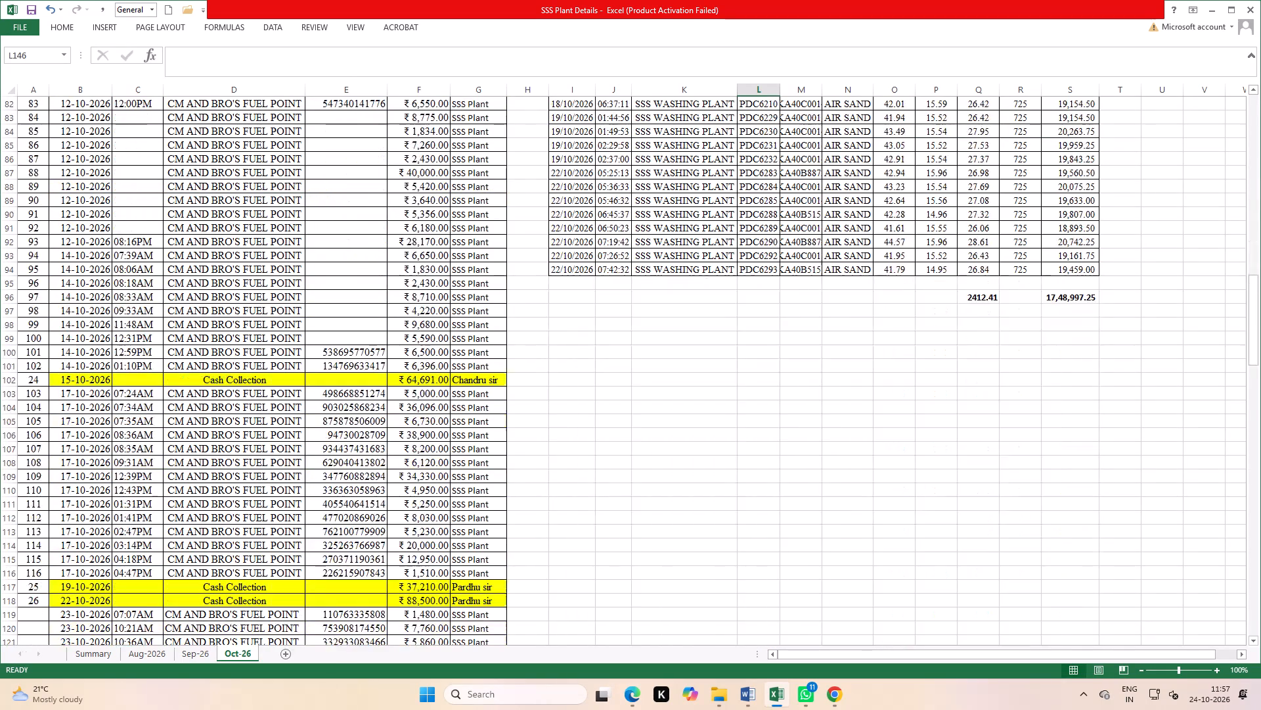
scroll(386, 511, down, 6)
scroll(296, 538, down, 6)
click(210, 659)
click(105, 653)
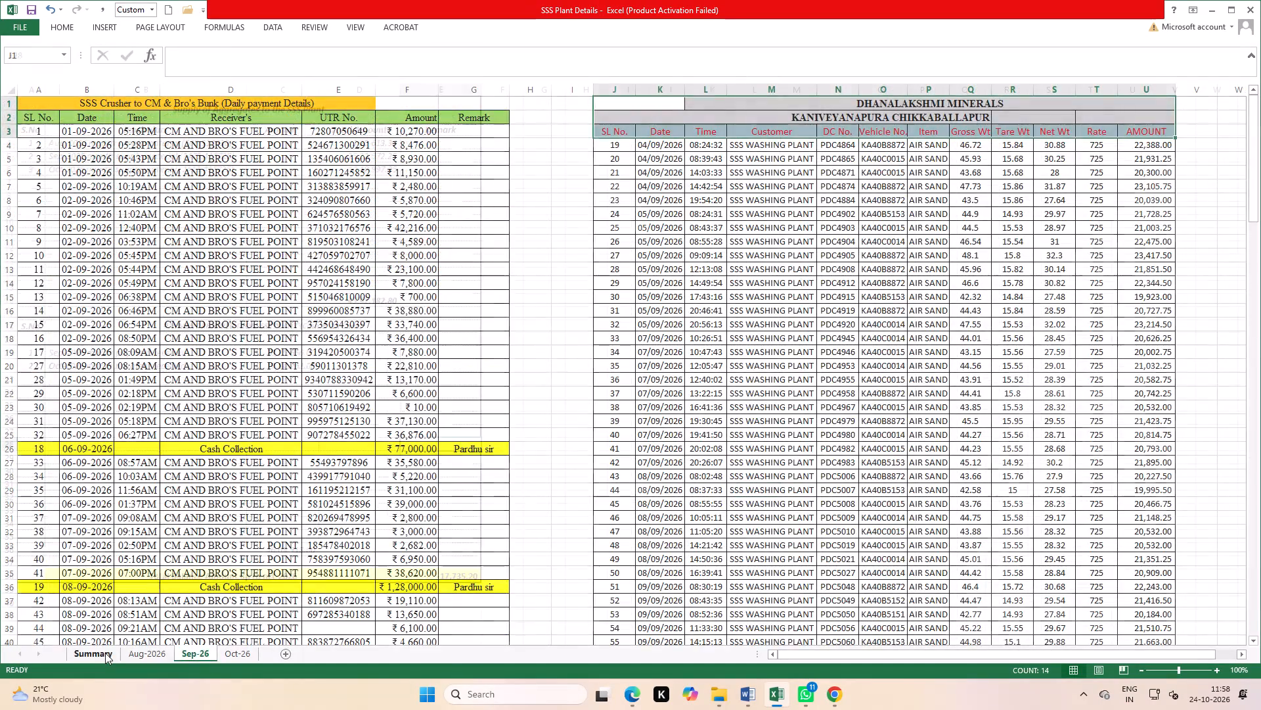
scroll(242, 501, up, 5)
click(803, 386)
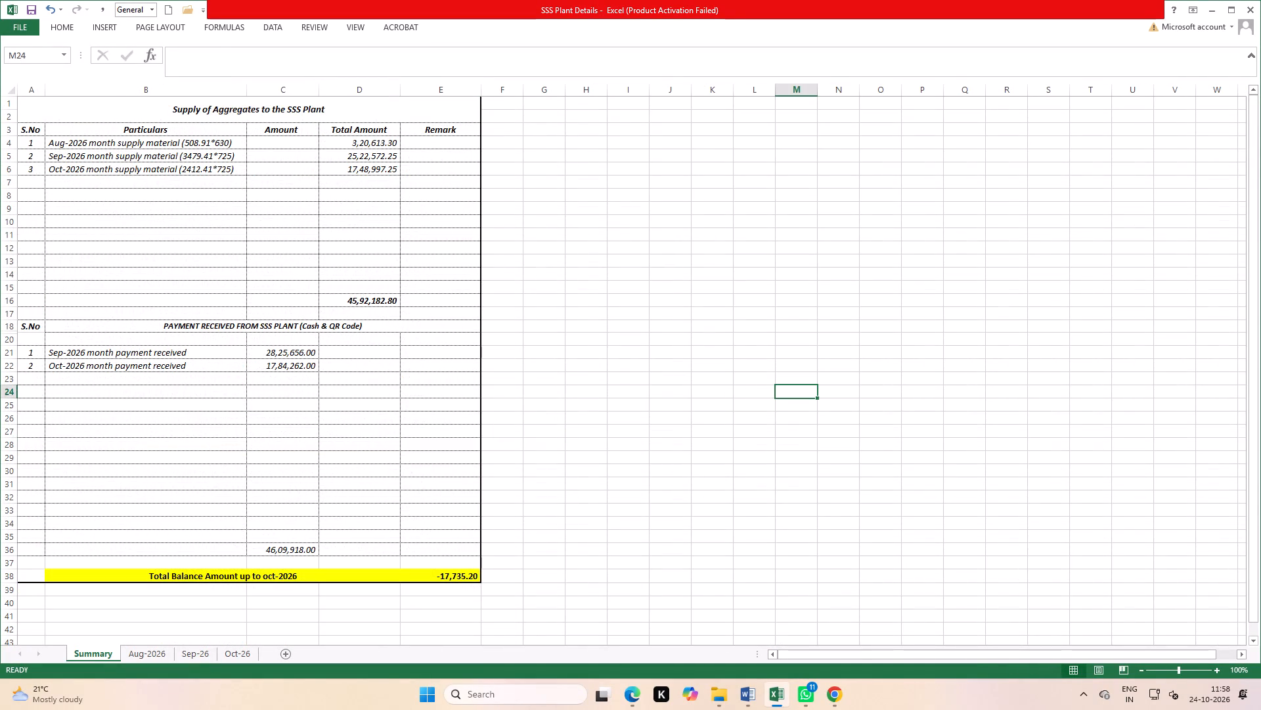
Save the SSS Plant Details workbook.
triple_click(33, 10)
Switch to Chrome, where the CRUSHER login page is open.
click(835, 703)
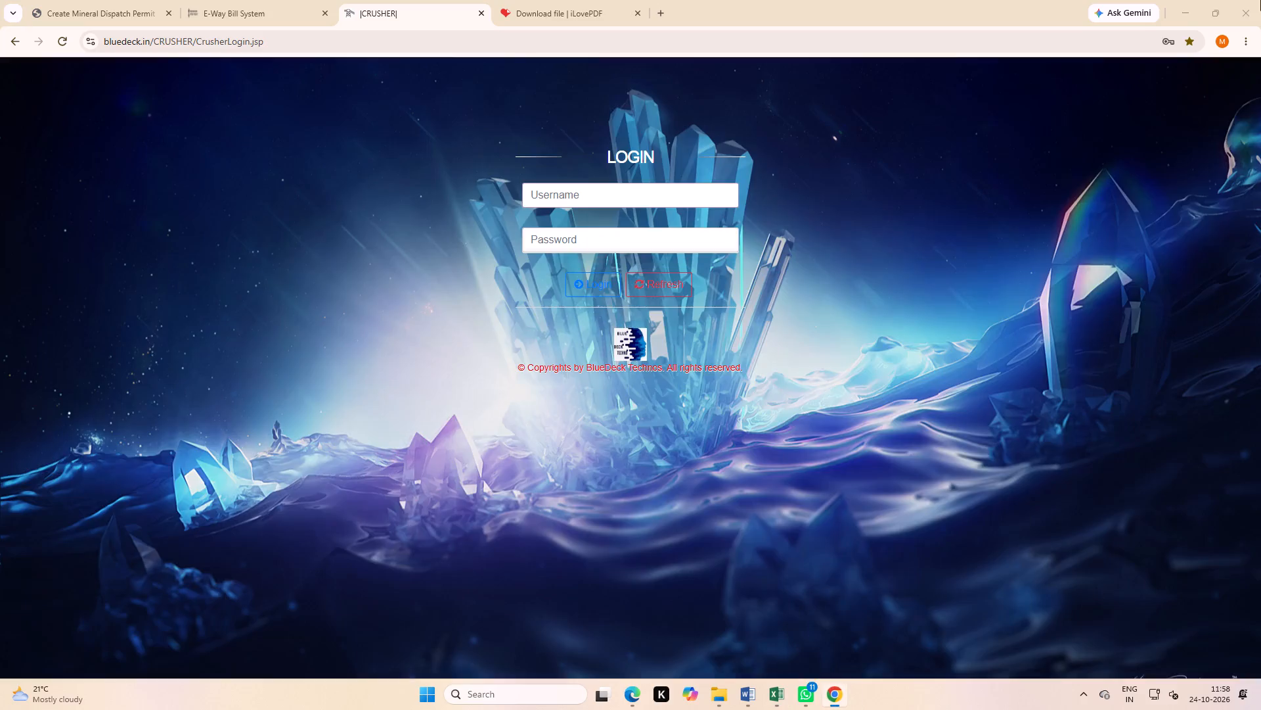
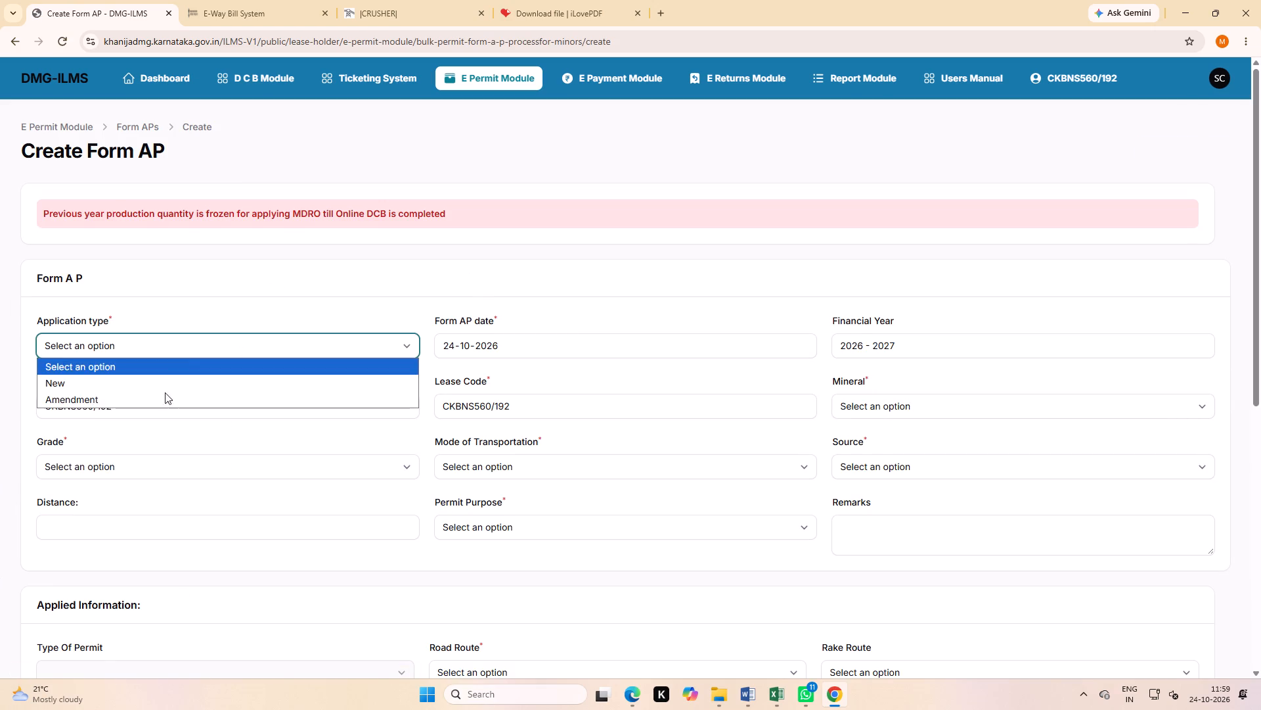
Set the Form AP to a New application for Ordinary Building Stone, grade ODBS, transported By Road, with buyer type Crusher.
click(149, 385)
scroll(616, 414, down, 4)
scroll(630, 410, up, 1)
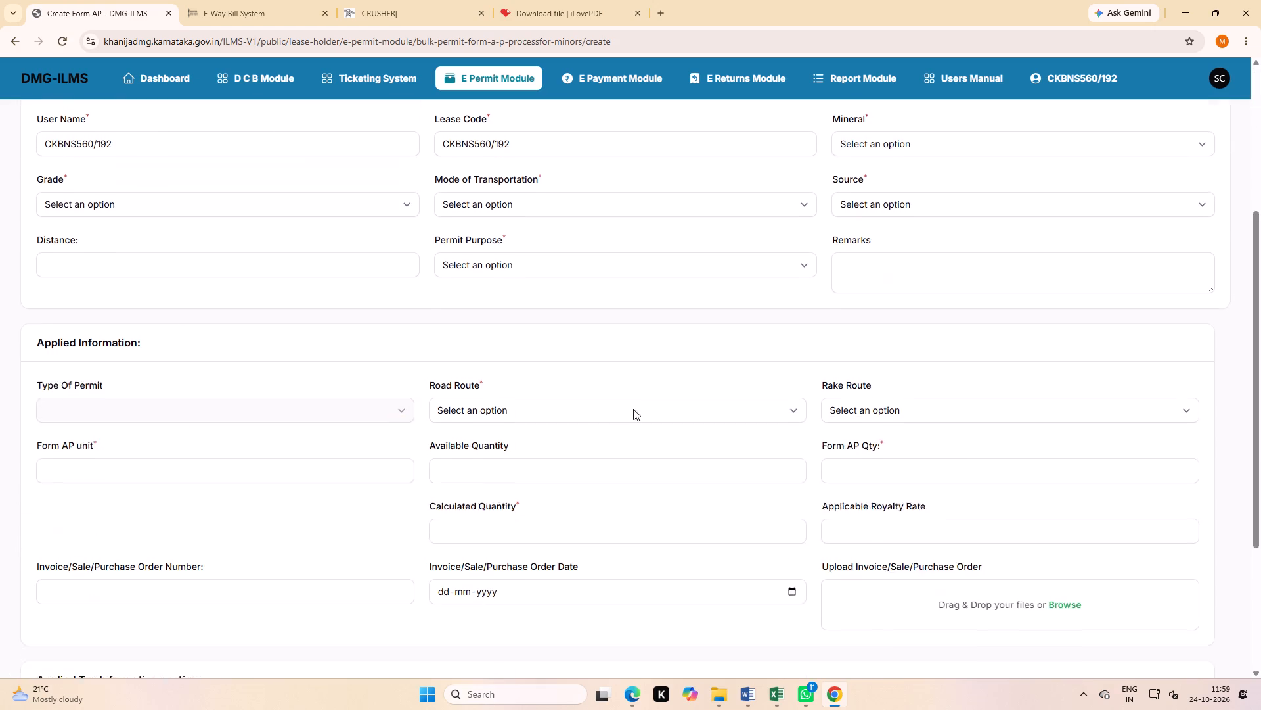
scroll(633, 409, up, 2)
click(903, 335)
click(891, 375)
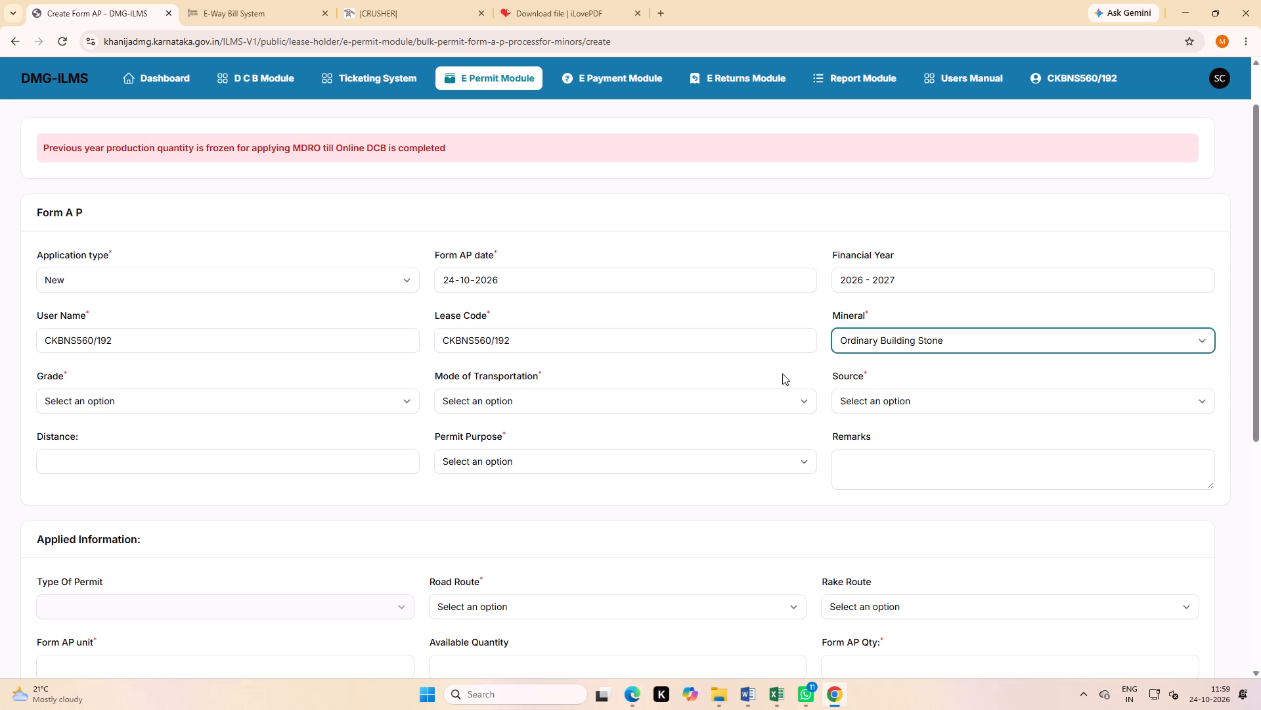
click(561, 396)
click(474, 450)
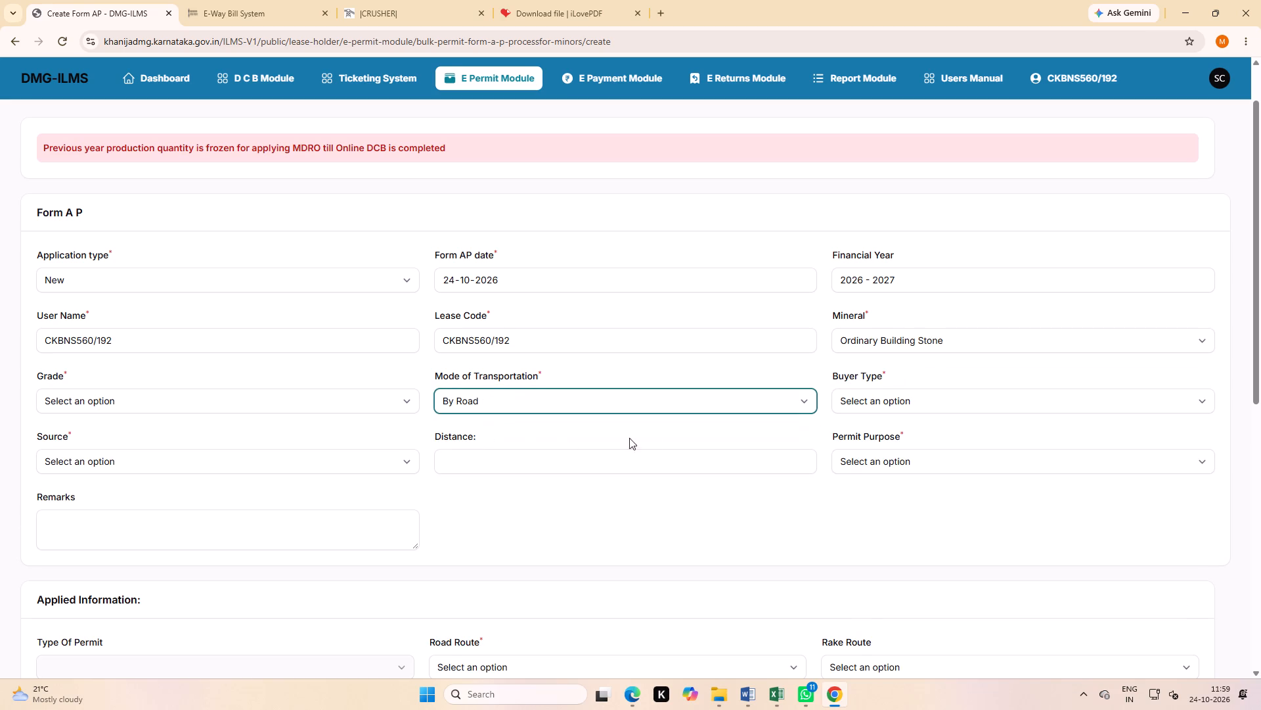
click(856, 402)
click(868, 450)
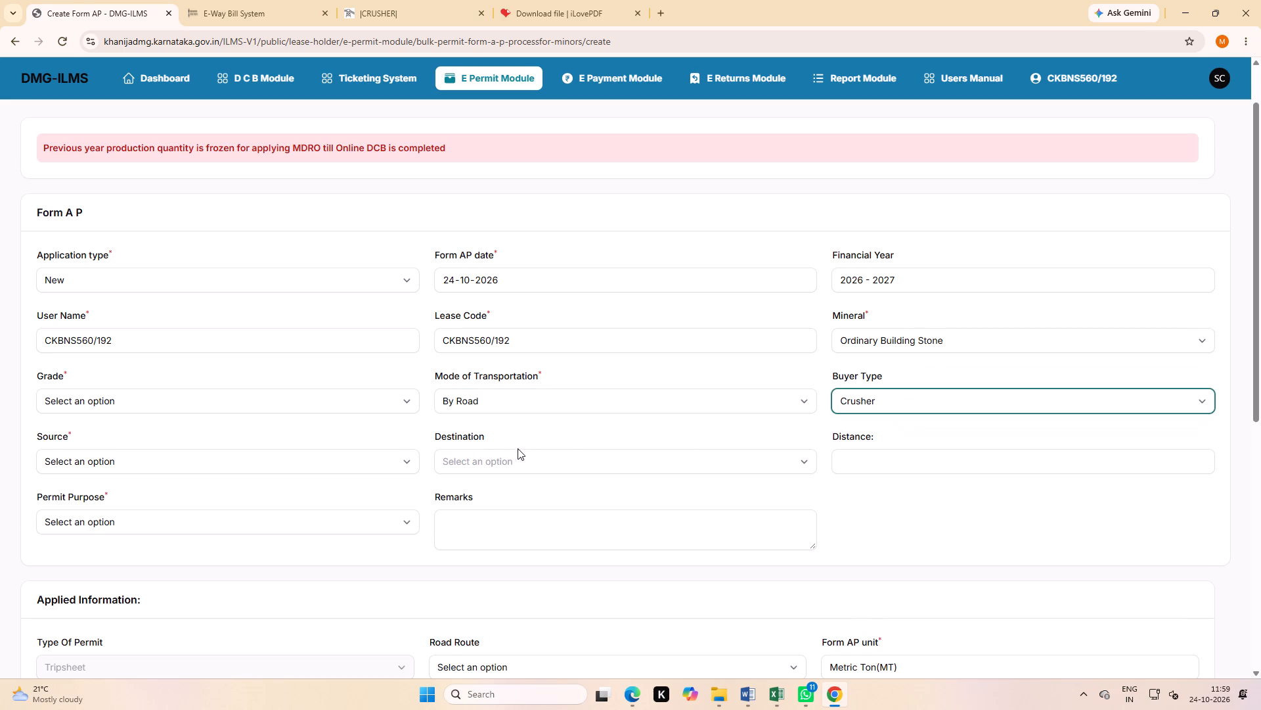
click(109, 398)
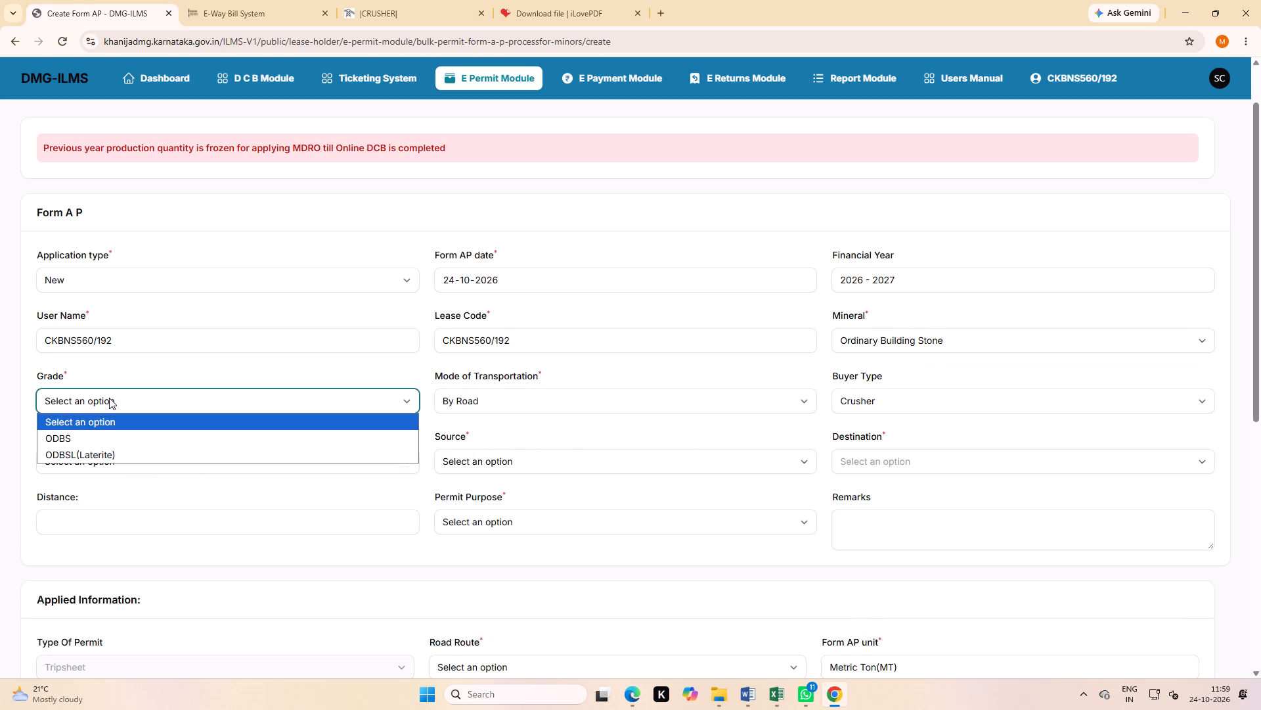
click(90, 433)
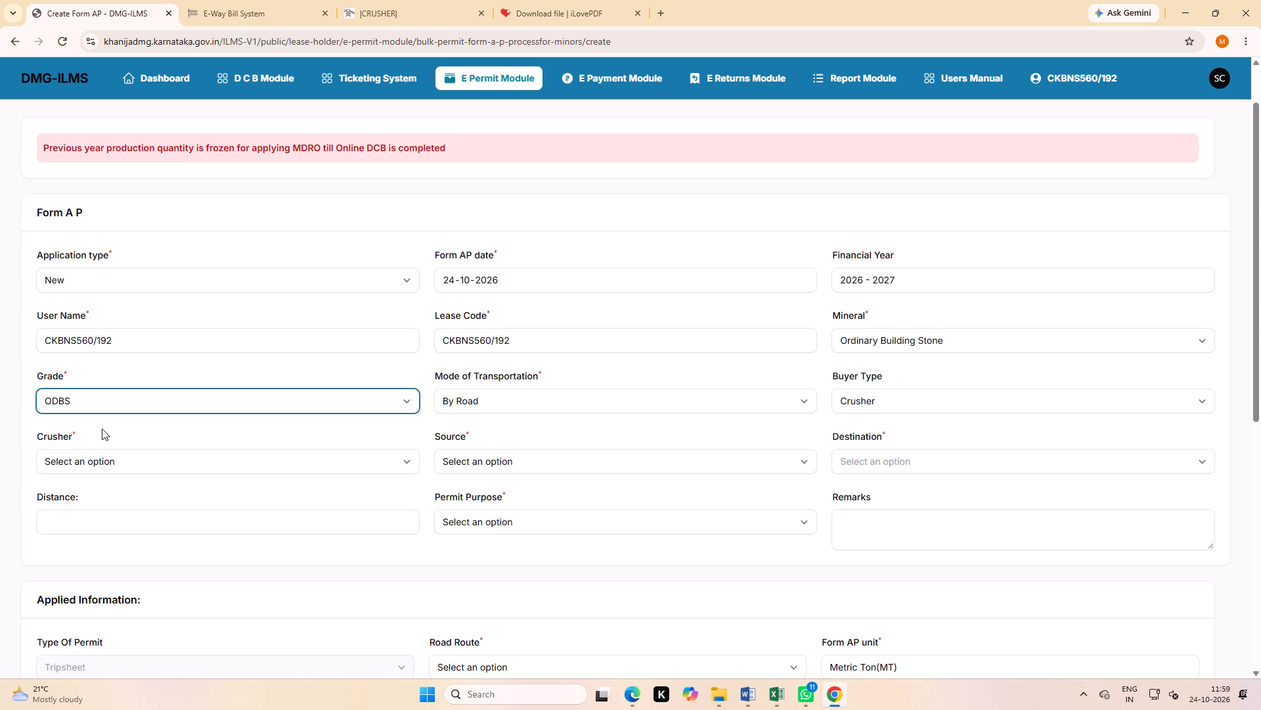
Choose crusher CKBSC60 - Gowtham stone crusher, Kanivenarayanapura as source and destination, and permit purpose D2 -InState sale to Mineral based Industry.
click(108, 461)
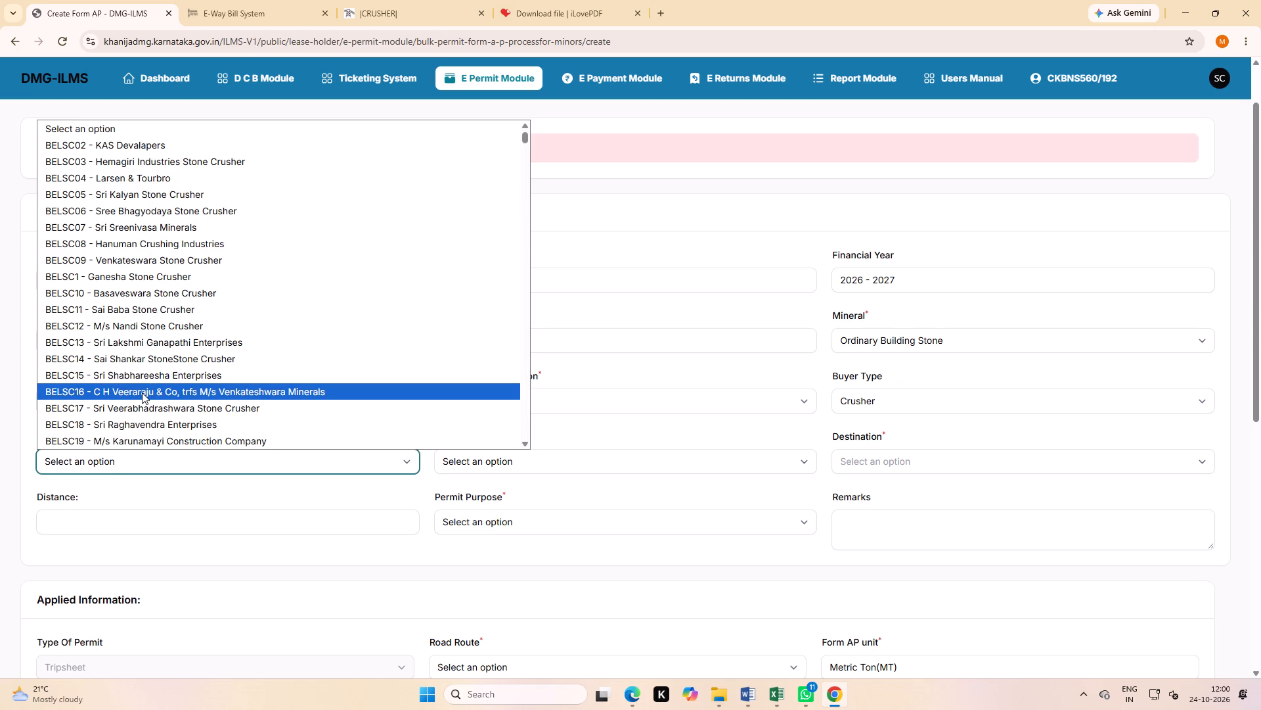
text(ckbsc60)
click(240, 491)
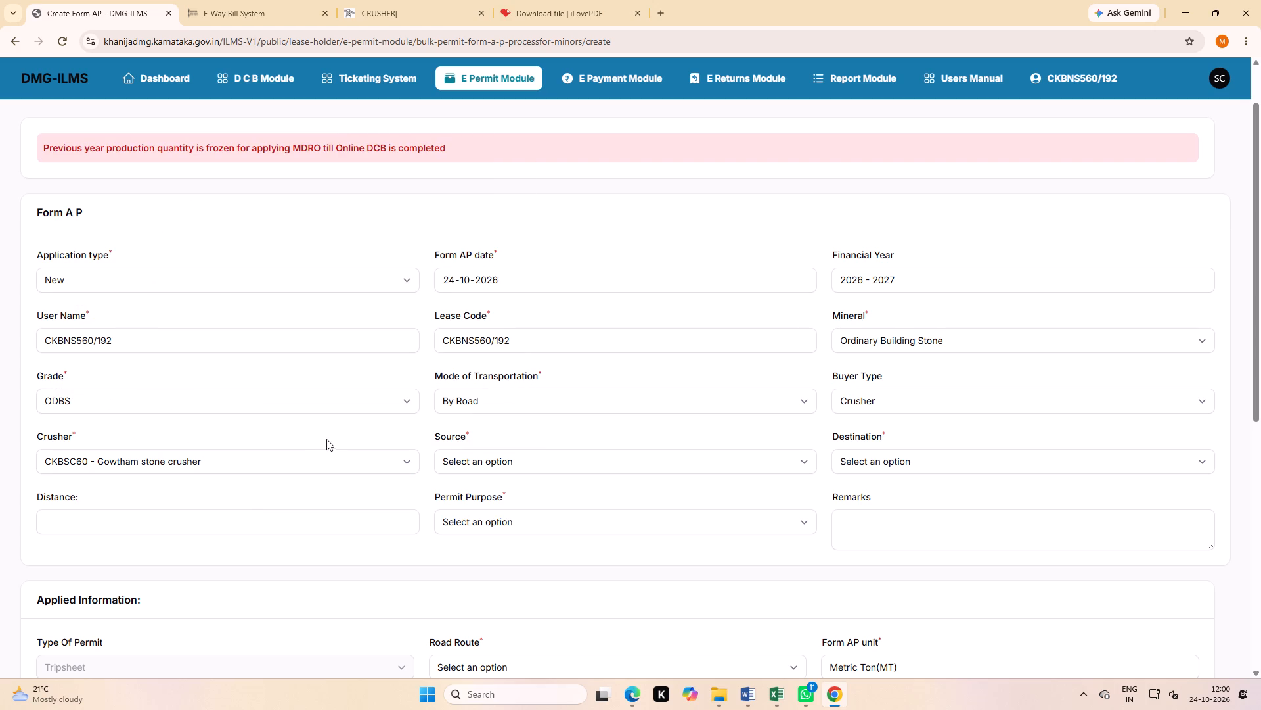
scroll(367, 425, down, 1)
click(471, 394)
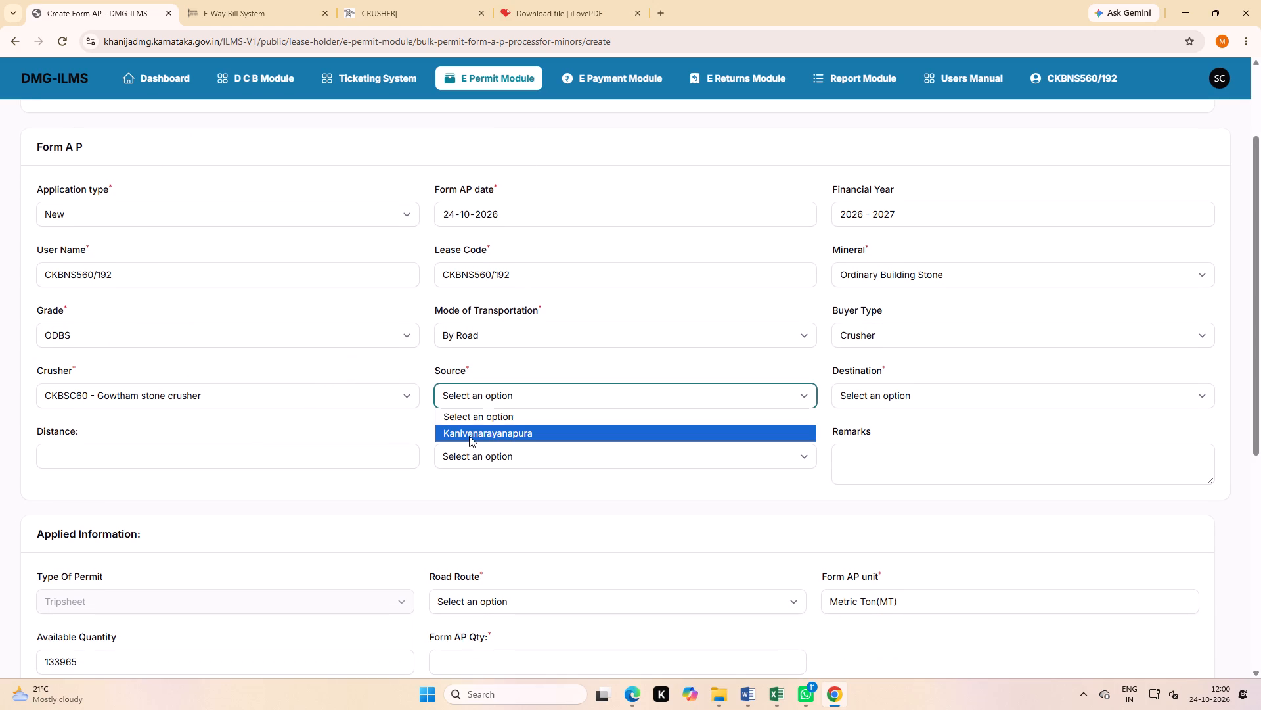
click(469, 436)
click(715, 457)
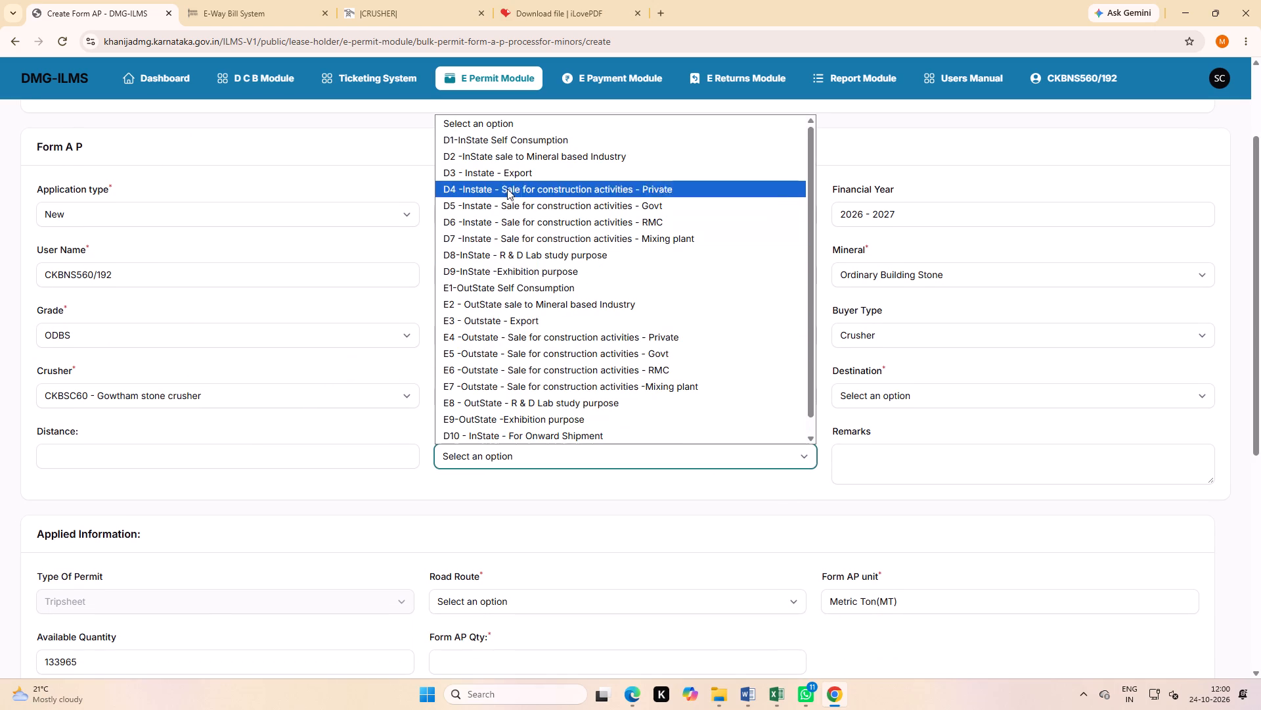
click(501, 162)
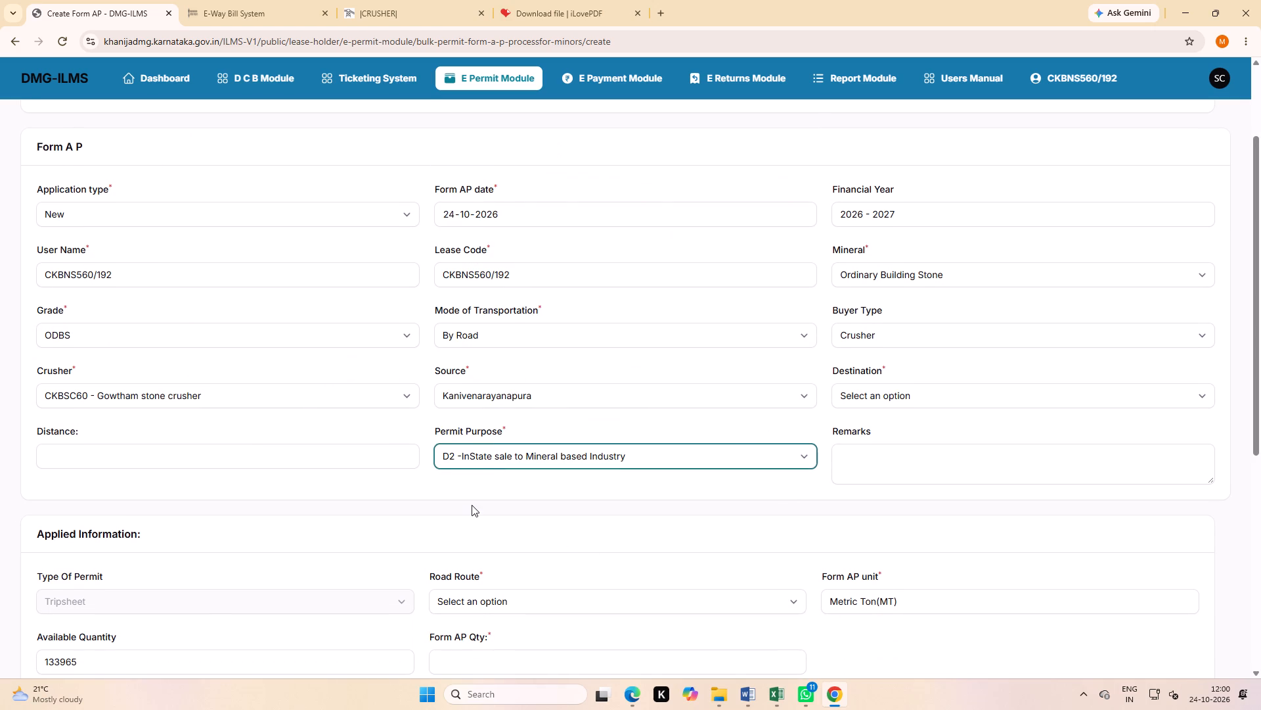
click(905, 392)
click(896, 434)
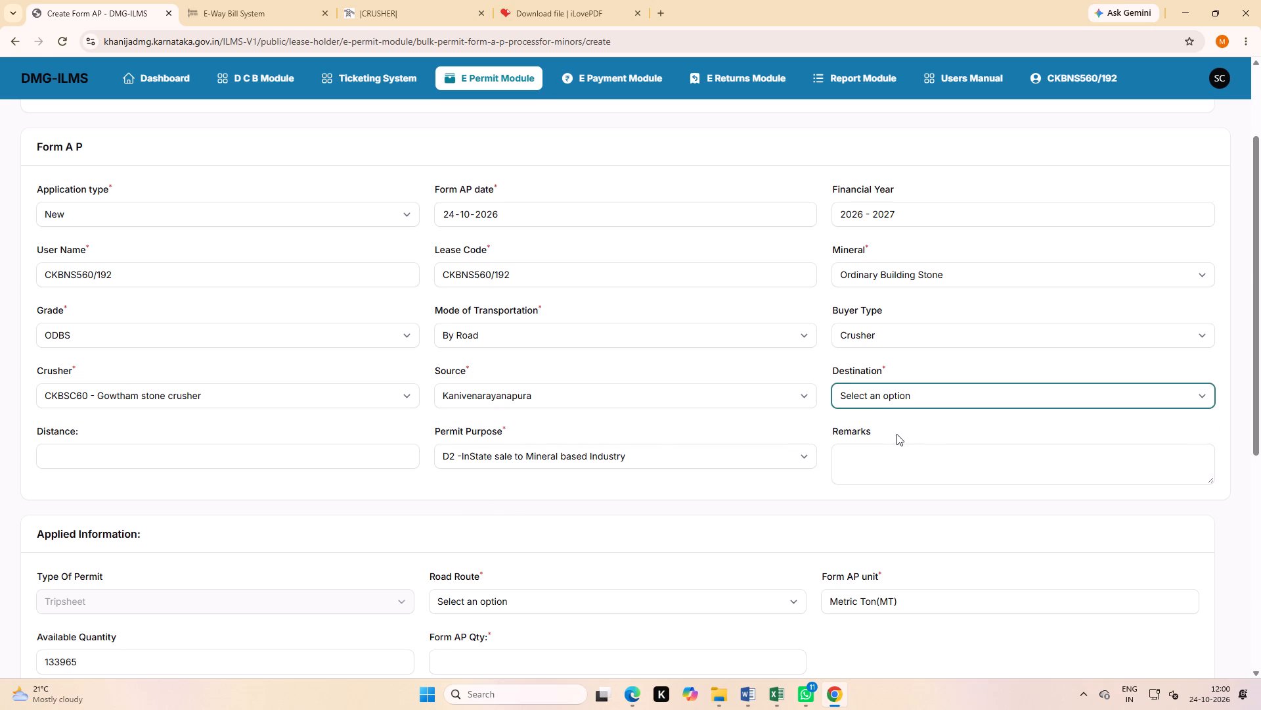
Choose the Chikkaballapur Kanivenarayanapura(V) road route and set the Form AP quantity to 5000.
scroll(469, 589, down, 1)
click(489, 531)
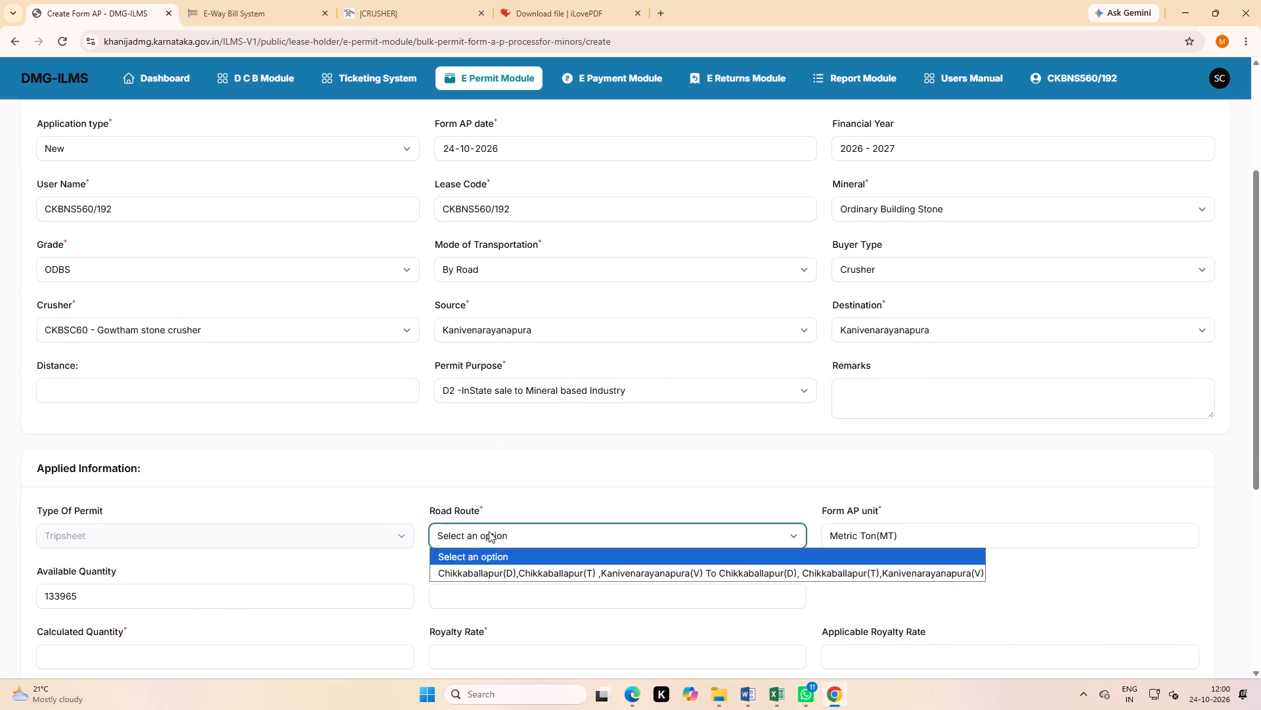
click(500, 577)
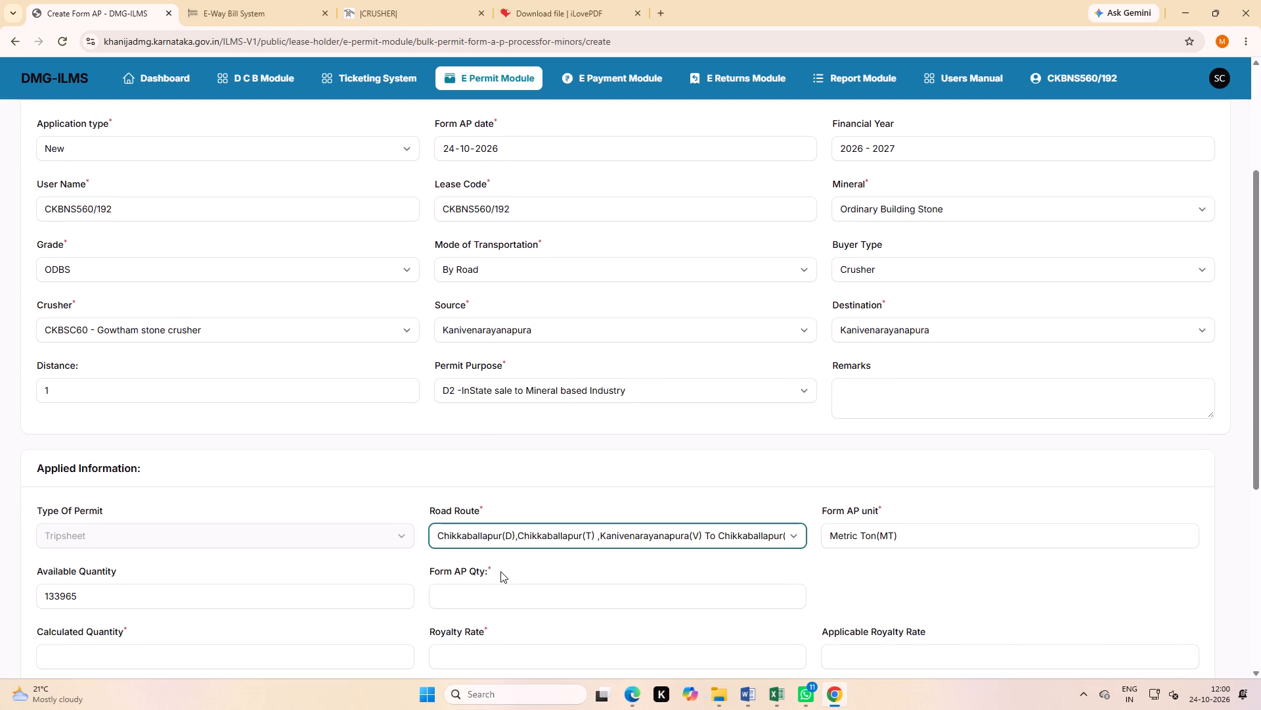
scroll(322, 561, down, 2)
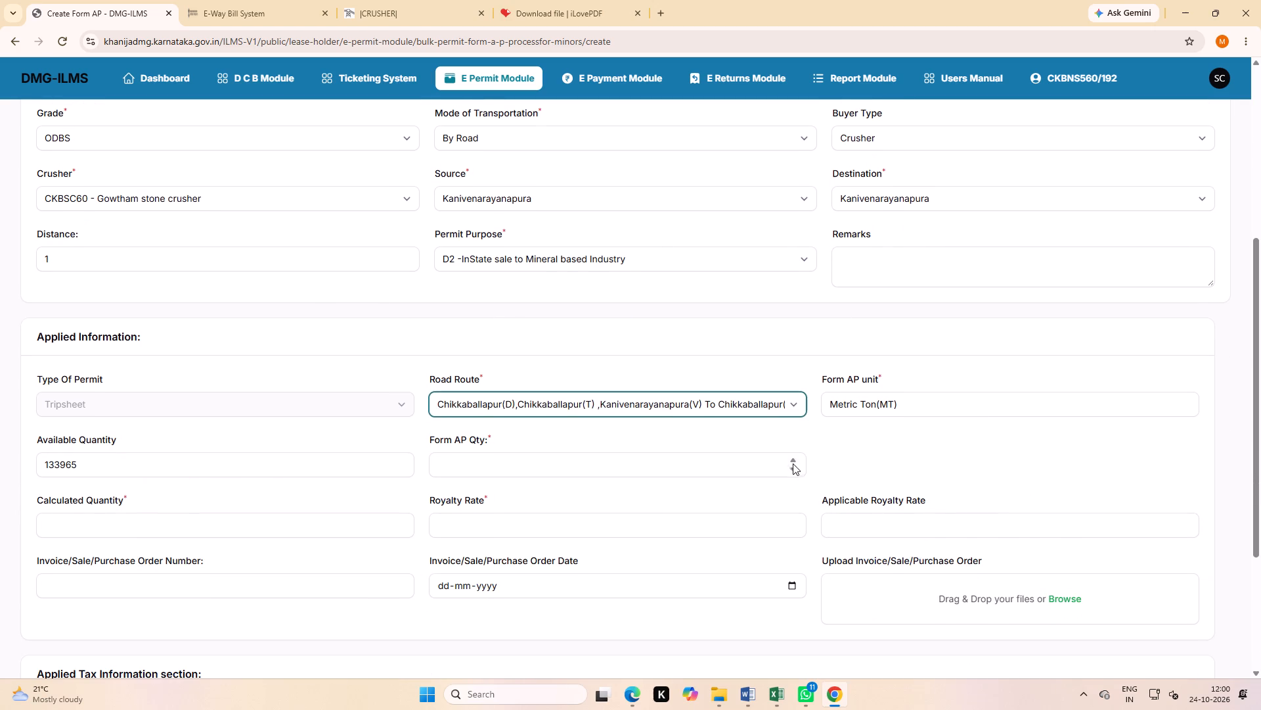
click(787, 465)
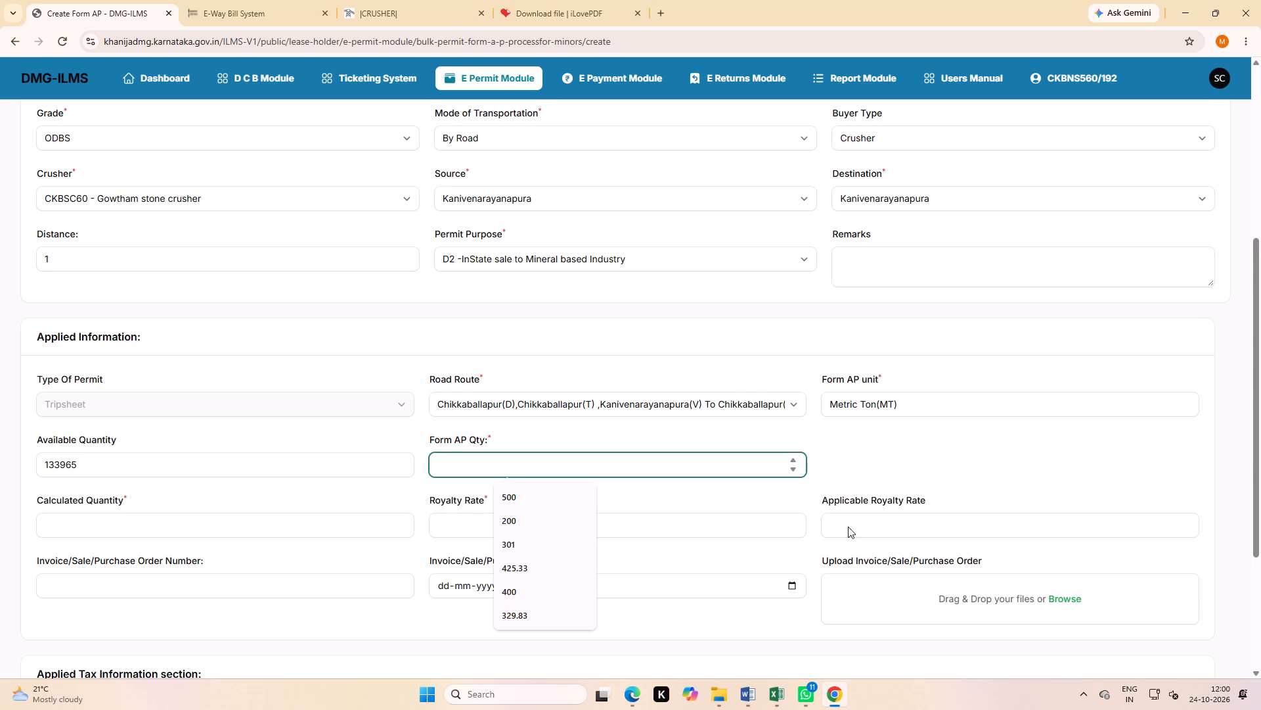
scroll(1156, 0, down, 5)
click(925, 324)
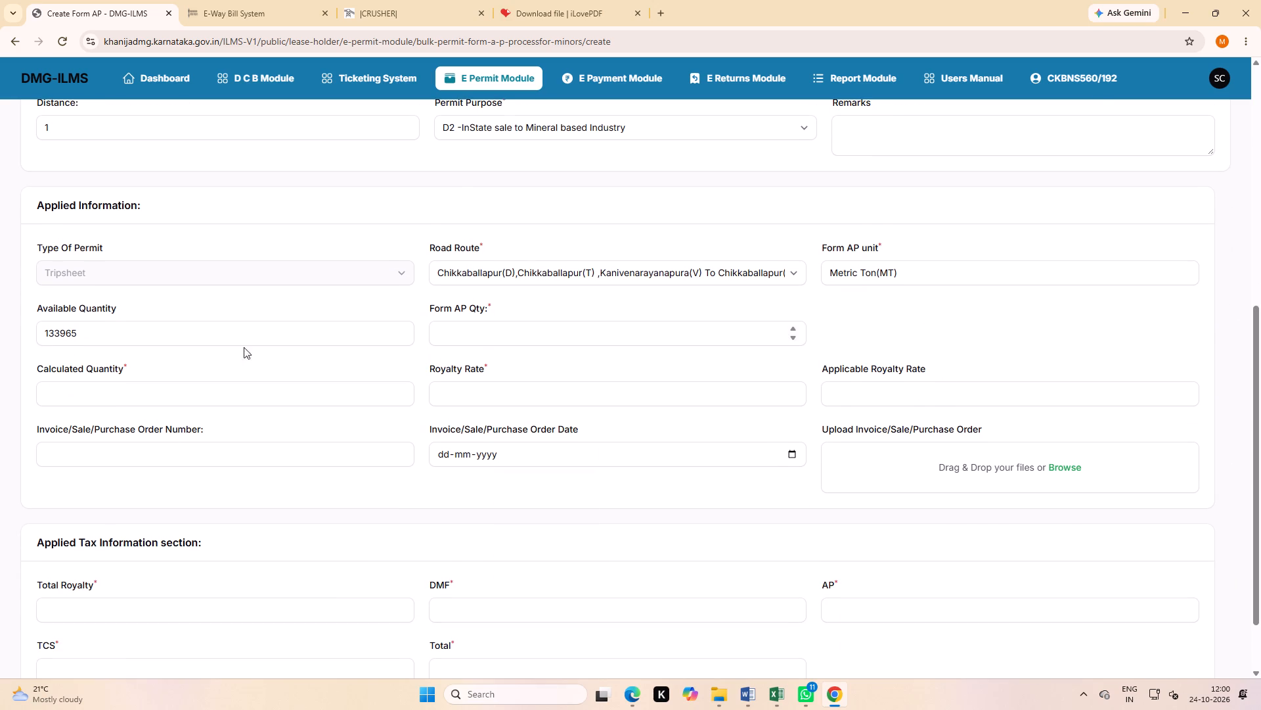
click(593, 332)
text(5000)
click(610, 366)
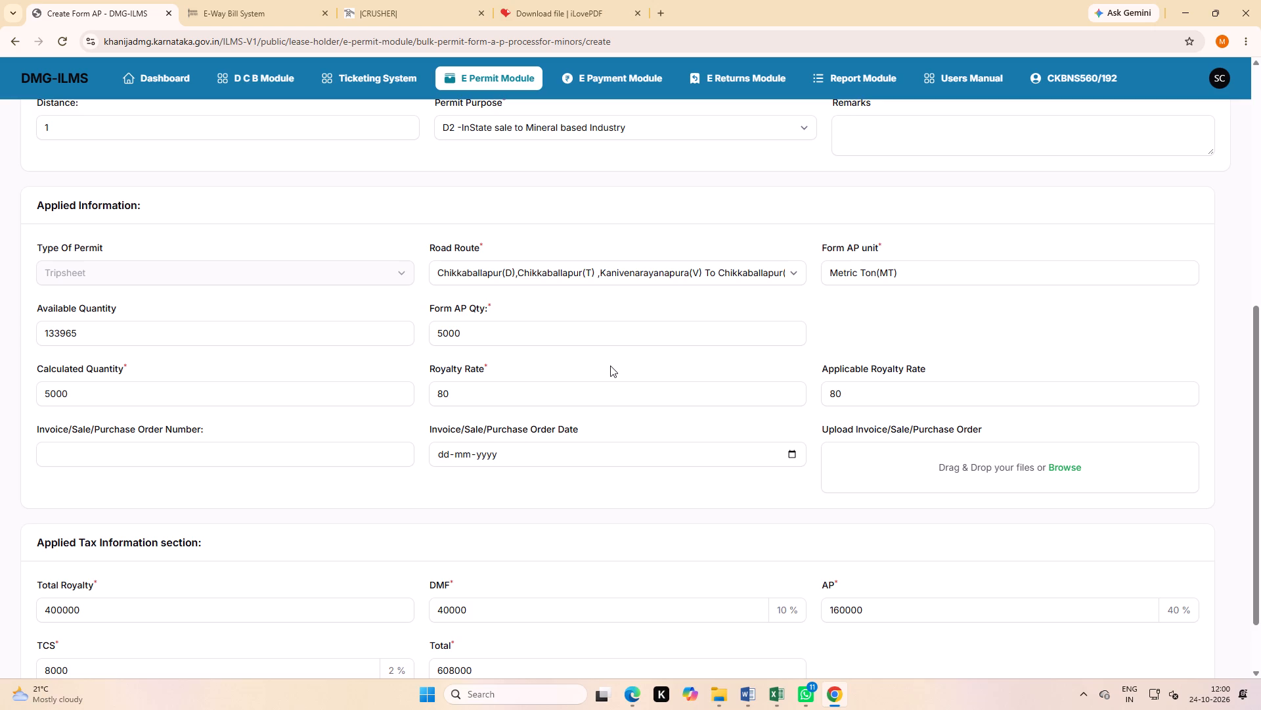
Check the completed Form AP entries and tax section, and create the Form AP.
scroll(891, 531, down, 3)
scroll(407, 488, down, 3)
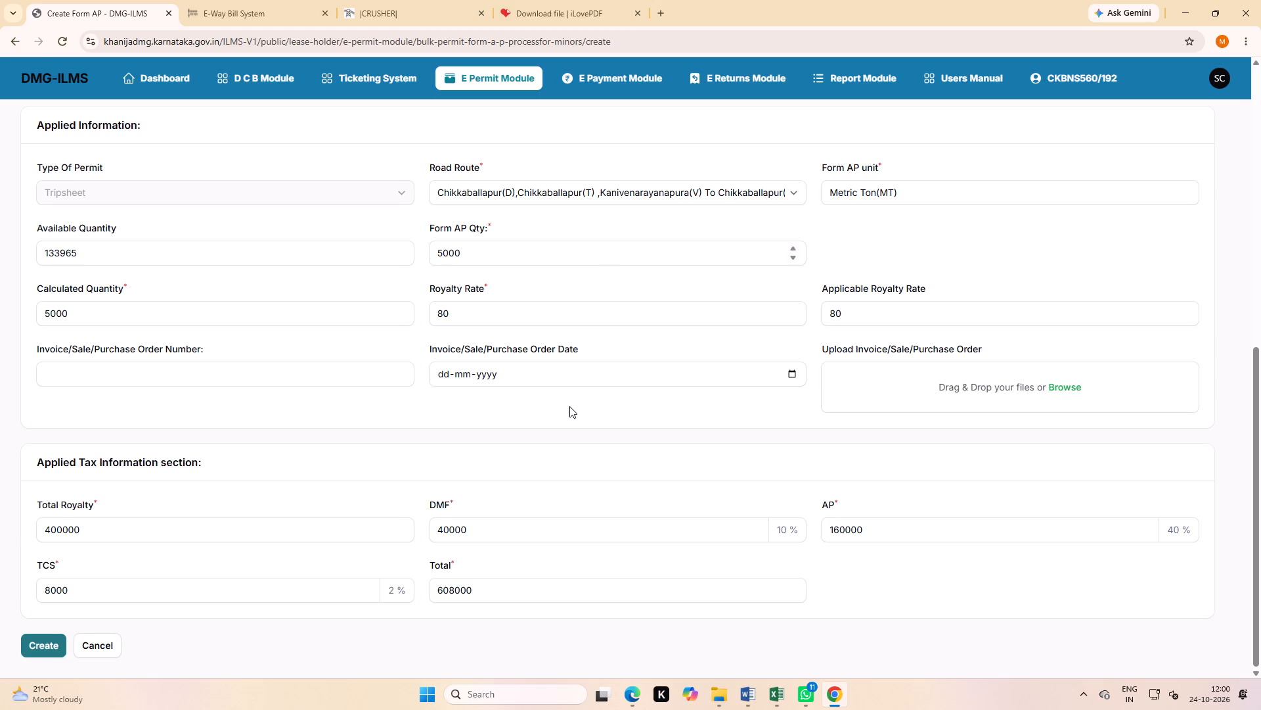
scroll(567, 401, up, 2)
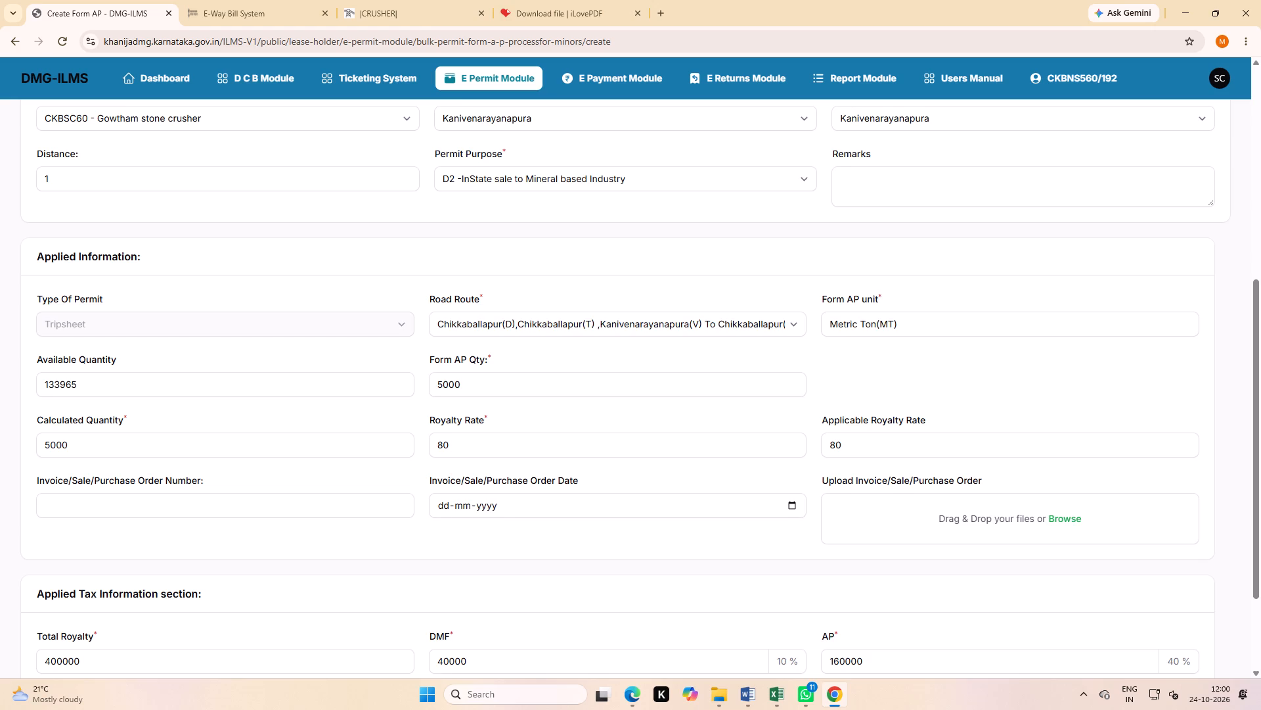
scroll(384, 392, up, 9)
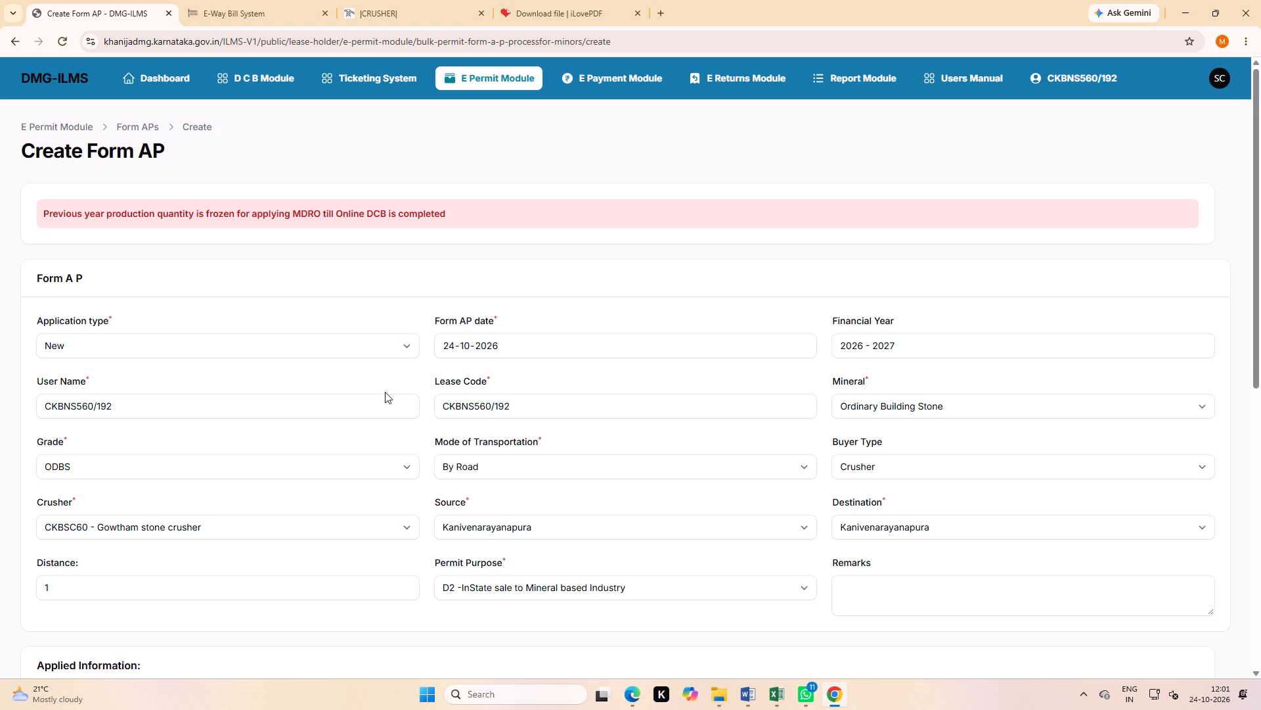
scroll(498, 408, down, 19)
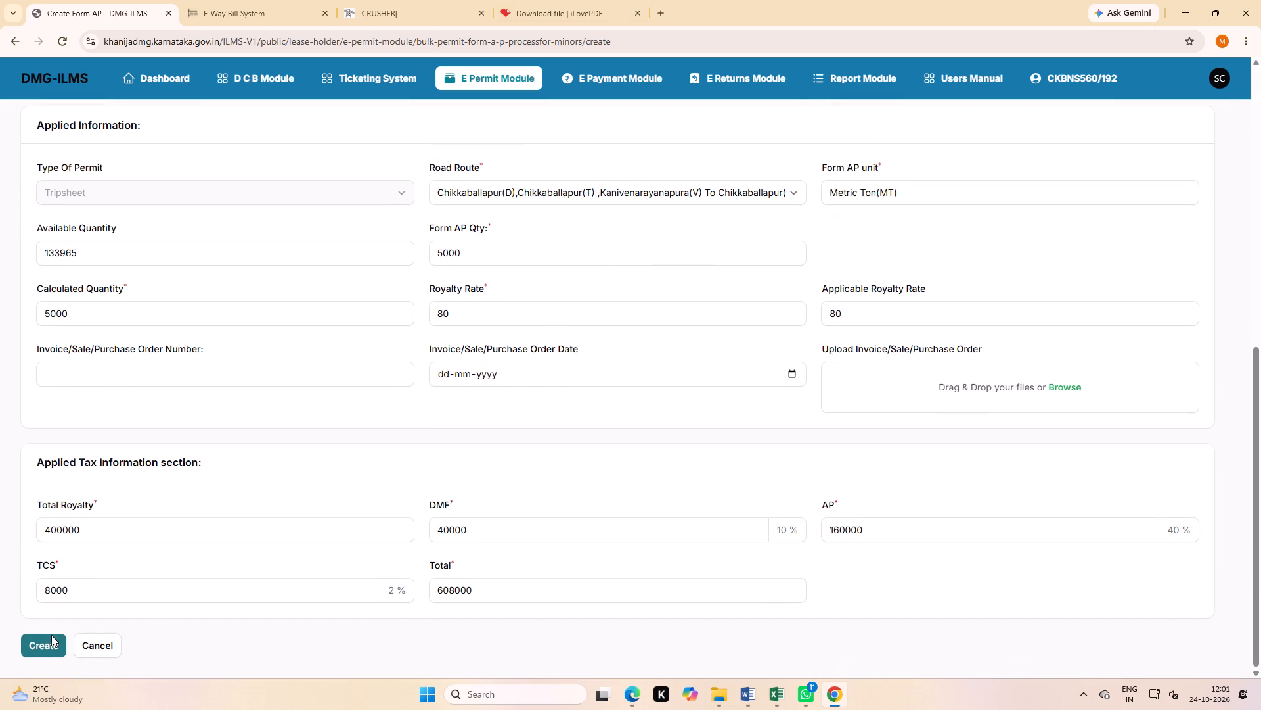
click(41, 642)
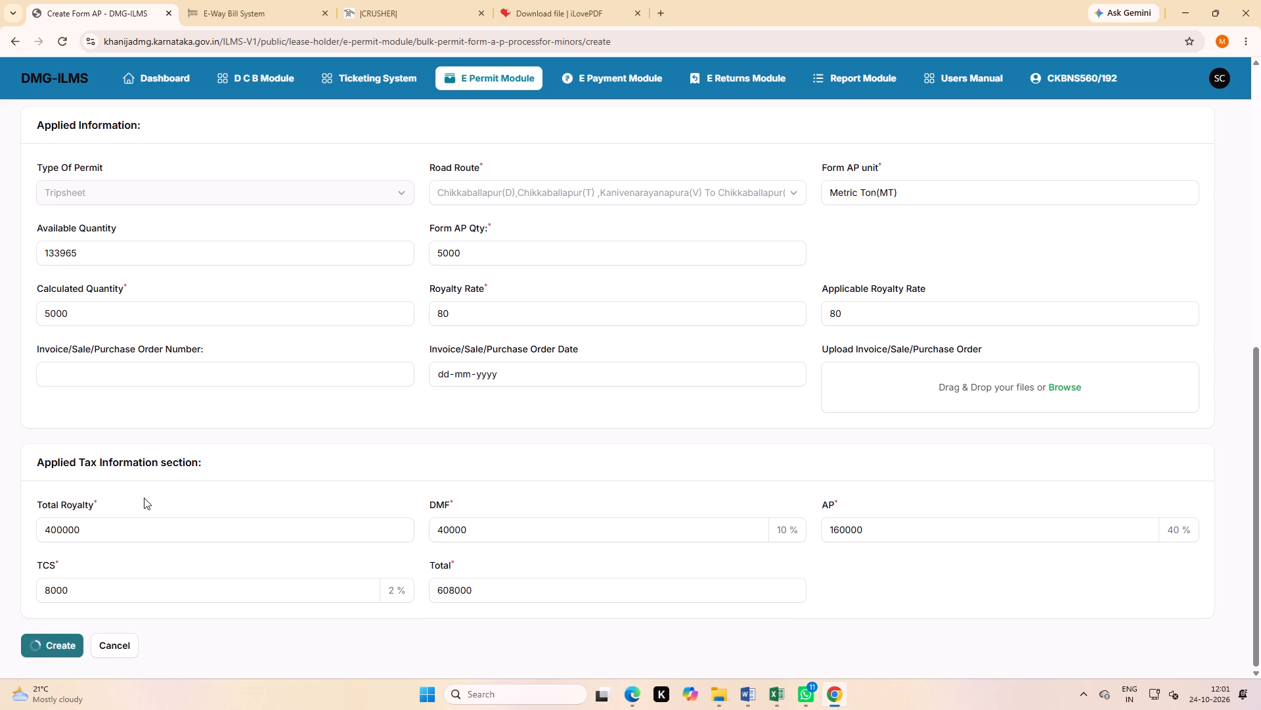
Open the Mineral Dispatch Permit (MDP) list and start a new MDP.
scroll(144, 498, up, 6)
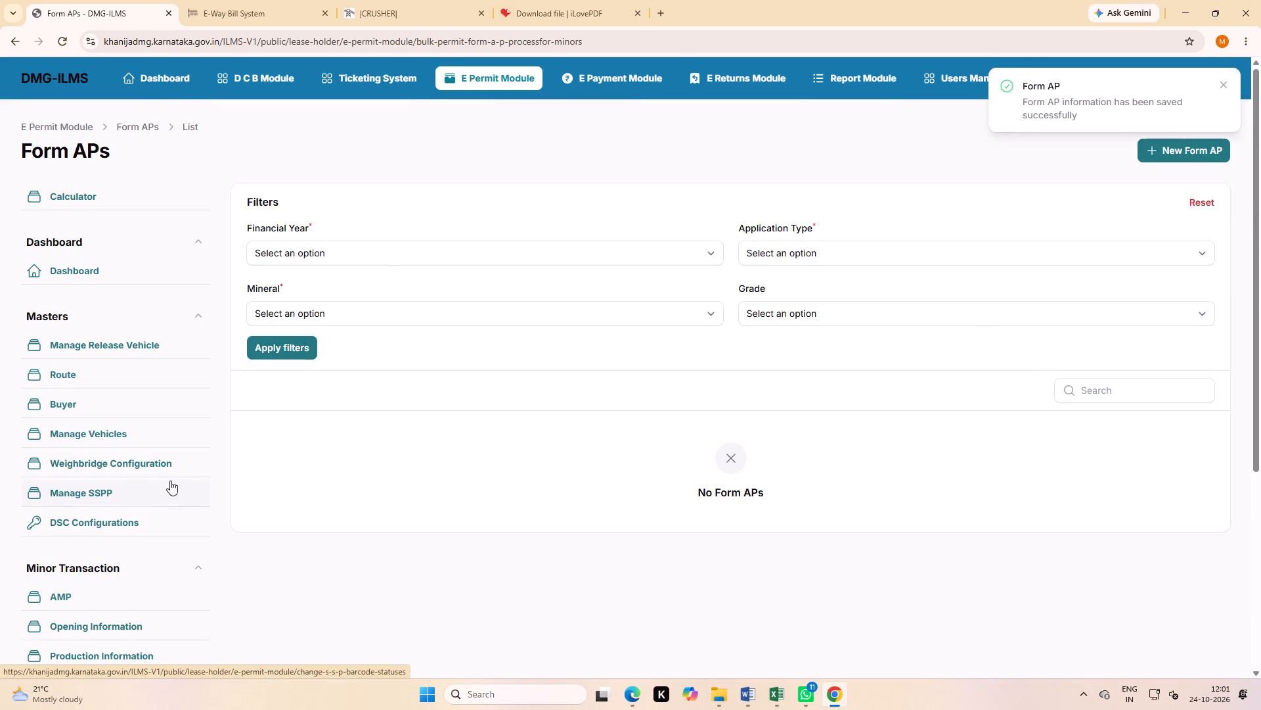
scroll(83, 484, down, 2)
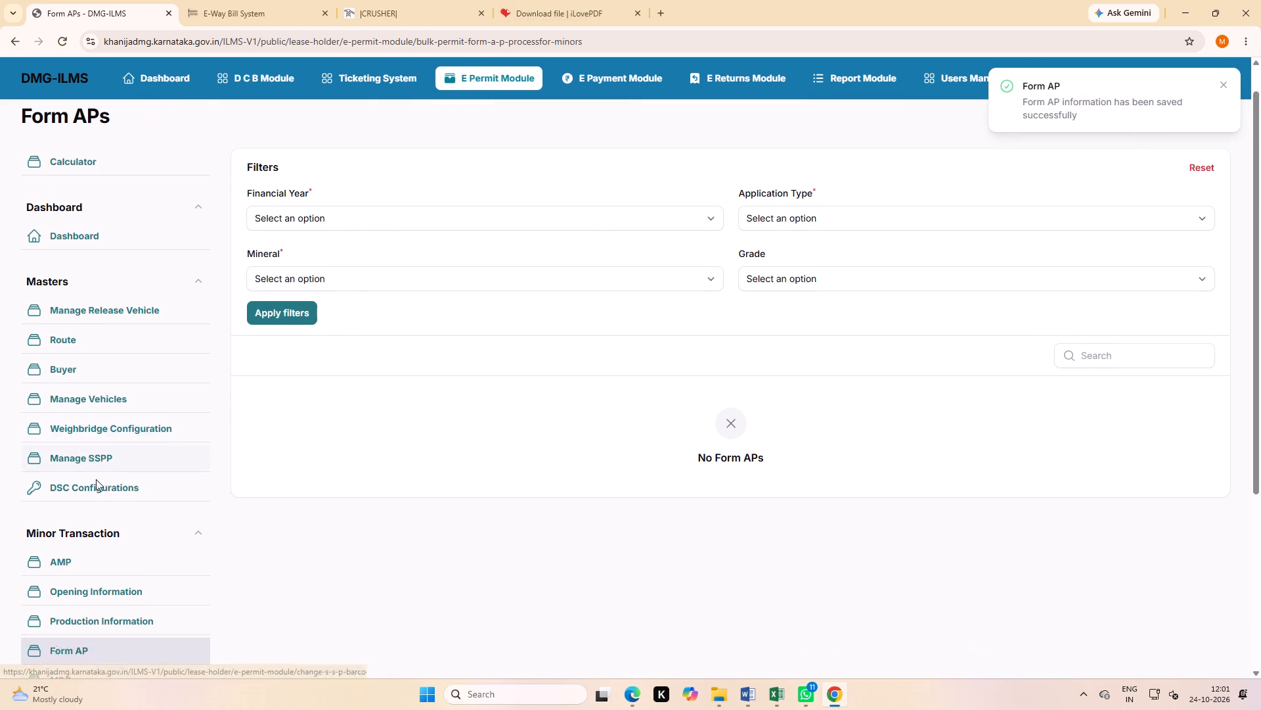
scroll(96, 479, down, 1)
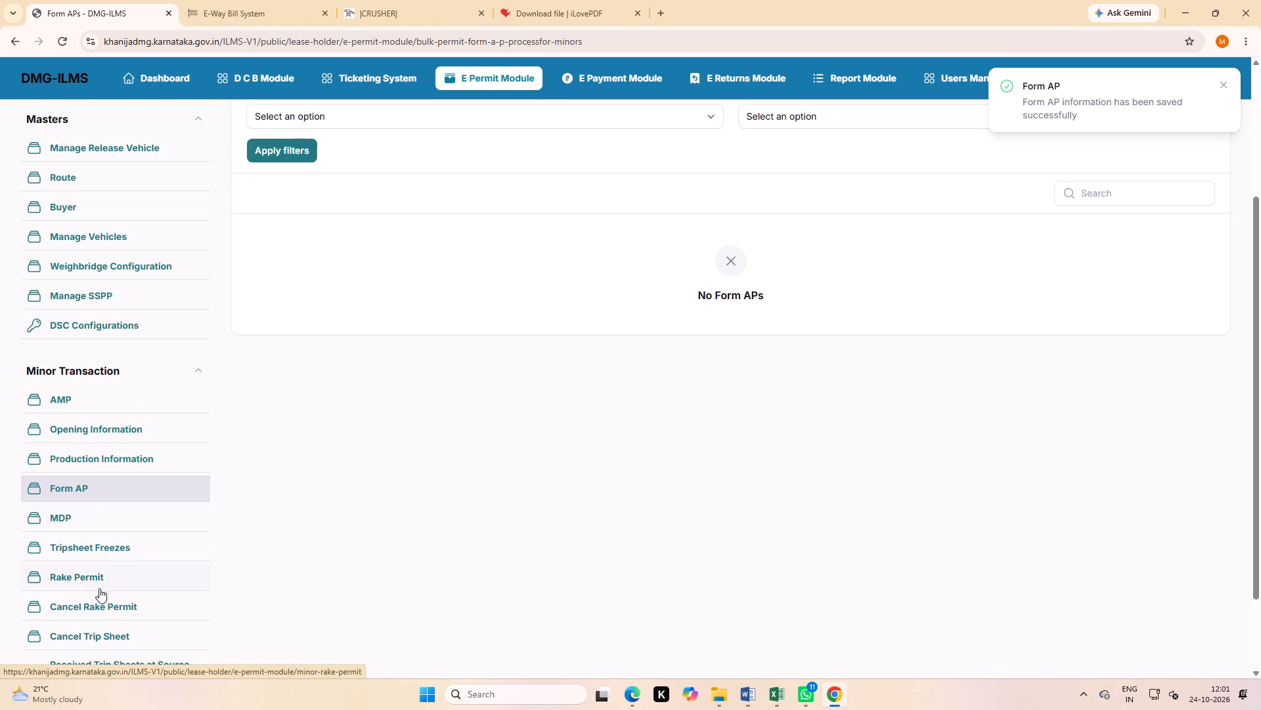
scroll(110, 543, down, 2)
scroll(114, 513, up, 3)
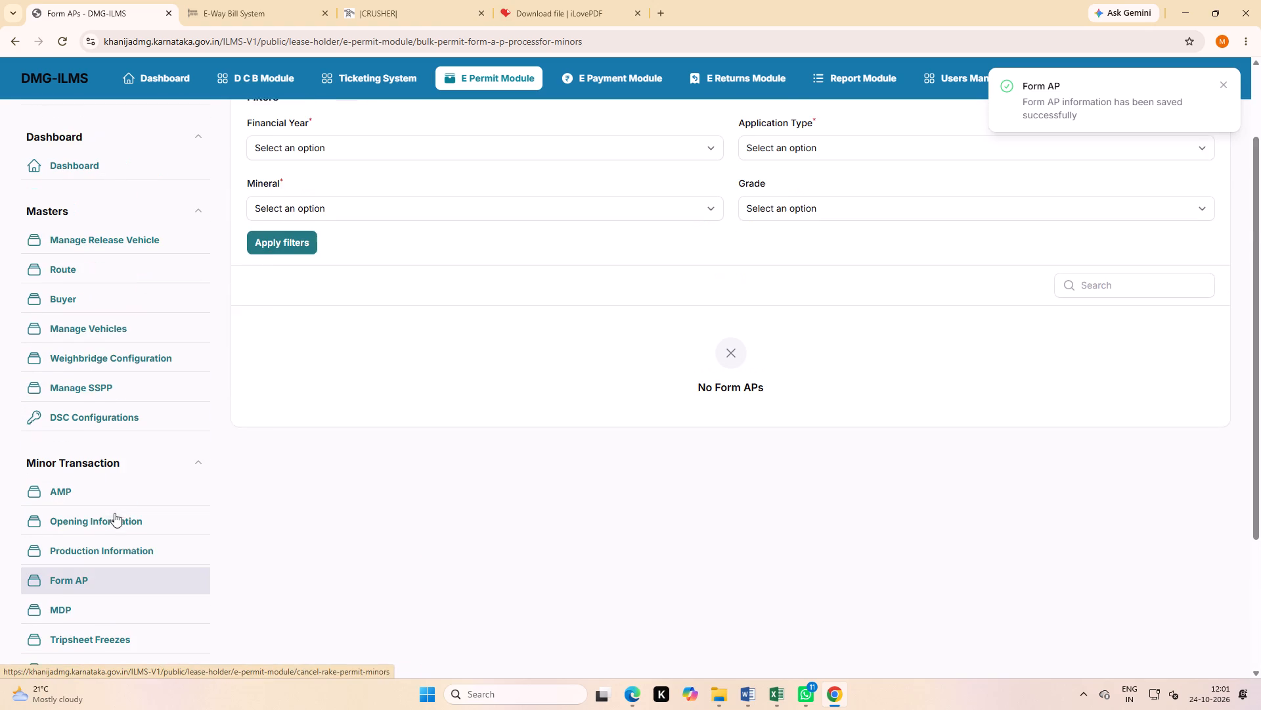
scroll(114, 492, down, 1)
click(102, 547)
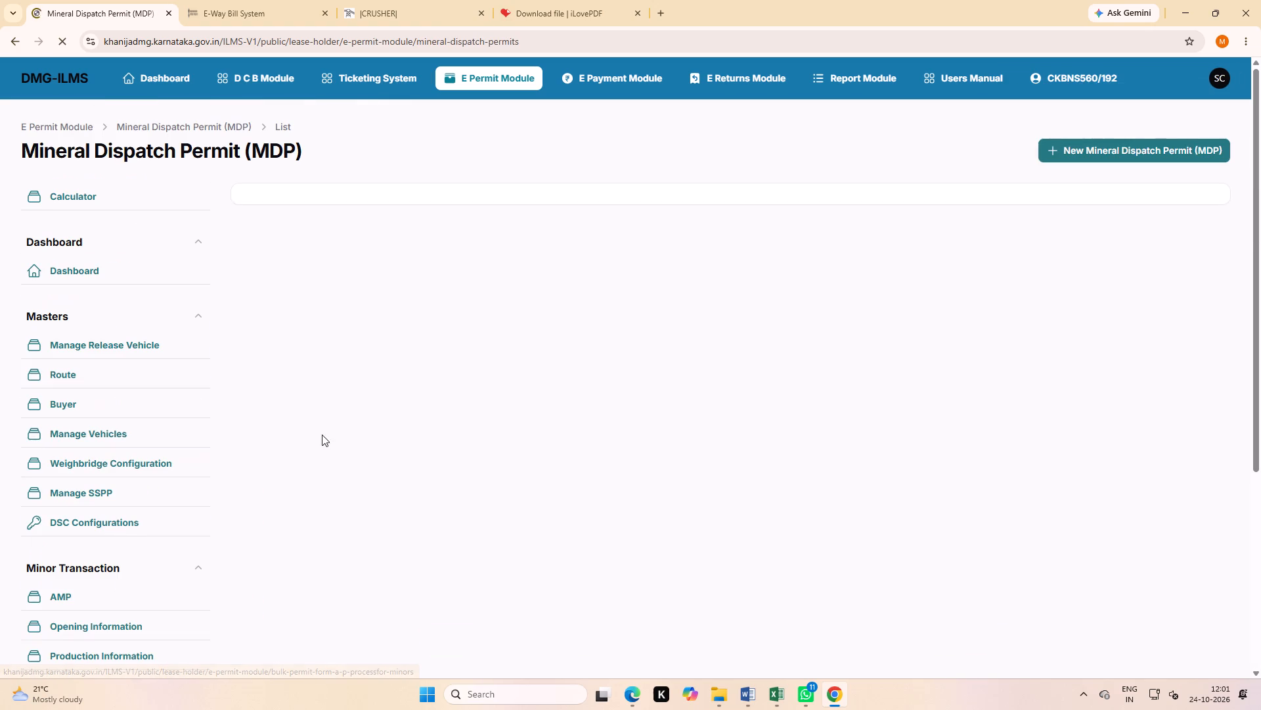
click(1071, 143)
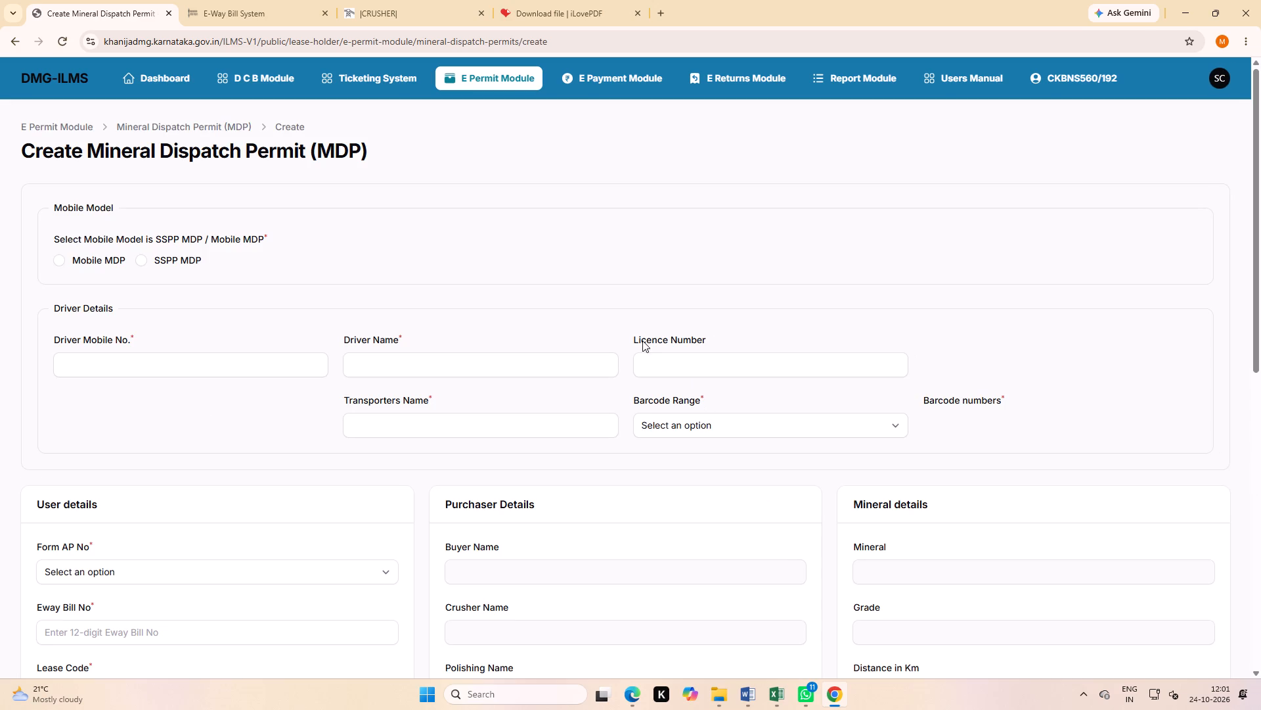
scroll(367, 577, down, 2)
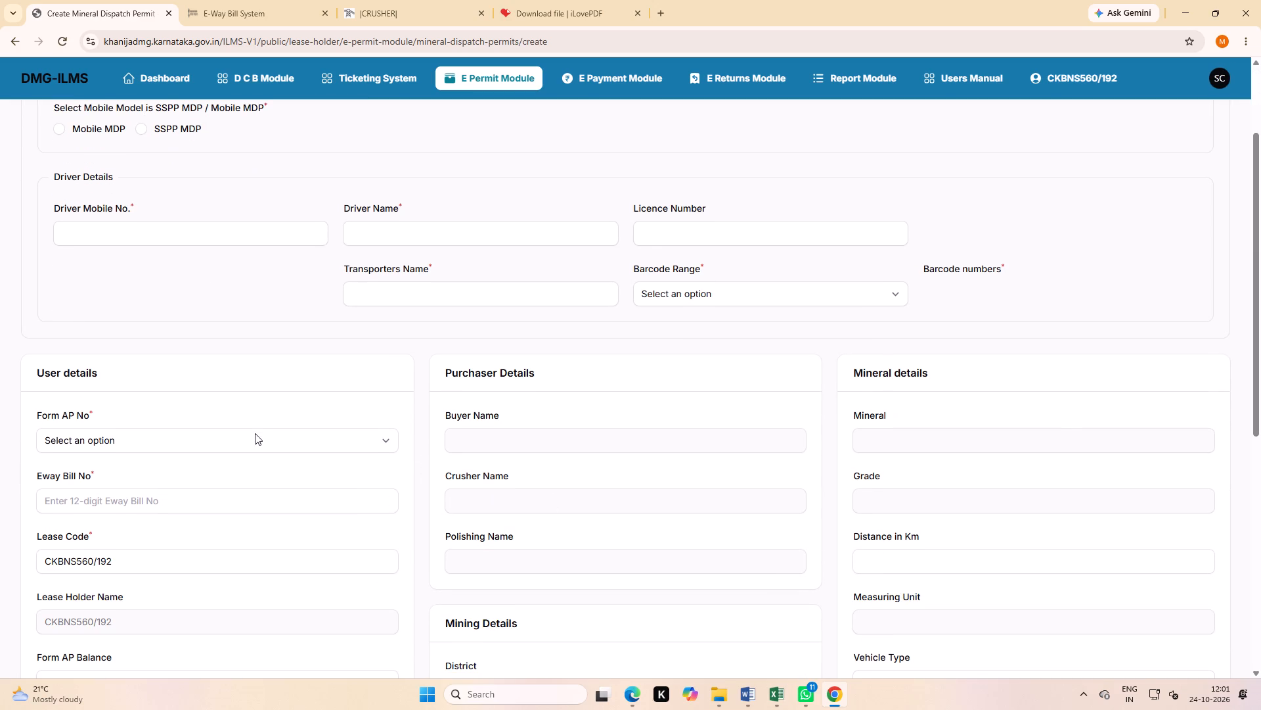
click(255, 438)
click(220, 572)
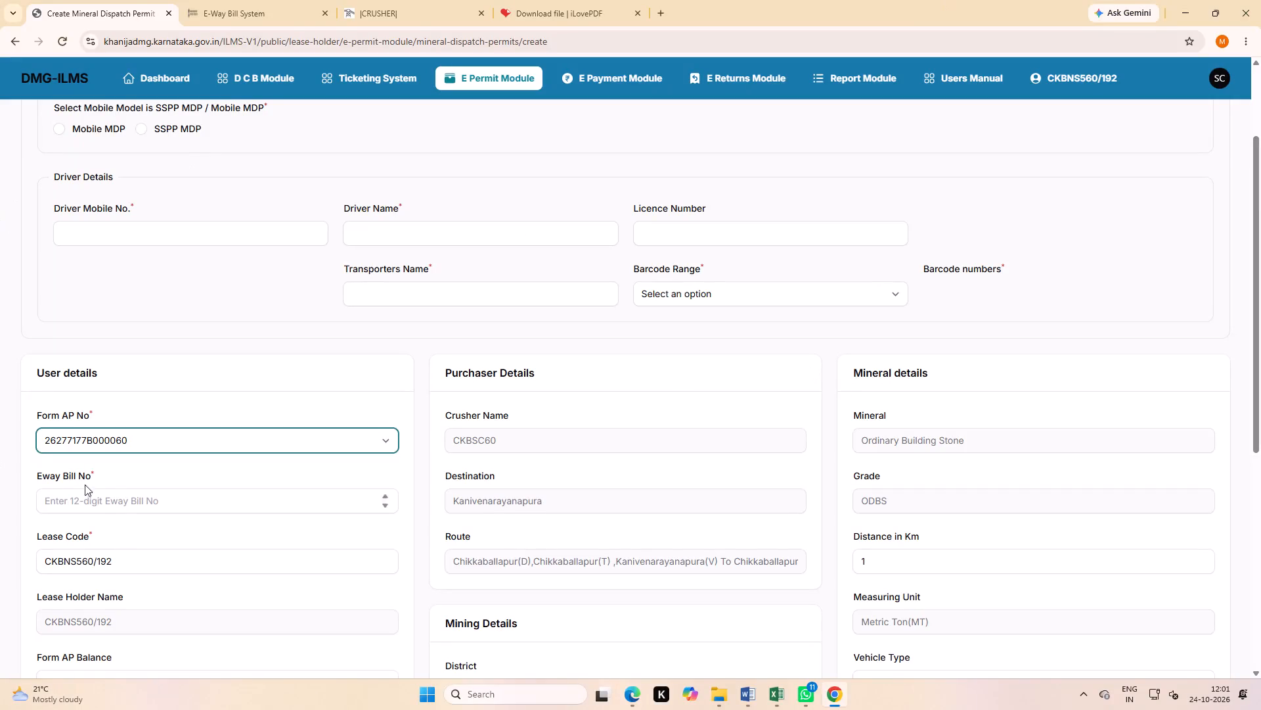
scroll(930, 451, down, 3)
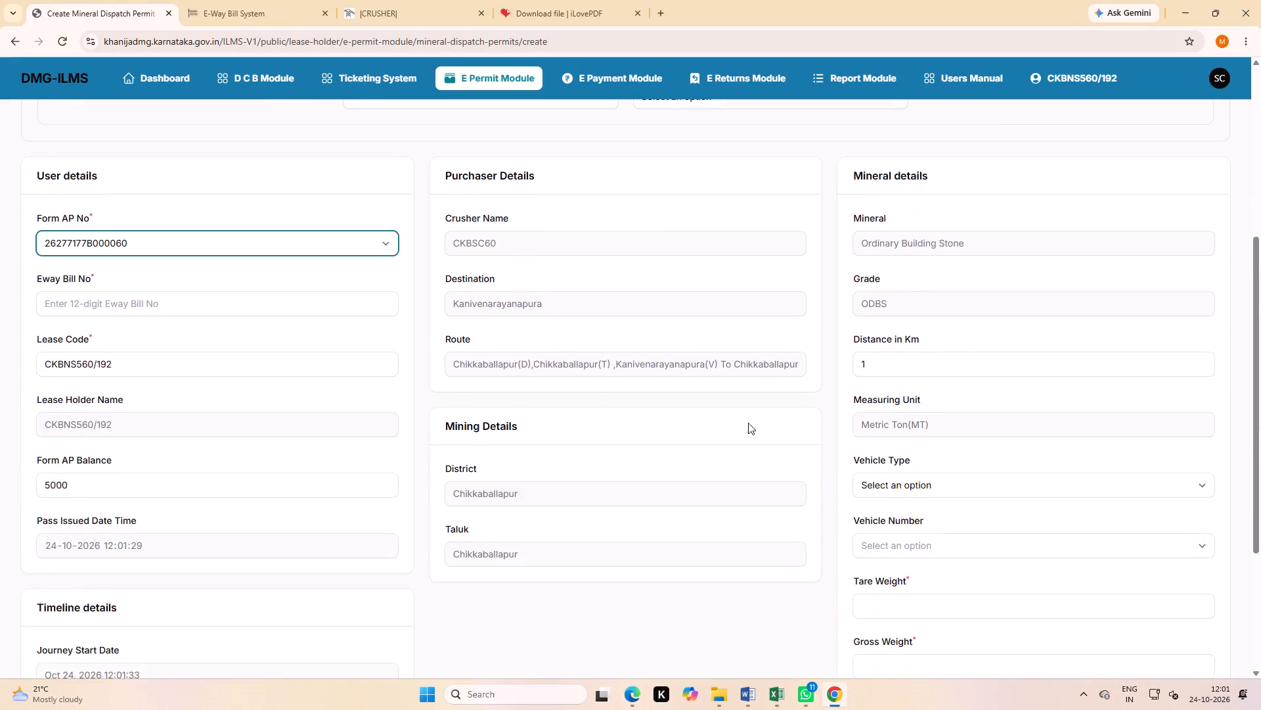
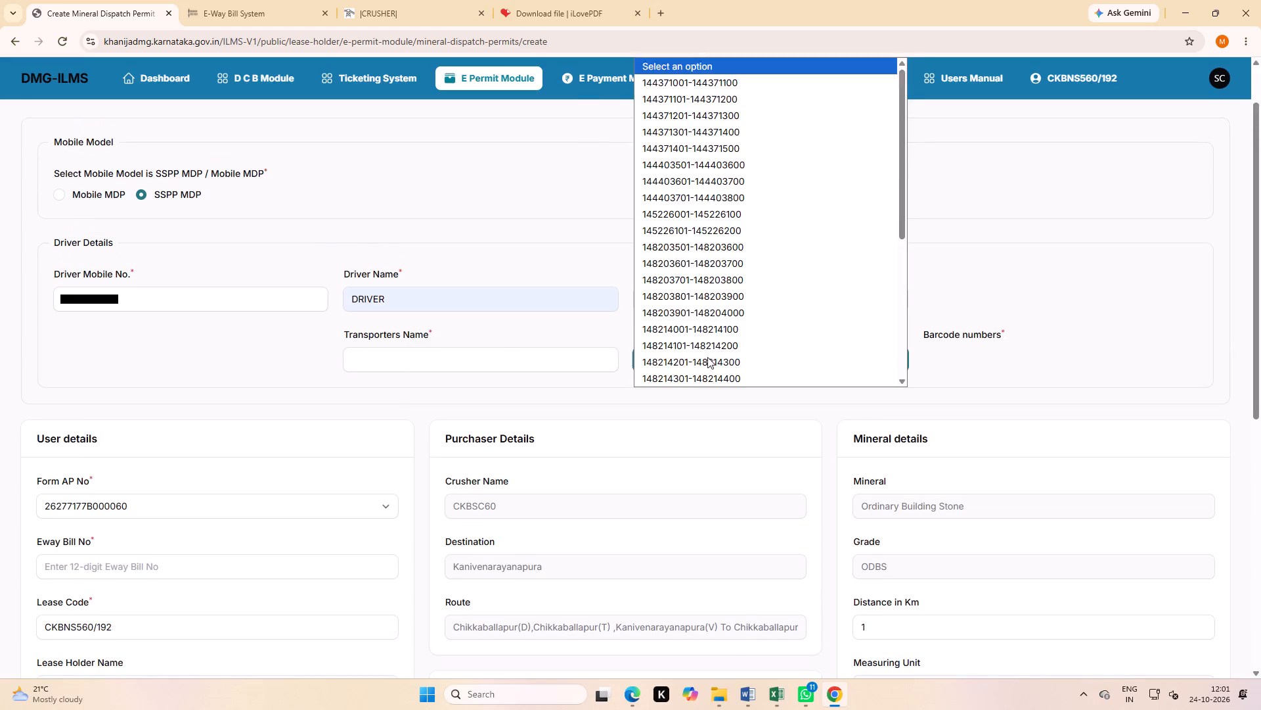
scroll(705, 358, down, 19)
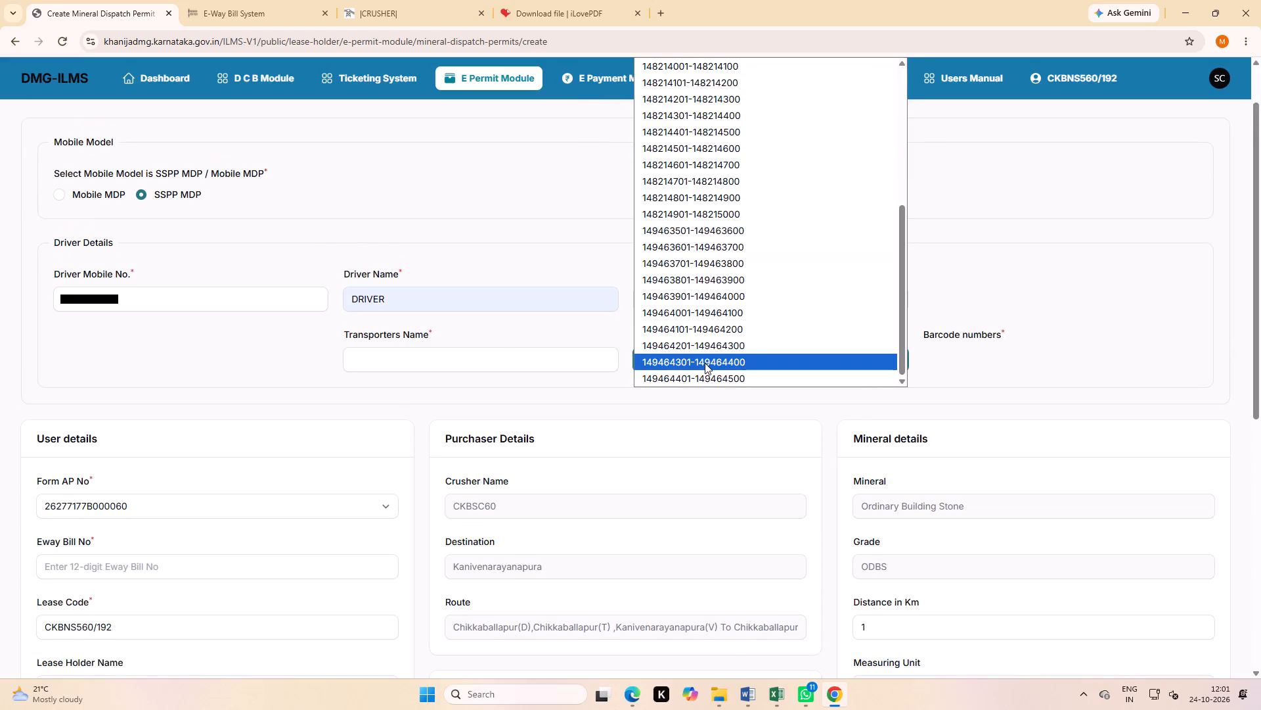
click(705, 363)
click(997, 358)
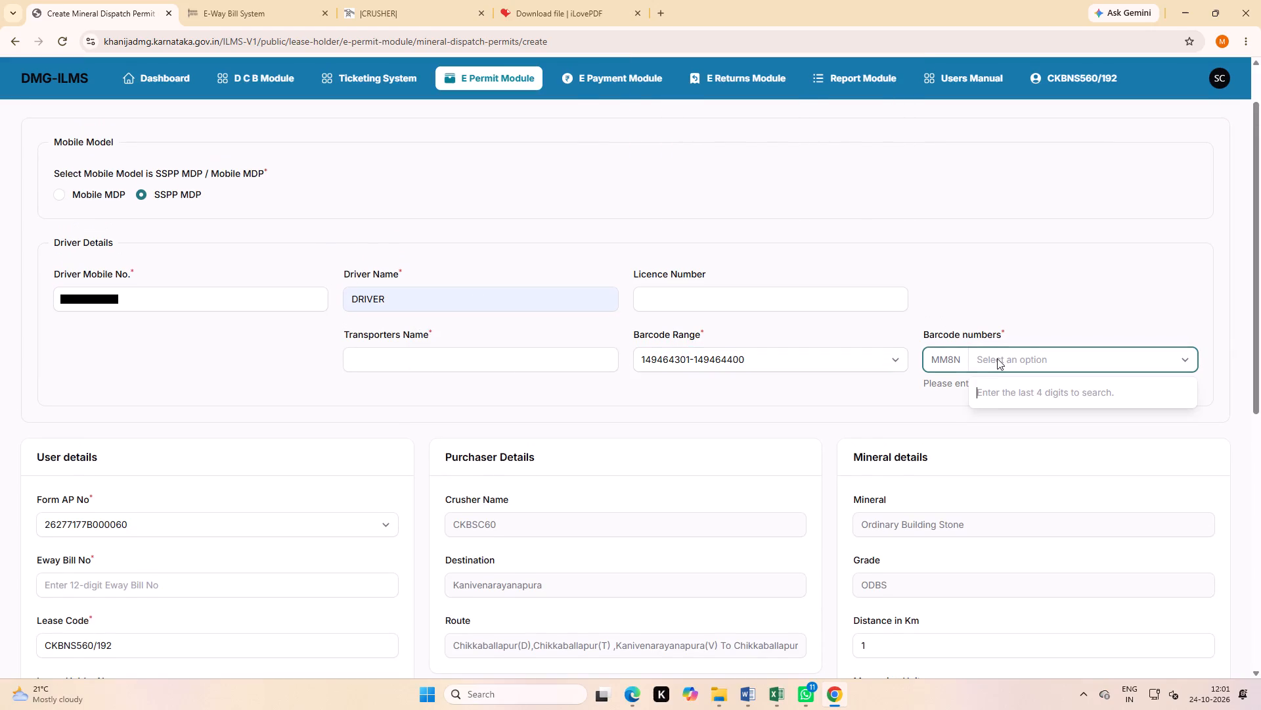
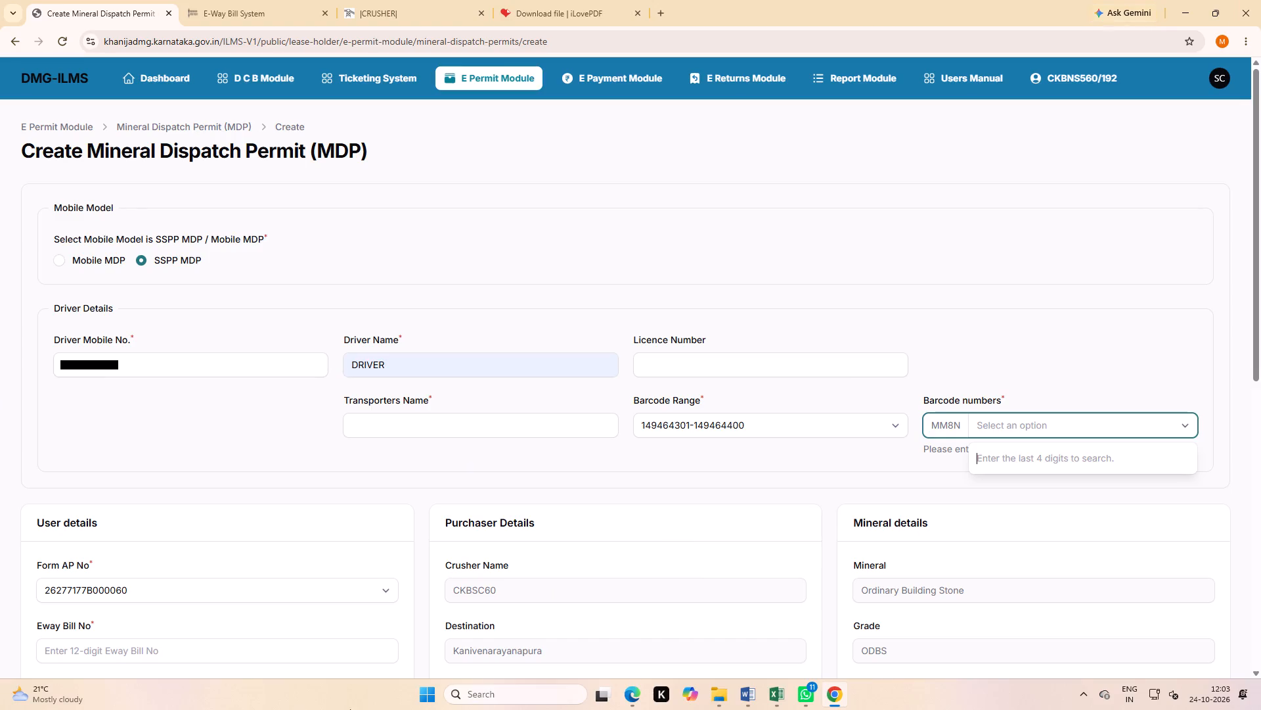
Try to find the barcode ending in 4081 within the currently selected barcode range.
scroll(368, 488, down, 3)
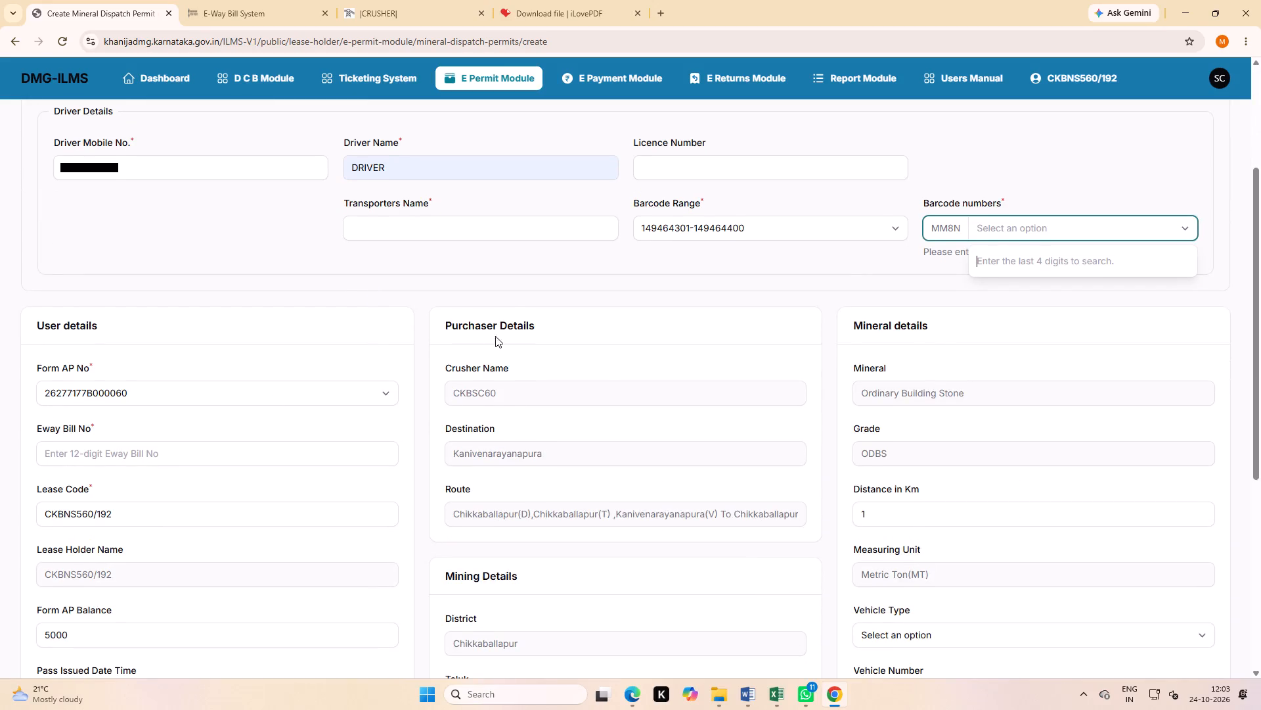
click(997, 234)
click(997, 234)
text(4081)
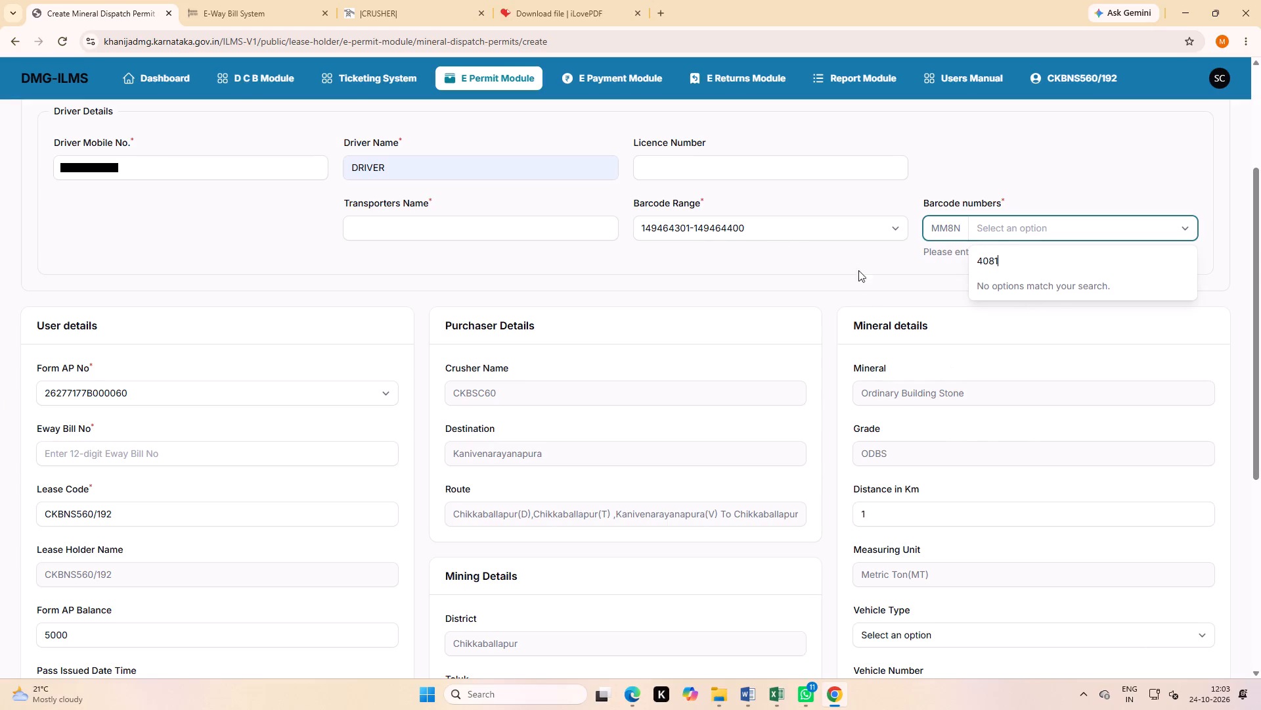
click(895, 228)
scroll(786, 454, down, 14)
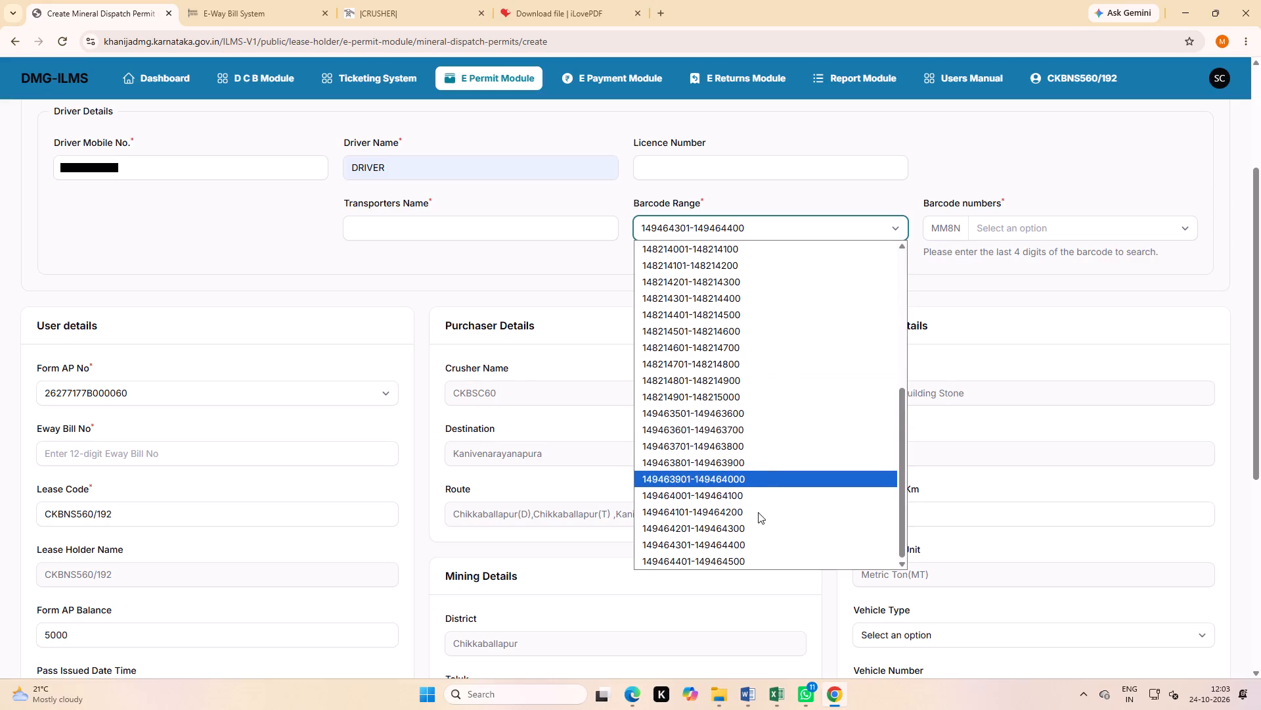
click(747, 499)
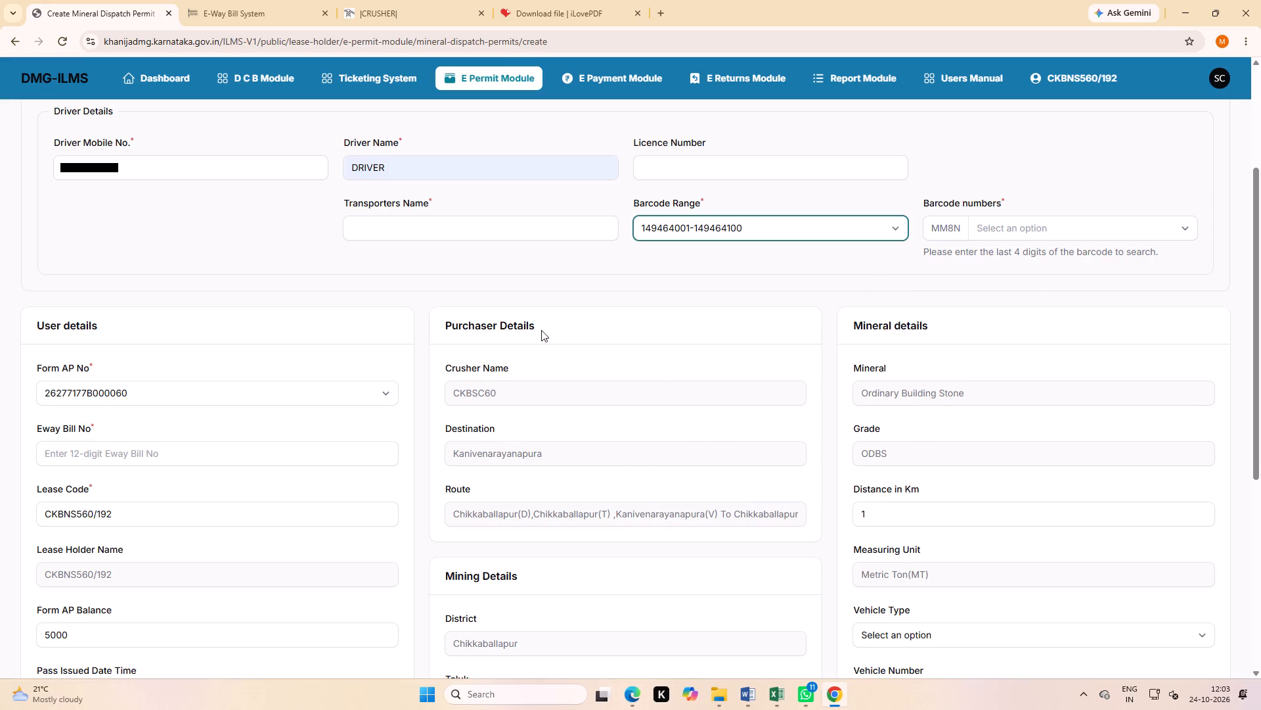
click(1075, 225)
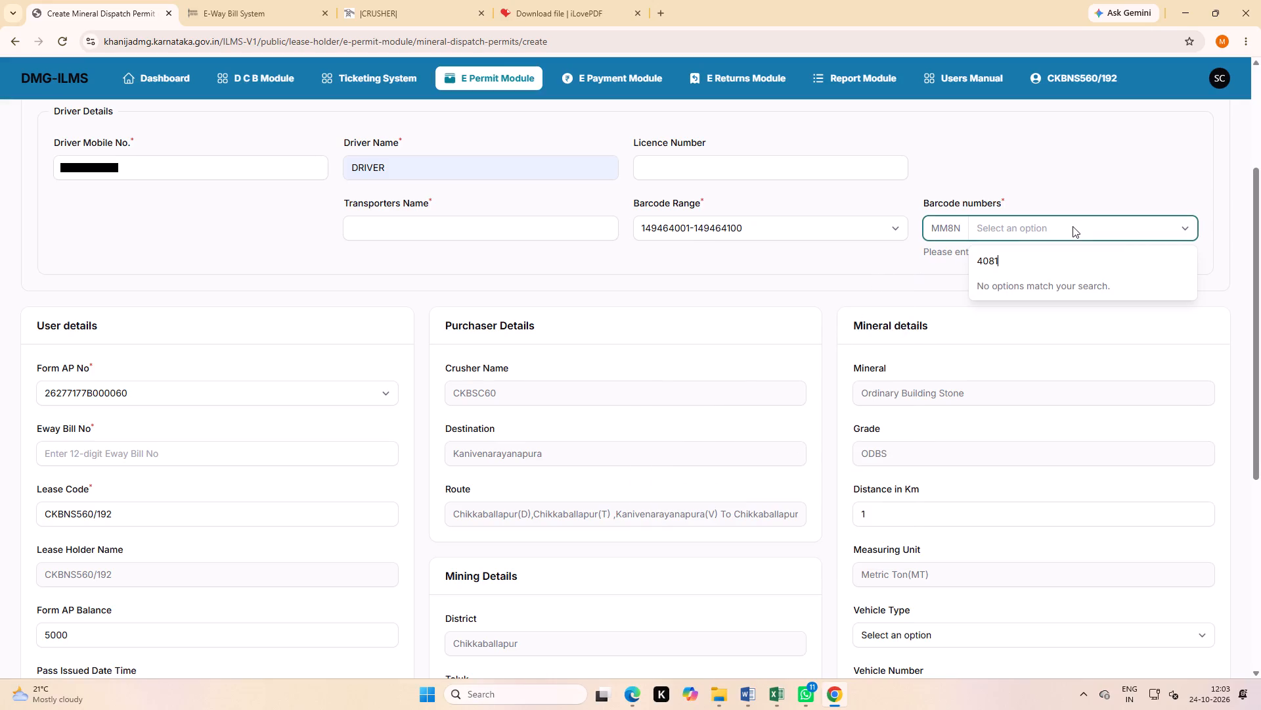
key(BackSpace)
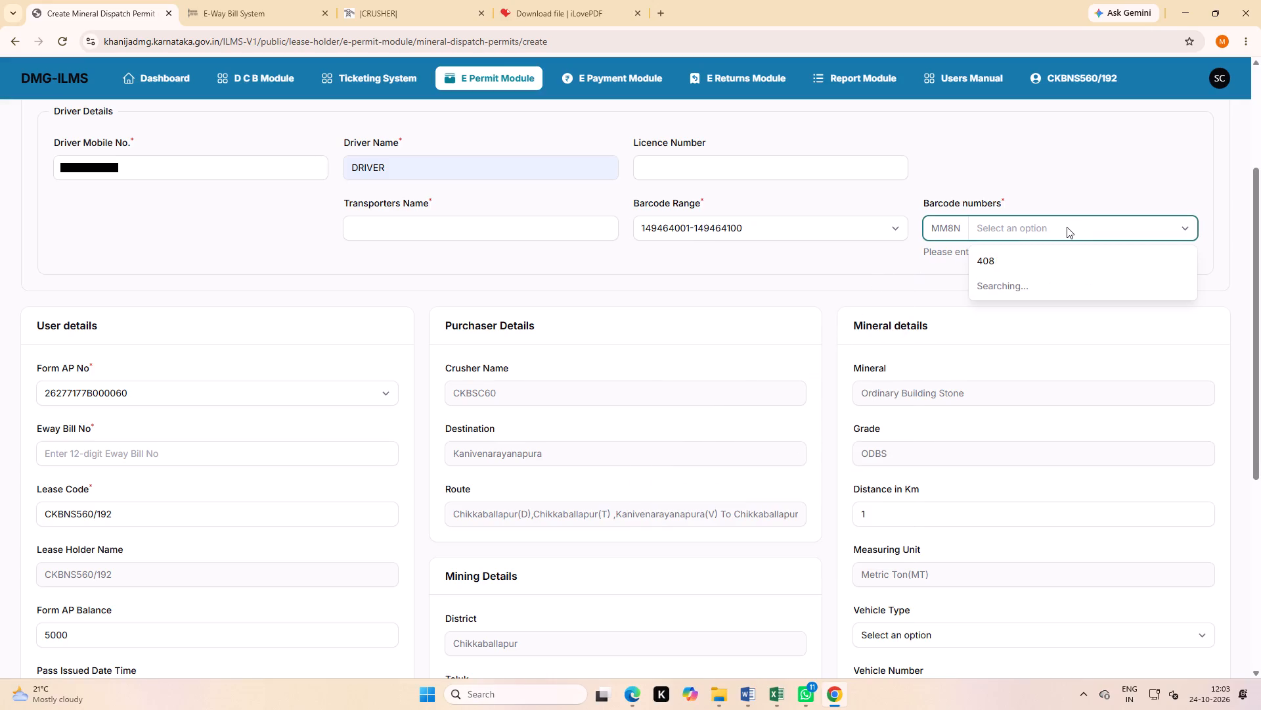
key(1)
click(1024, 295)
scroll(523, 289, down, 3)
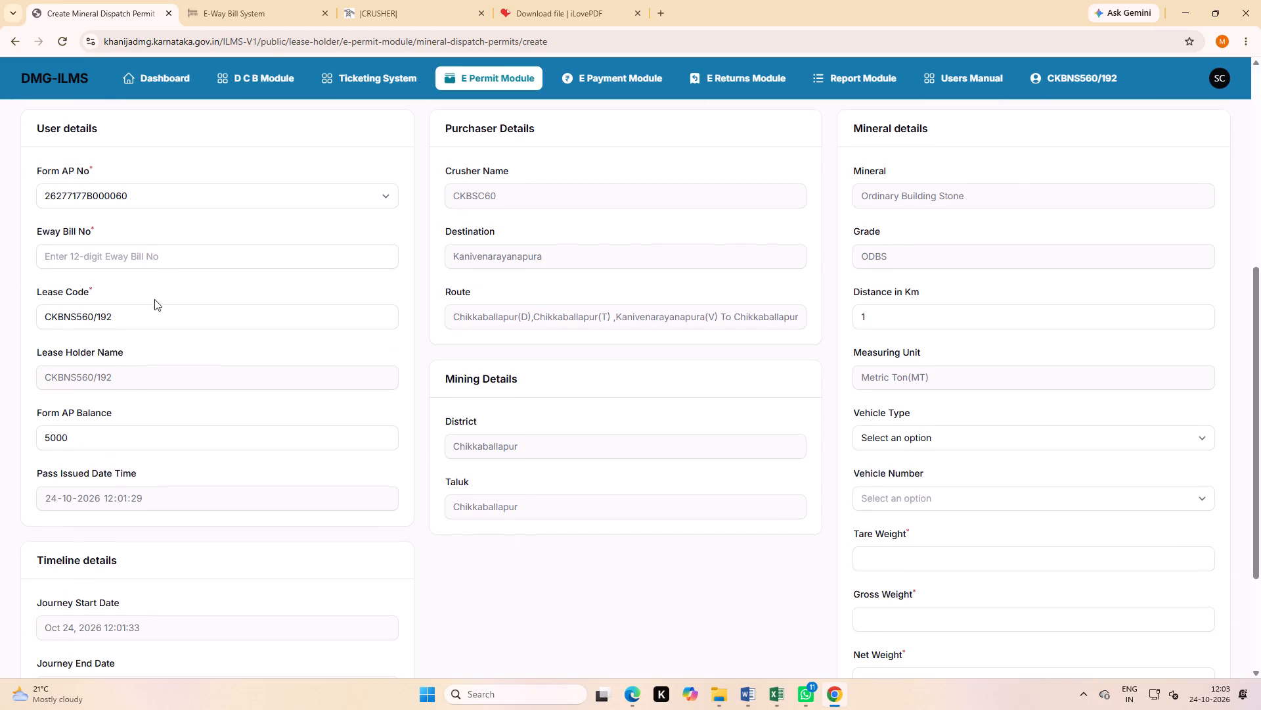
click(165, 263)
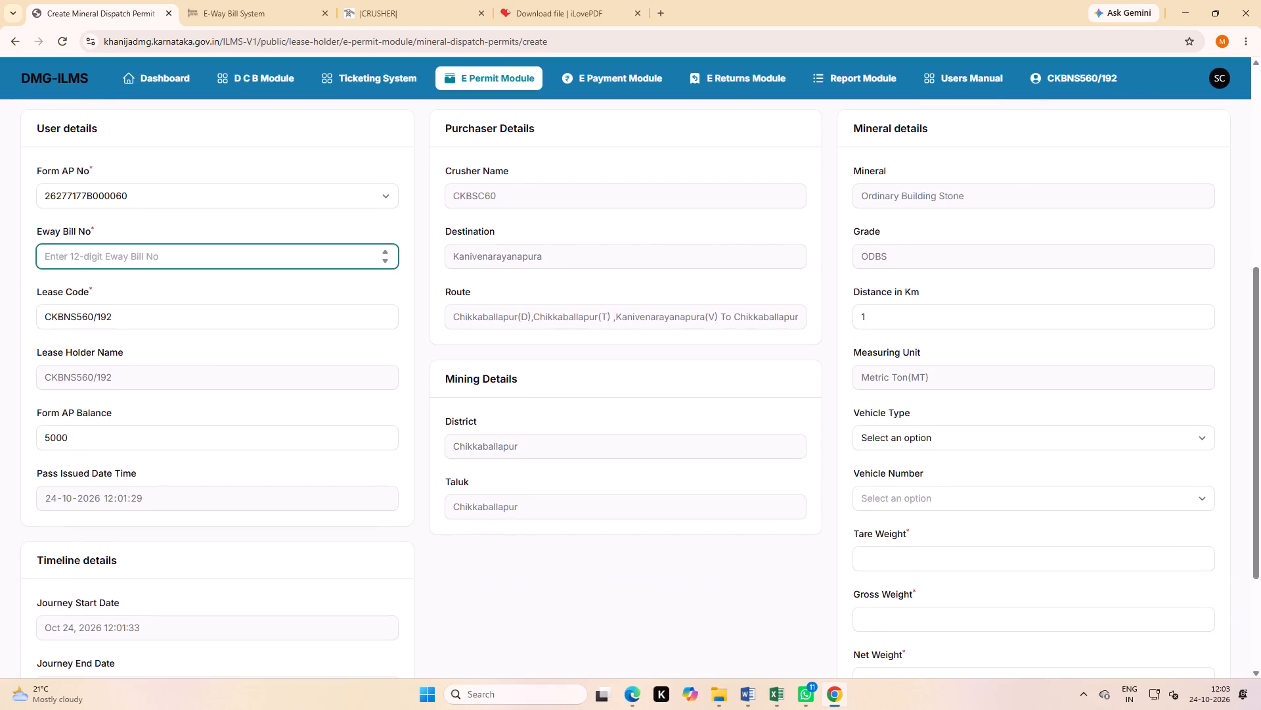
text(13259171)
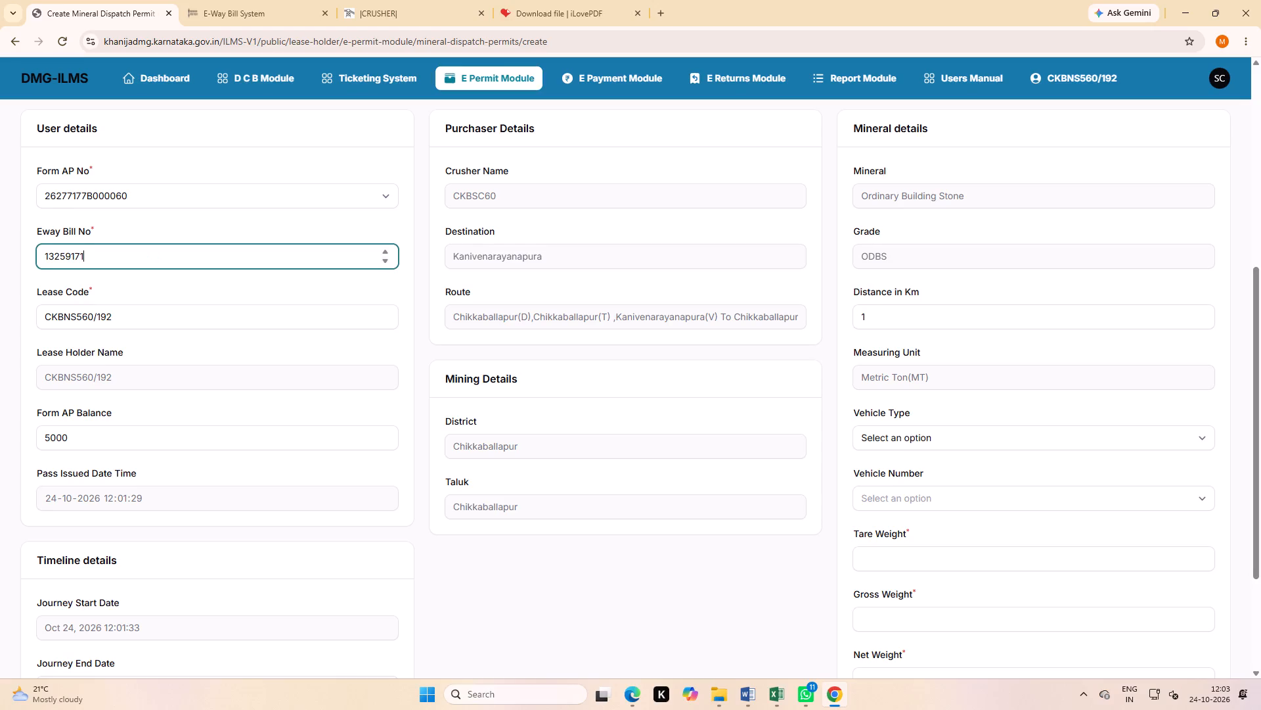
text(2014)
click(148, 285)
scroll(788, 300, down, 1)
scroll(814, 316, up, 5)
scroll(941, 349, down, 3)
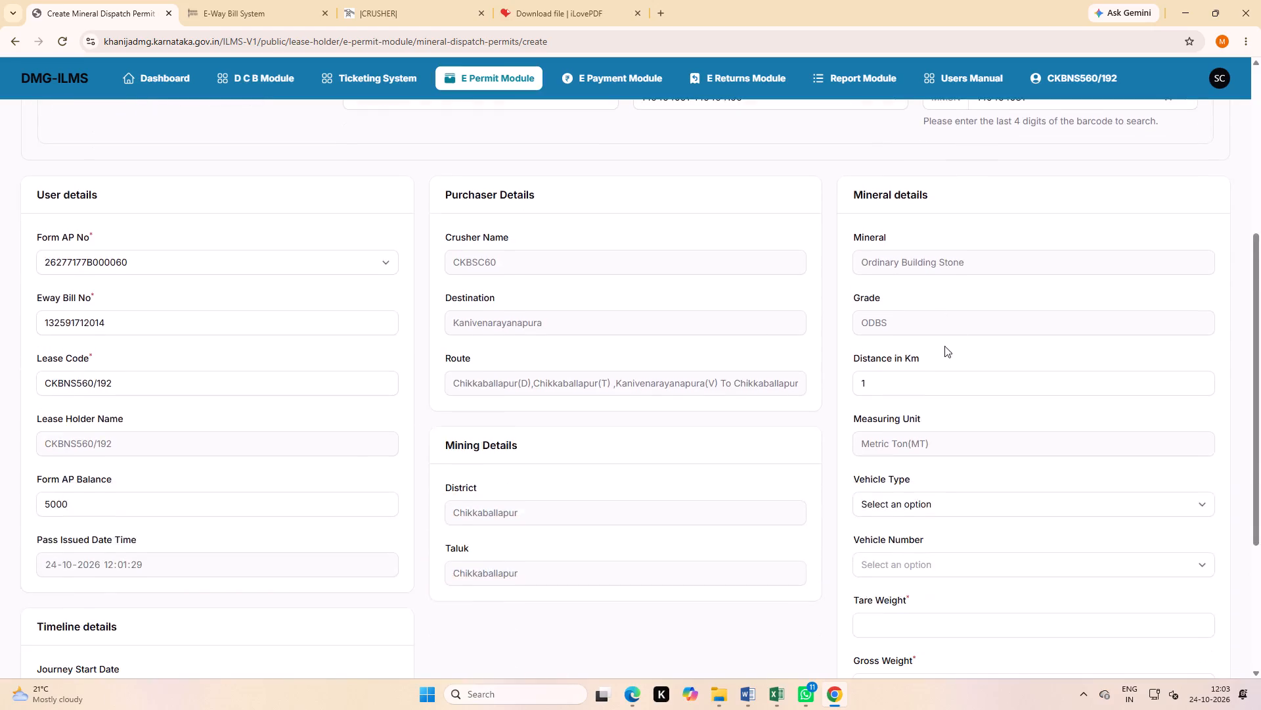
scroll(957, 309, up, 2)
scroll(921, 316, down, 2)
scroll(657, 321, down, 2)
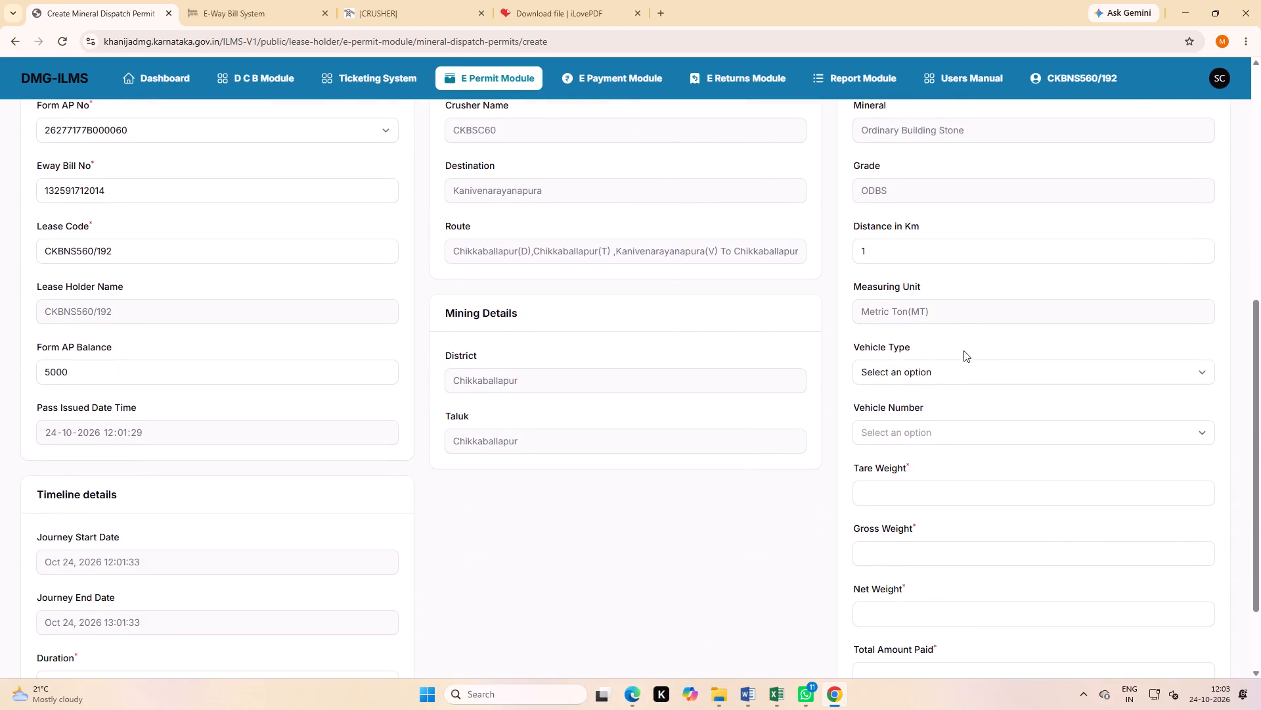
click(935, 379)
click(895, 435)
scroll(942, 398, down, 2)
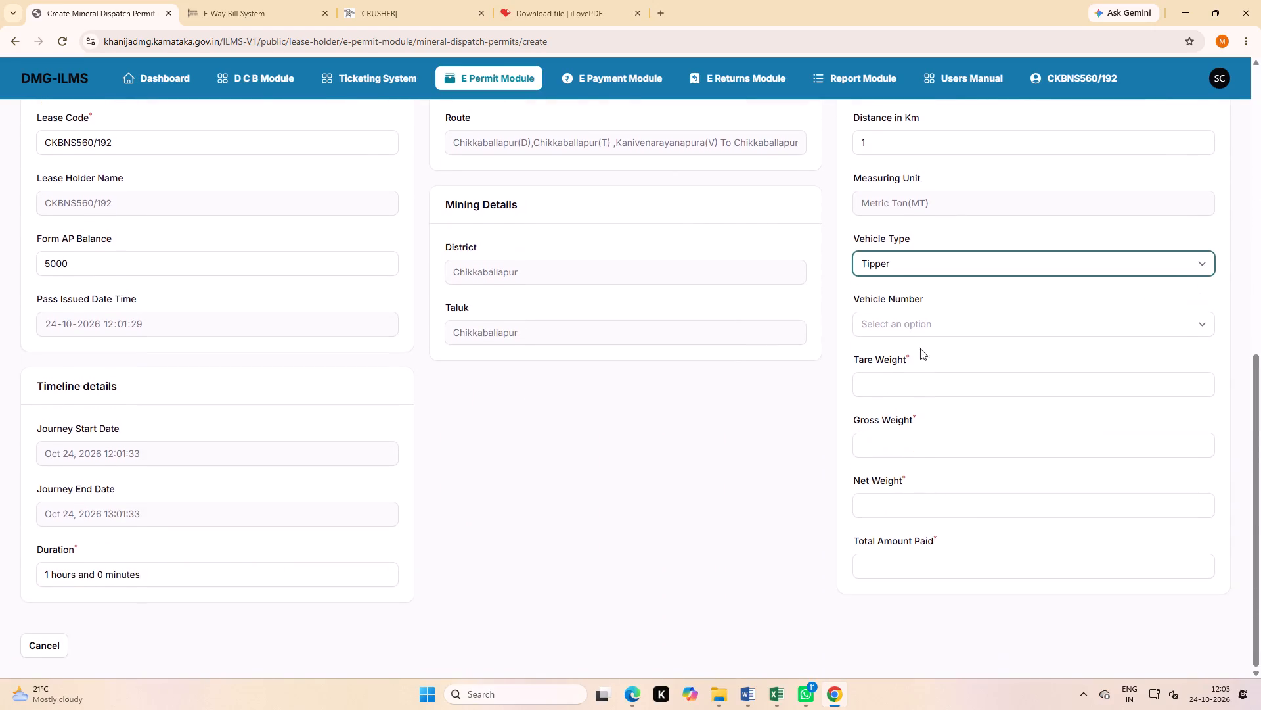
click(916, 320)
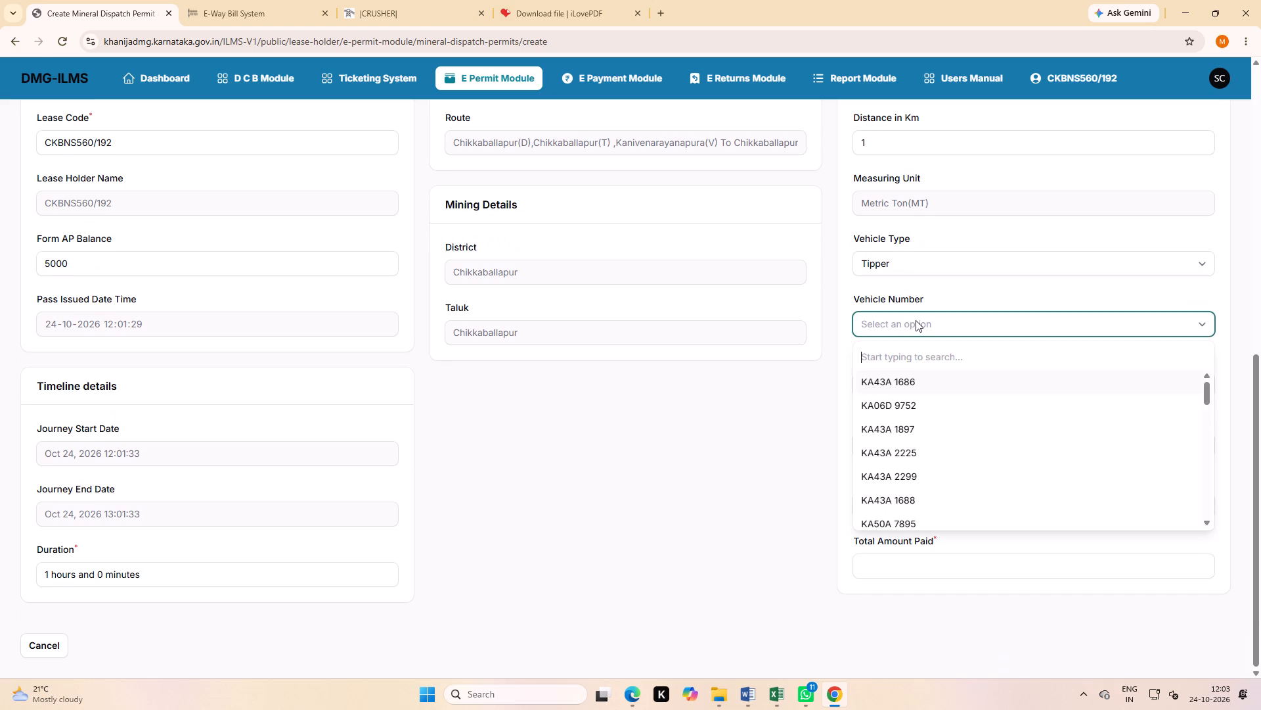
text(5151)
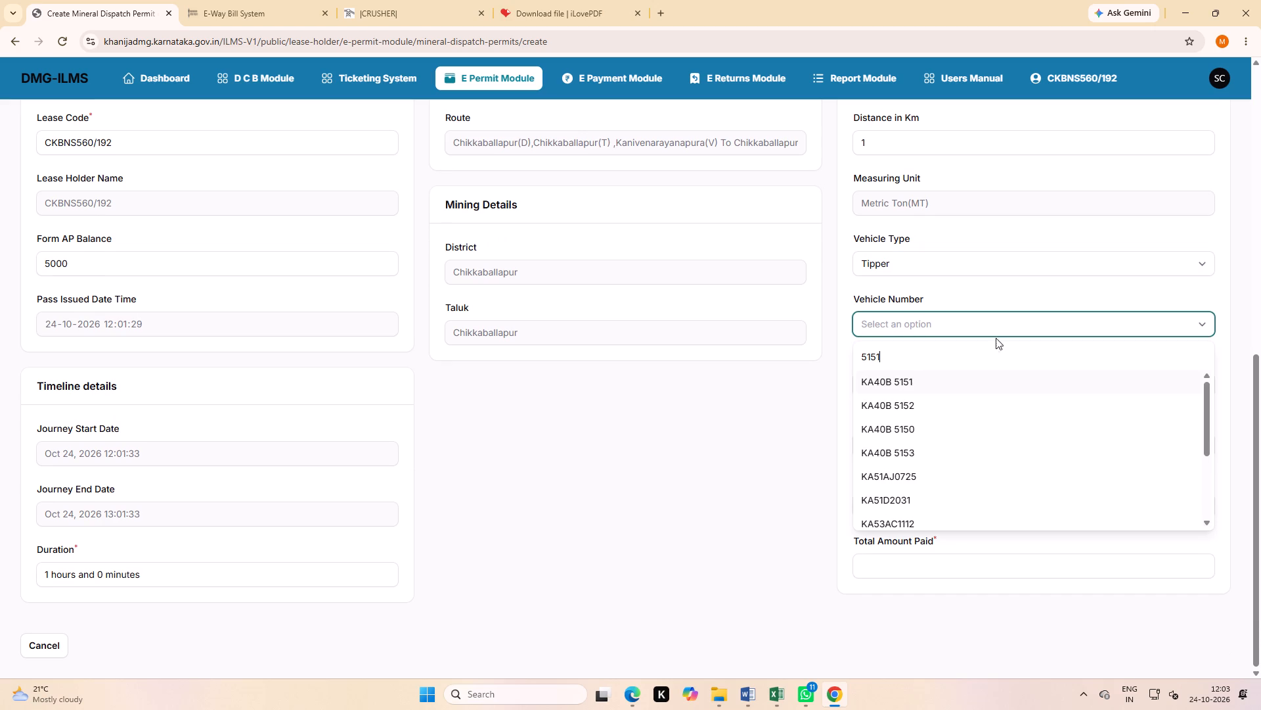
click(971, 381)
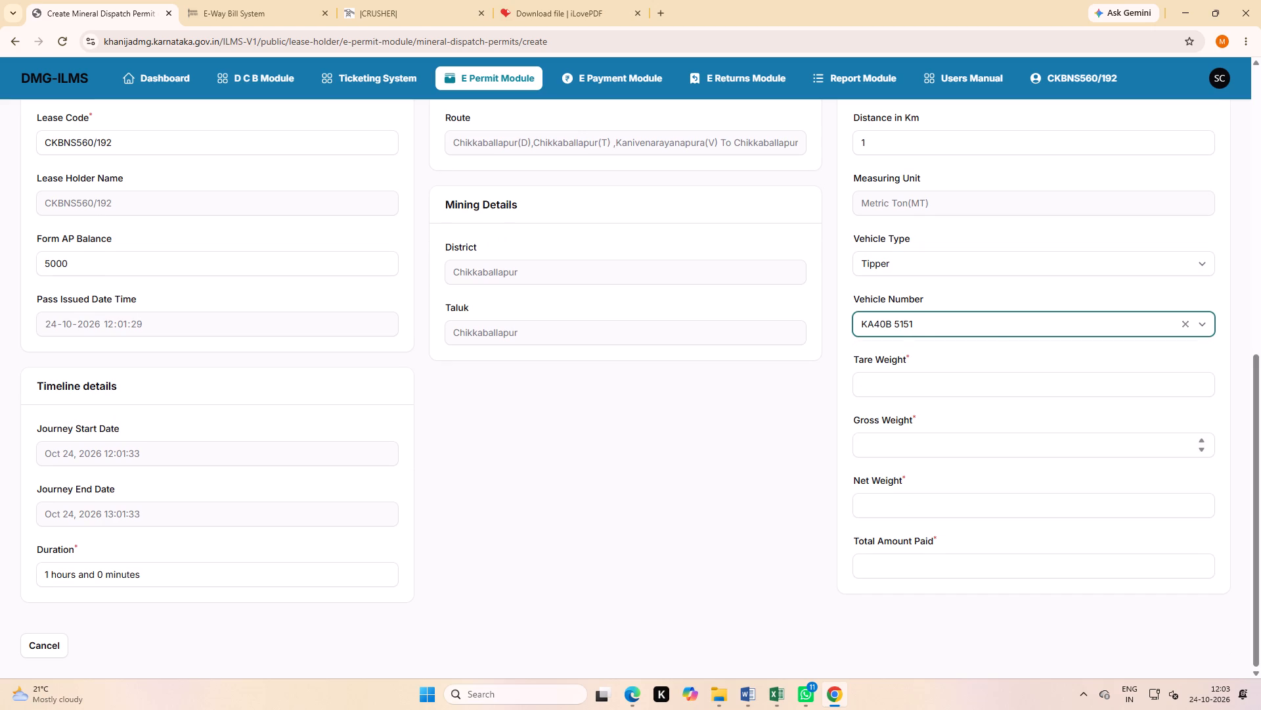
Set the gross weight to 110 in the mineral details so the net weight and total amount are calculated.
click(910, 449)
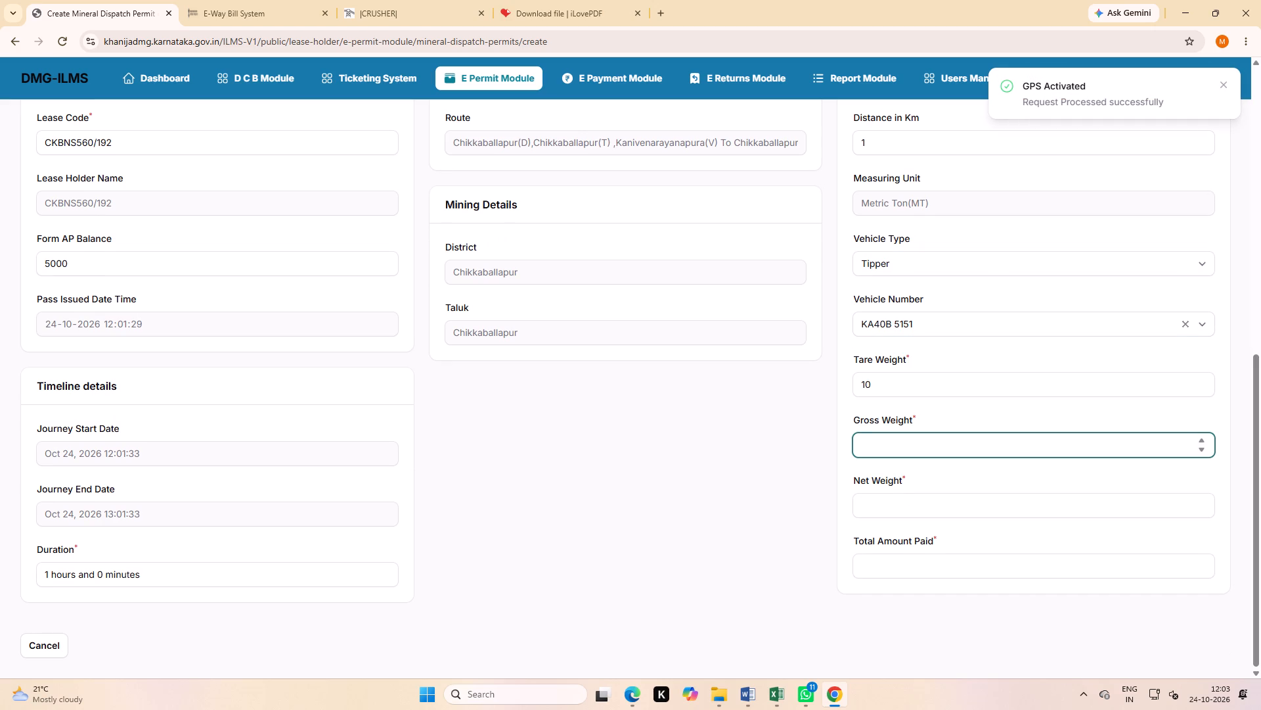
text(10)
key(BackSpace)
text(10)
click(980, 482)
Review the completed permit form and issue the Mineral Dispatch Permit for printing.
scroll(56, 456, up, 3)
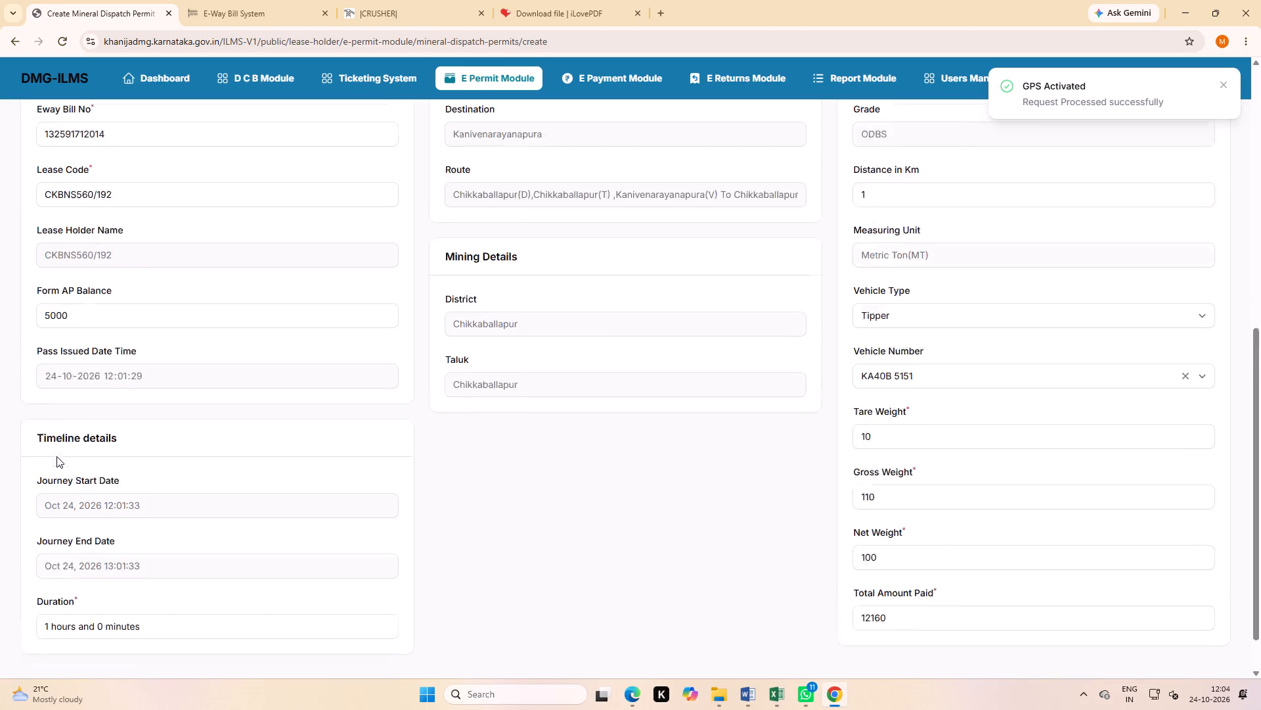
scroll(56, 456, up, 14)
scroll(110, 449, down, 7)
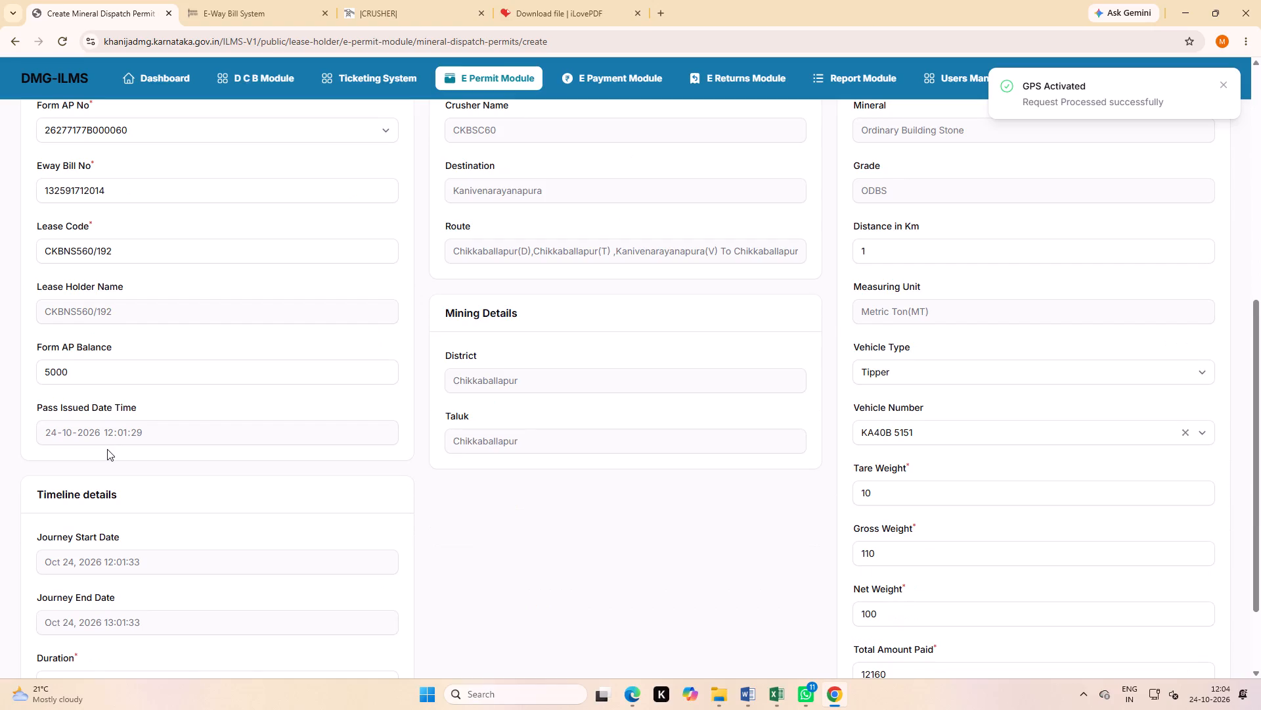
scroll(433, 215, down, 7)
click(114, 638)
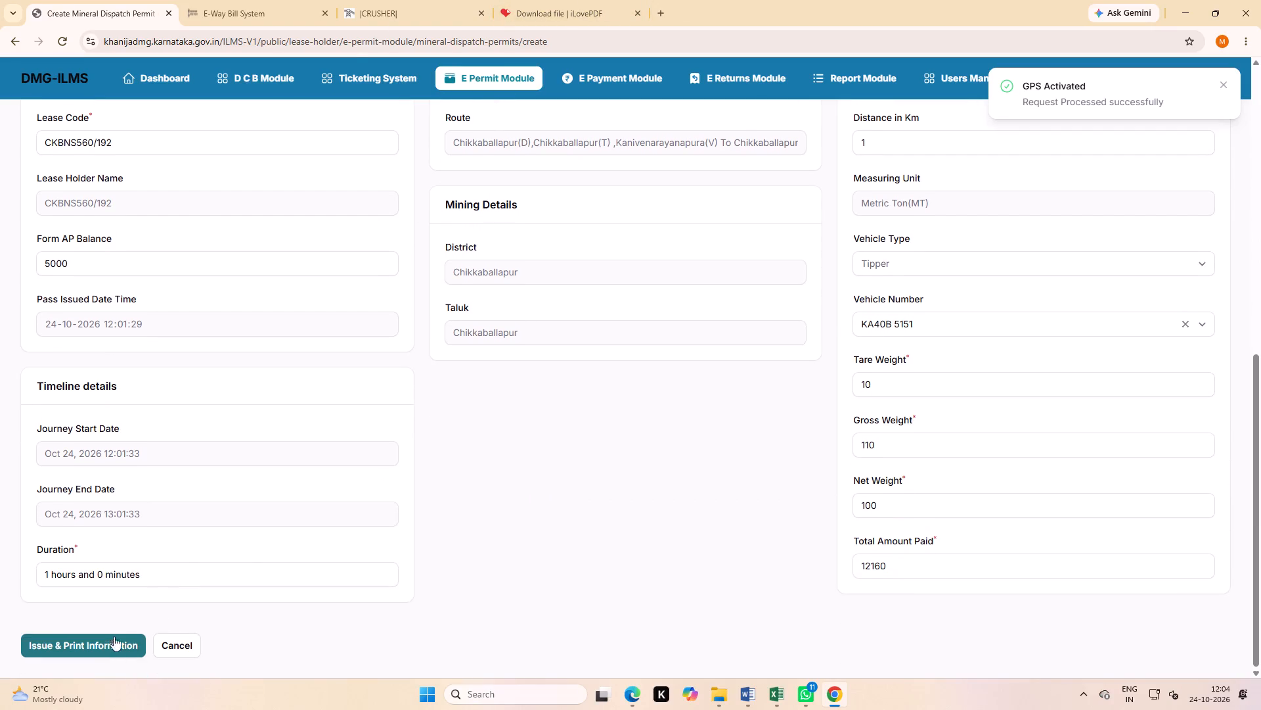
Print the issued Mineral Dispatch Permit in Landscape layout on the Canon LBP6030/6040 printer.
scroll(782, 461, up, 2)
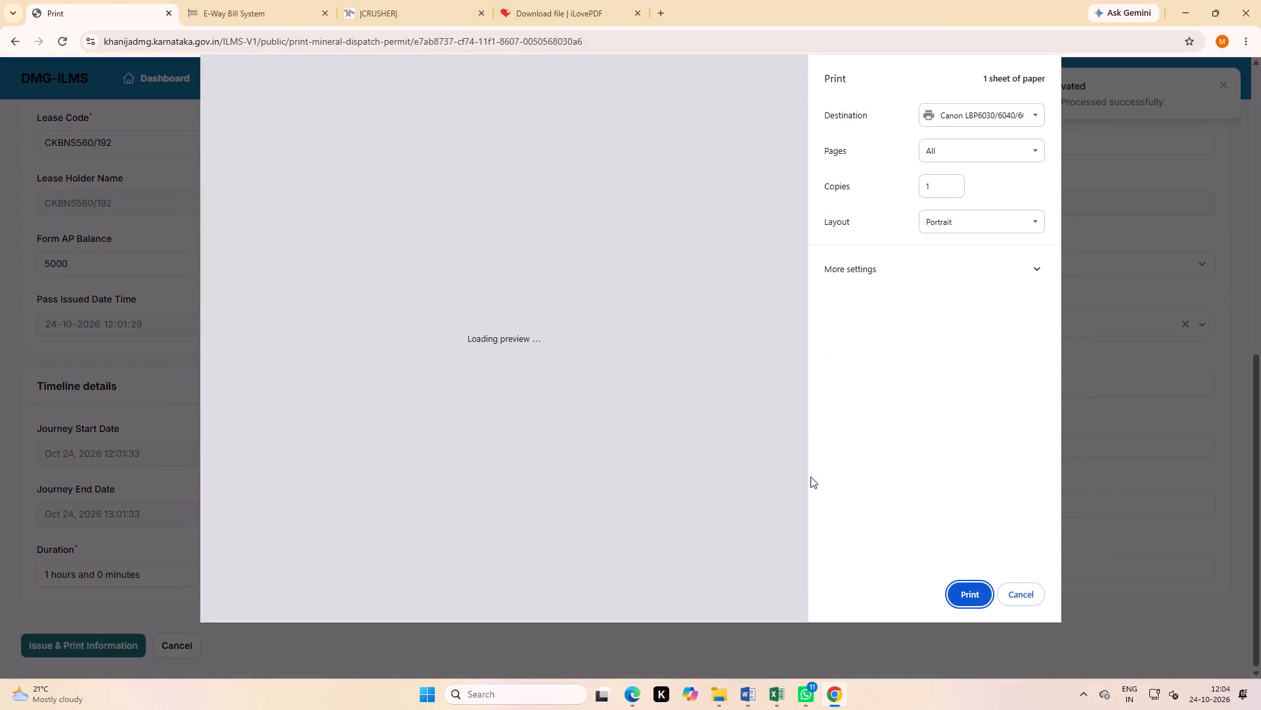
click(983, 225)
click(978, 254)
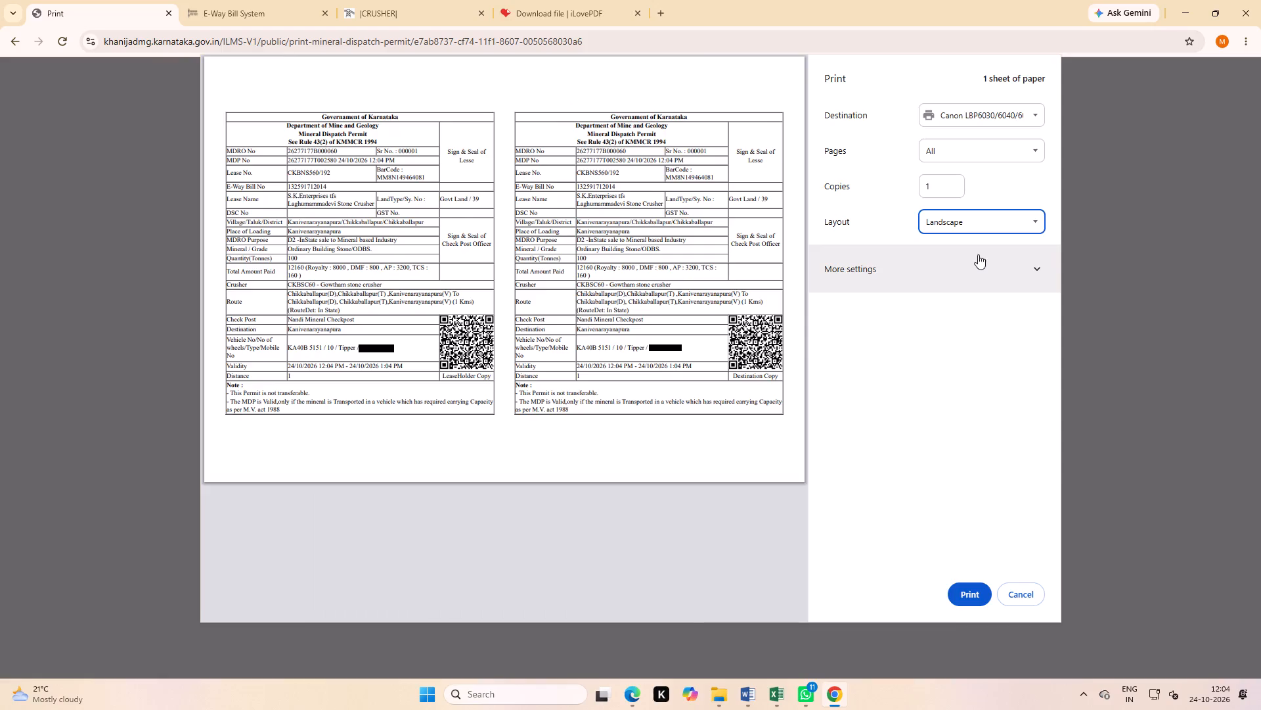
click(967, 590)
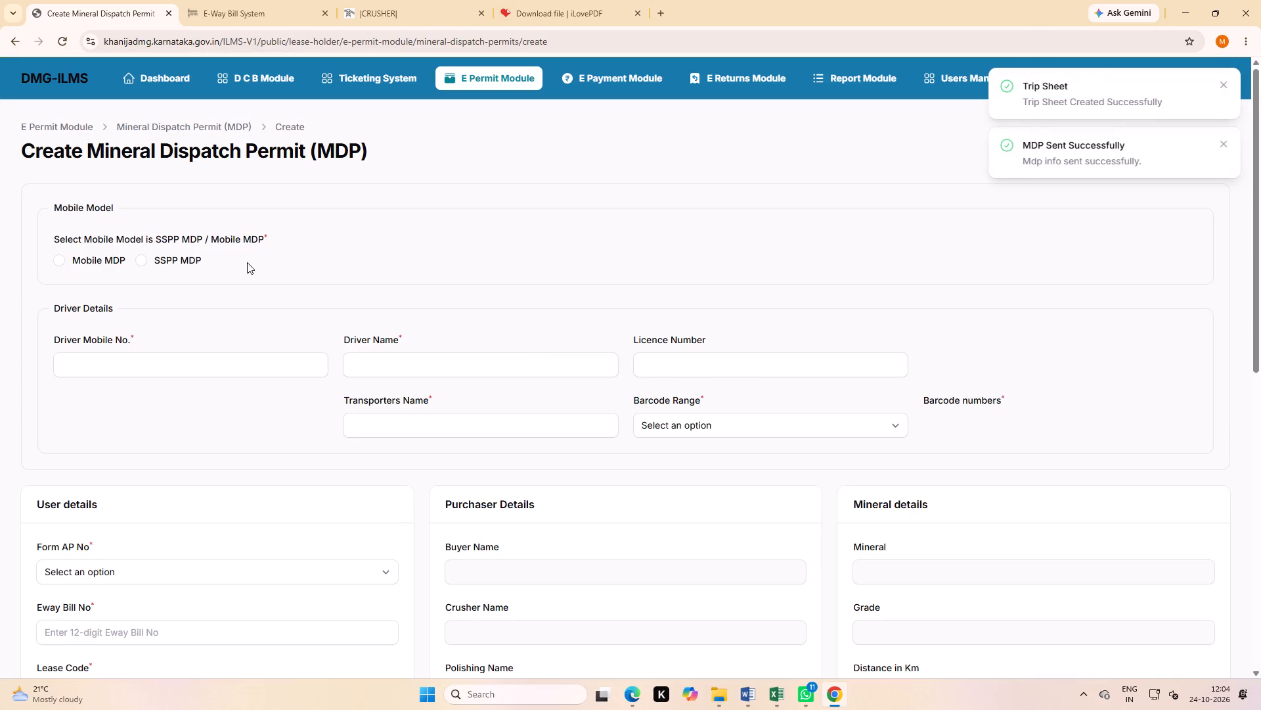
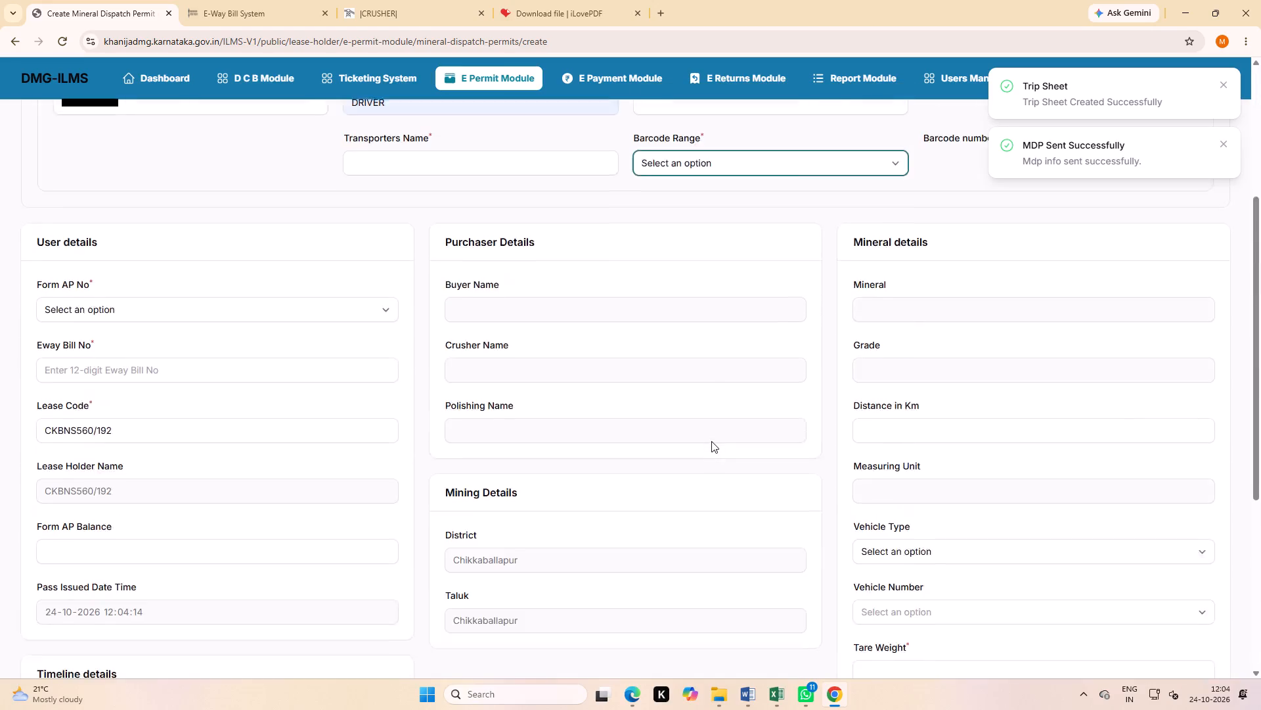
scroll(711, 441, up, 2)
click(717, 429)
scroll(730, 371, down, 12)
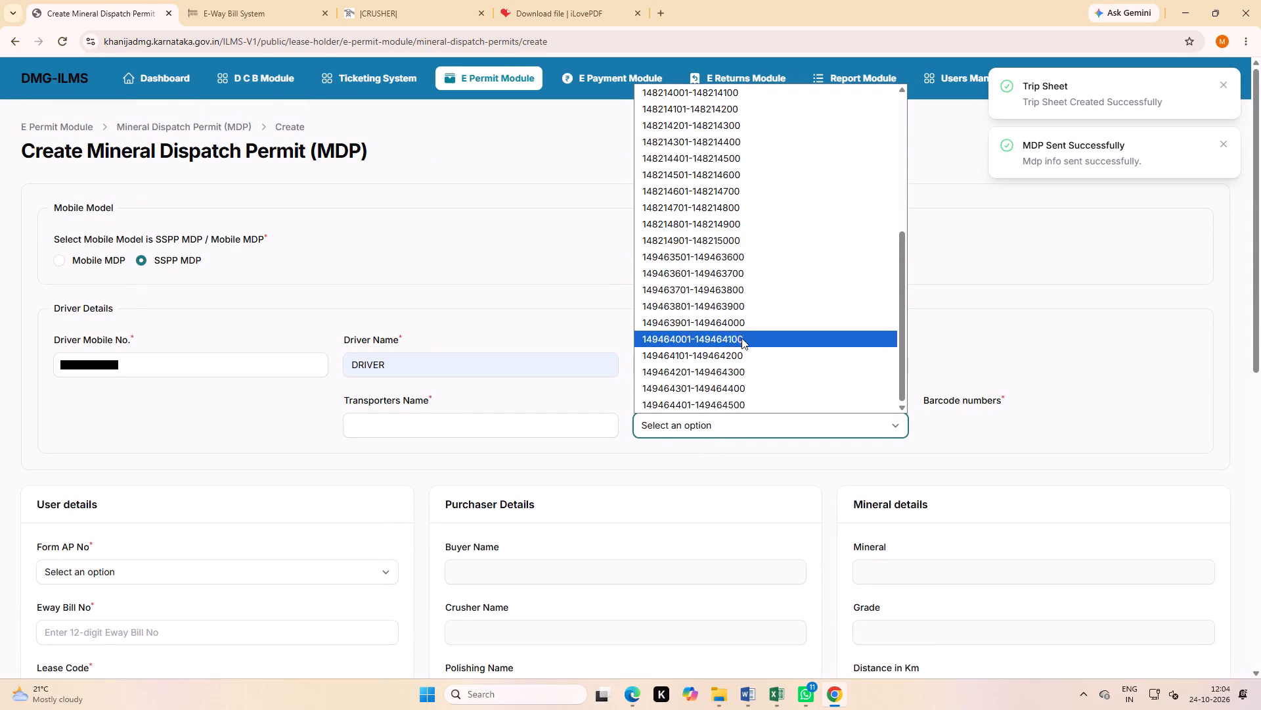
click(738, 342)
click(1007, 423)
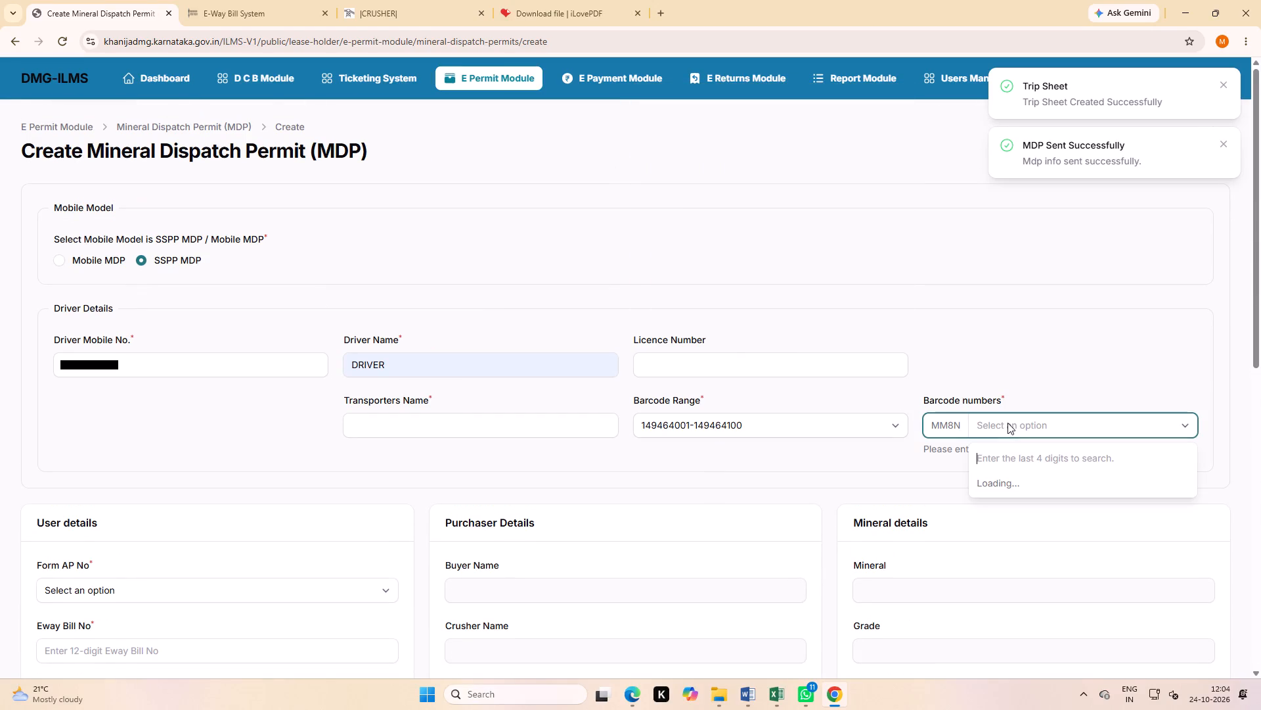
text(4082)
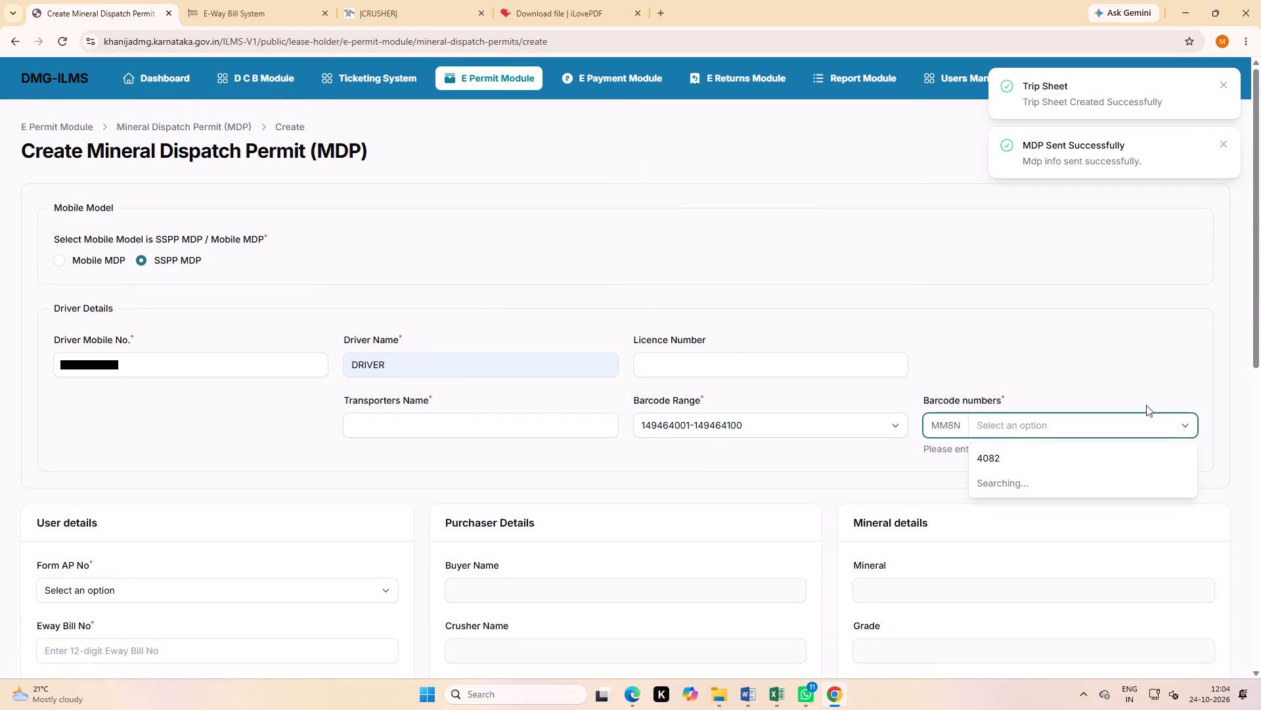
click(1009, 483)
scroll(578, 464, down, 4)
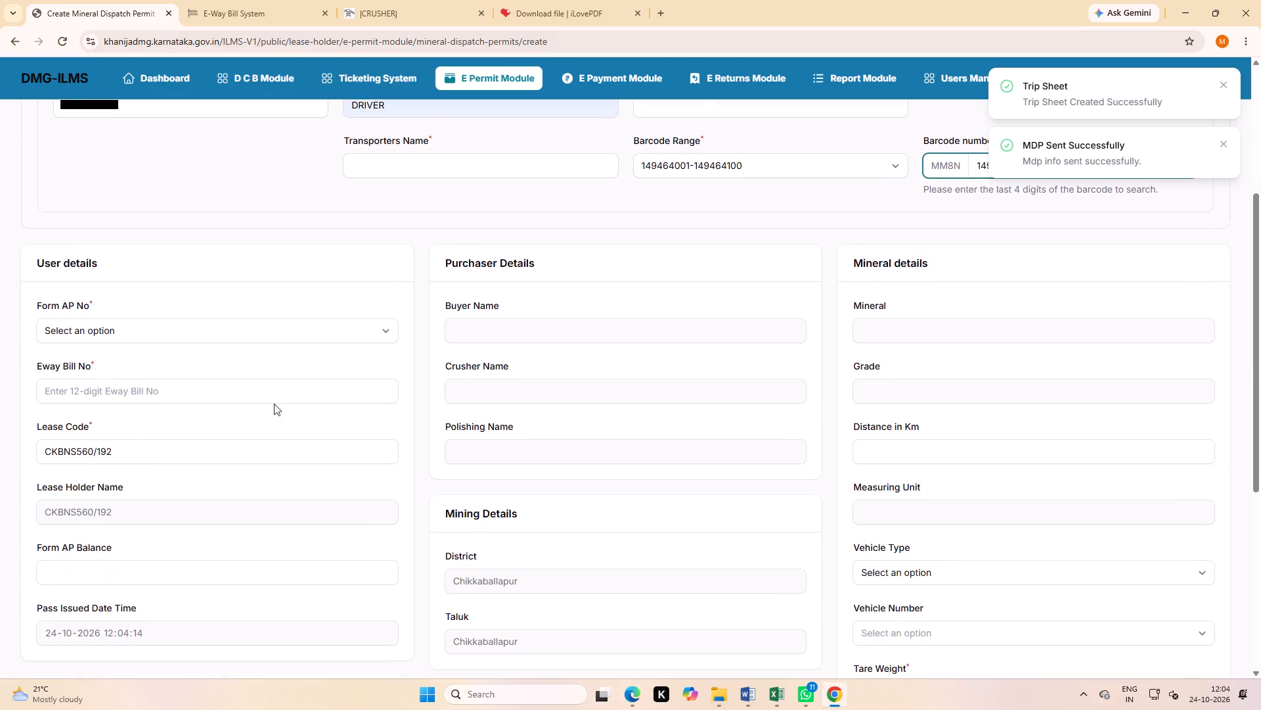
click(162, 329)
click(125, 464)
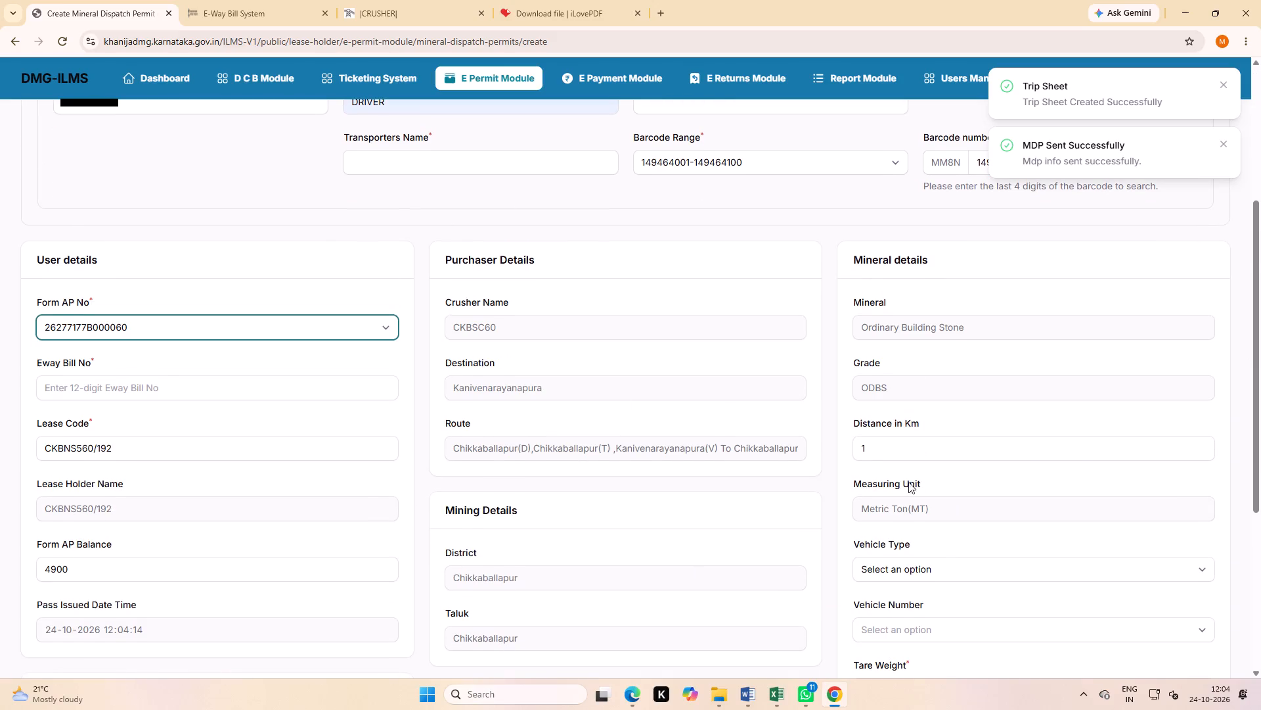
scroll(914, 490, down, 2)
click(905, 445)
click(901, 504)
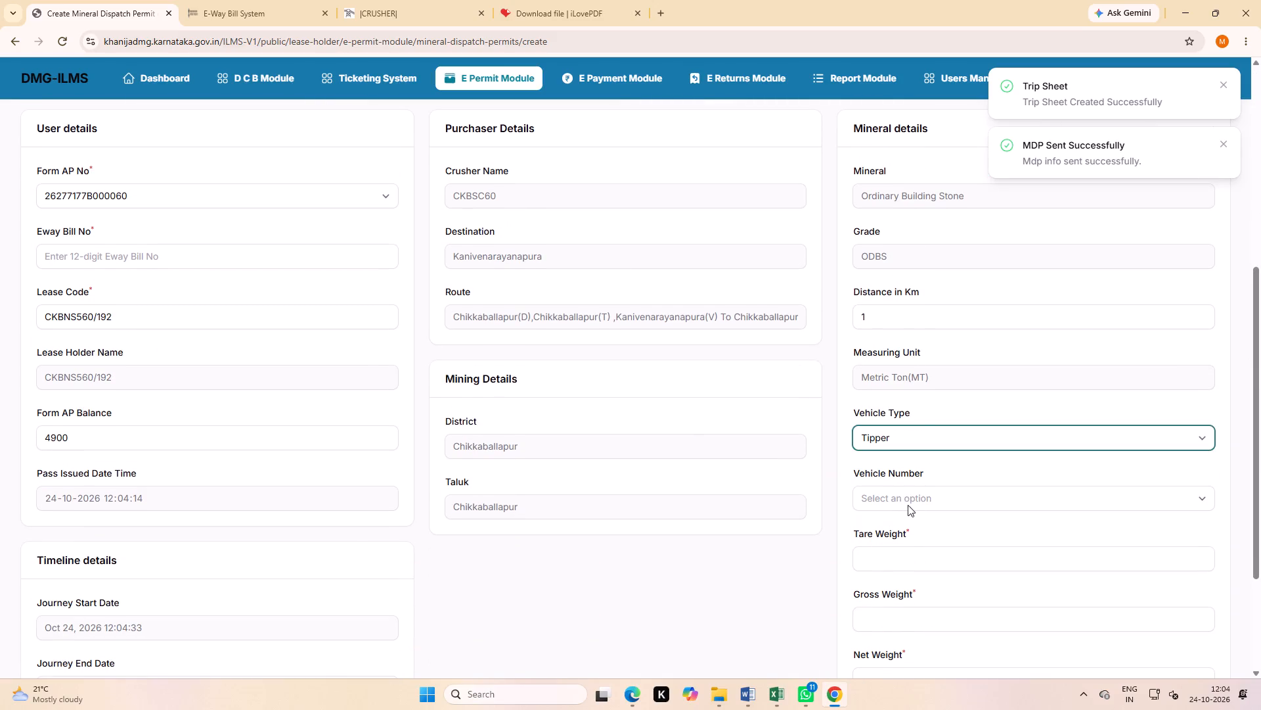
click(908, 496)
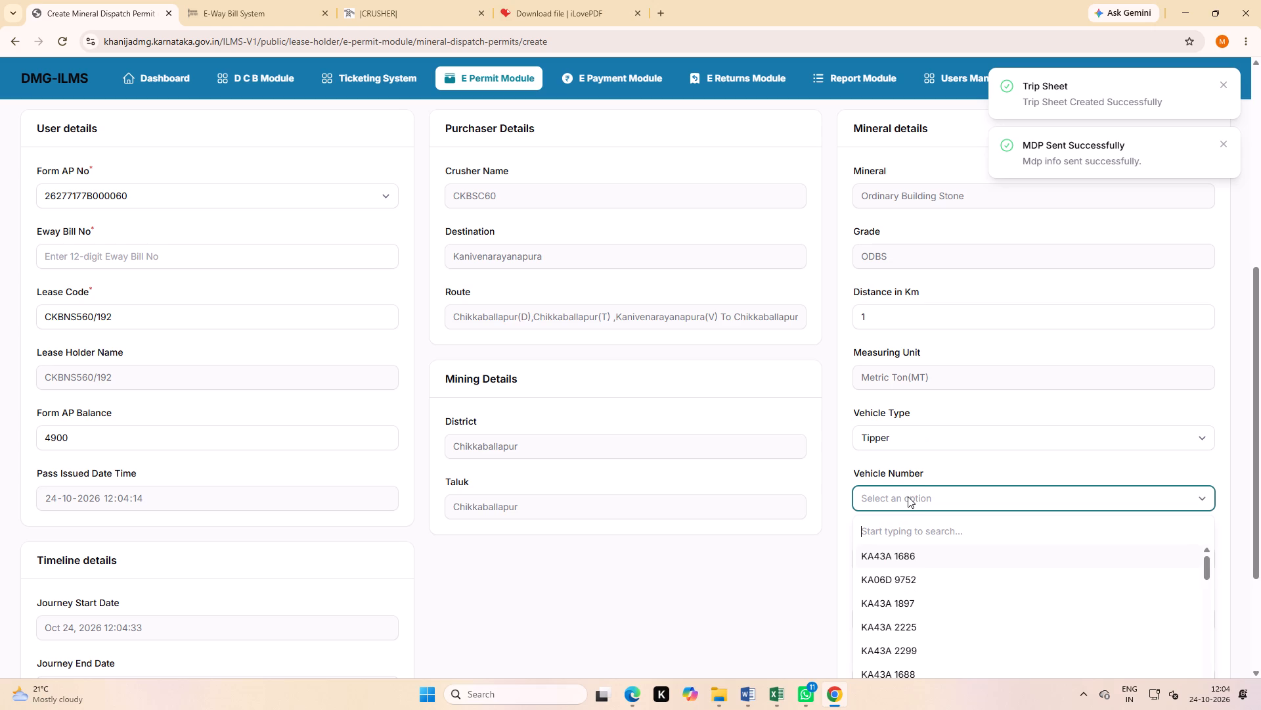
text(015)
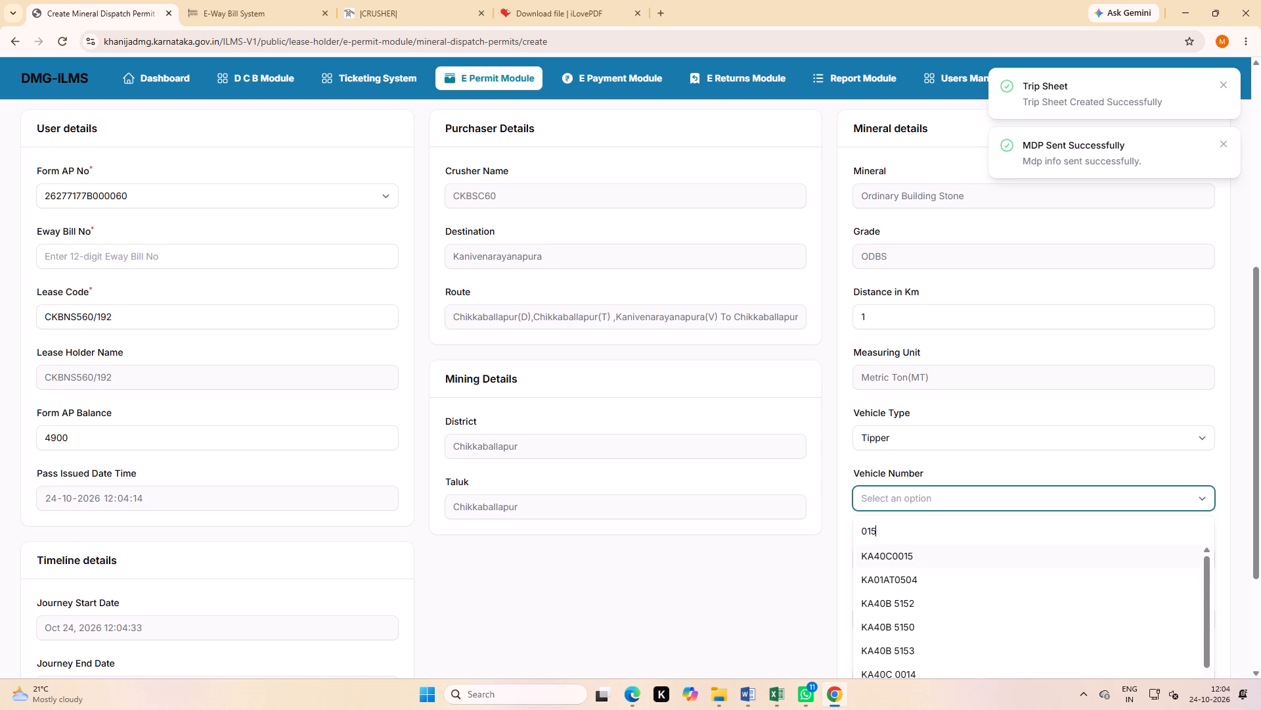
click(913, 549)
Set the gross weight to 110 in the mineral details.
scroll(970, 530, down, 1)
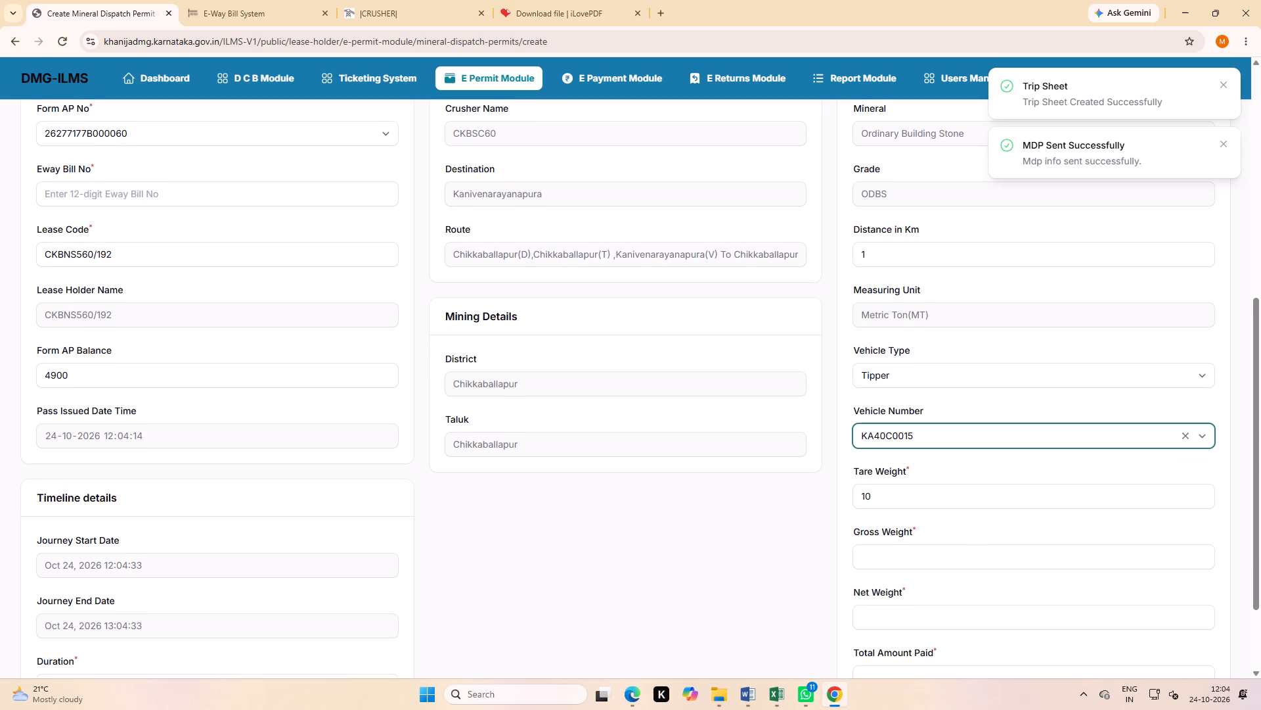
click(891, 565)
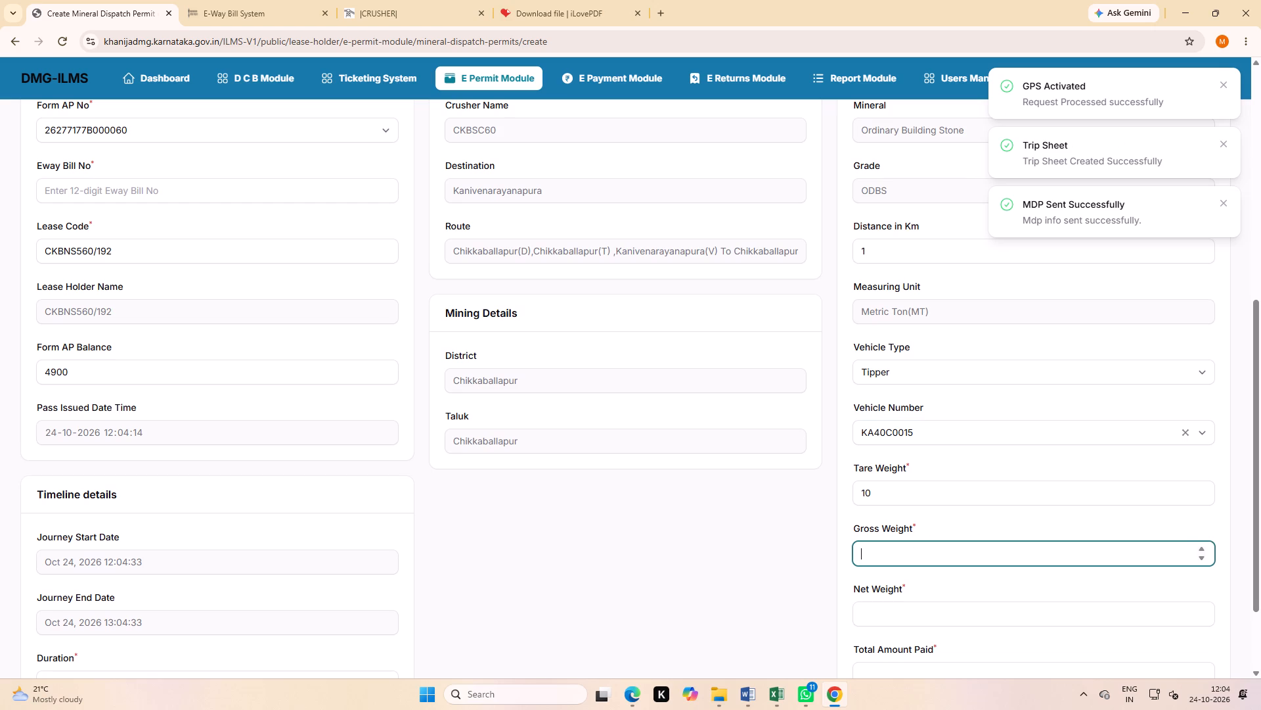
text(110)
click(963, 590)
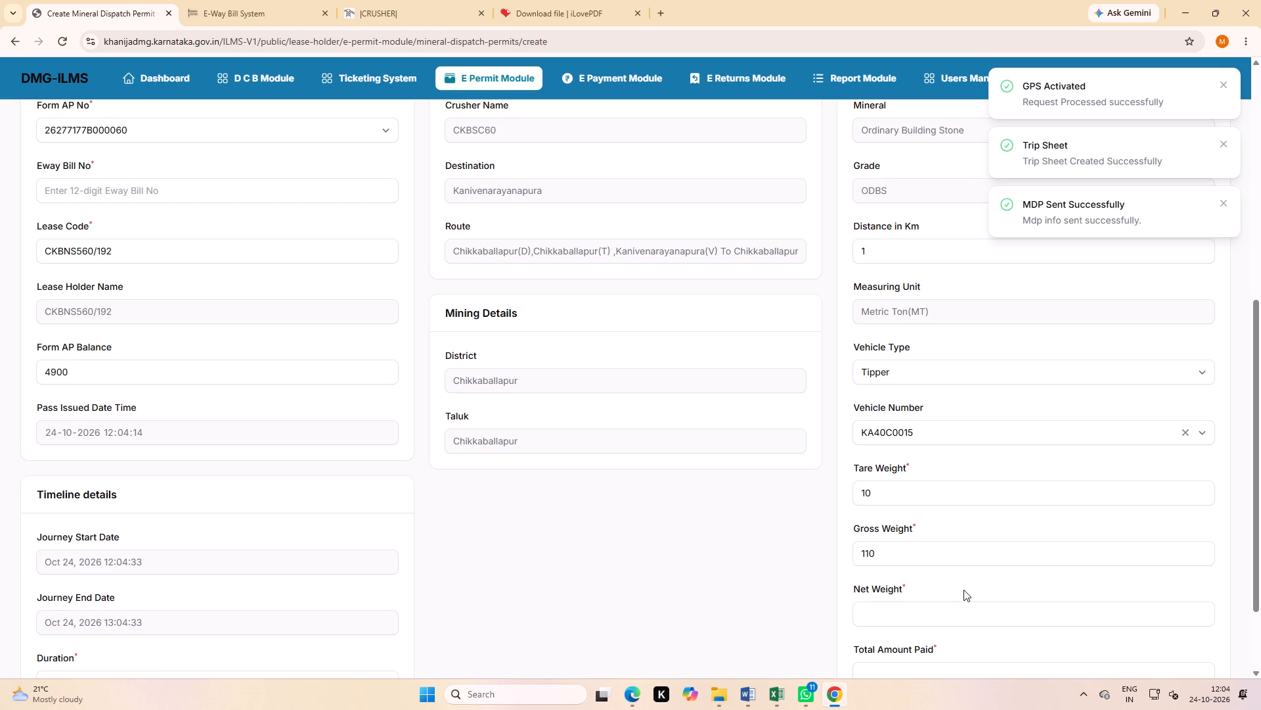
scroll(941, 505, down, 3)
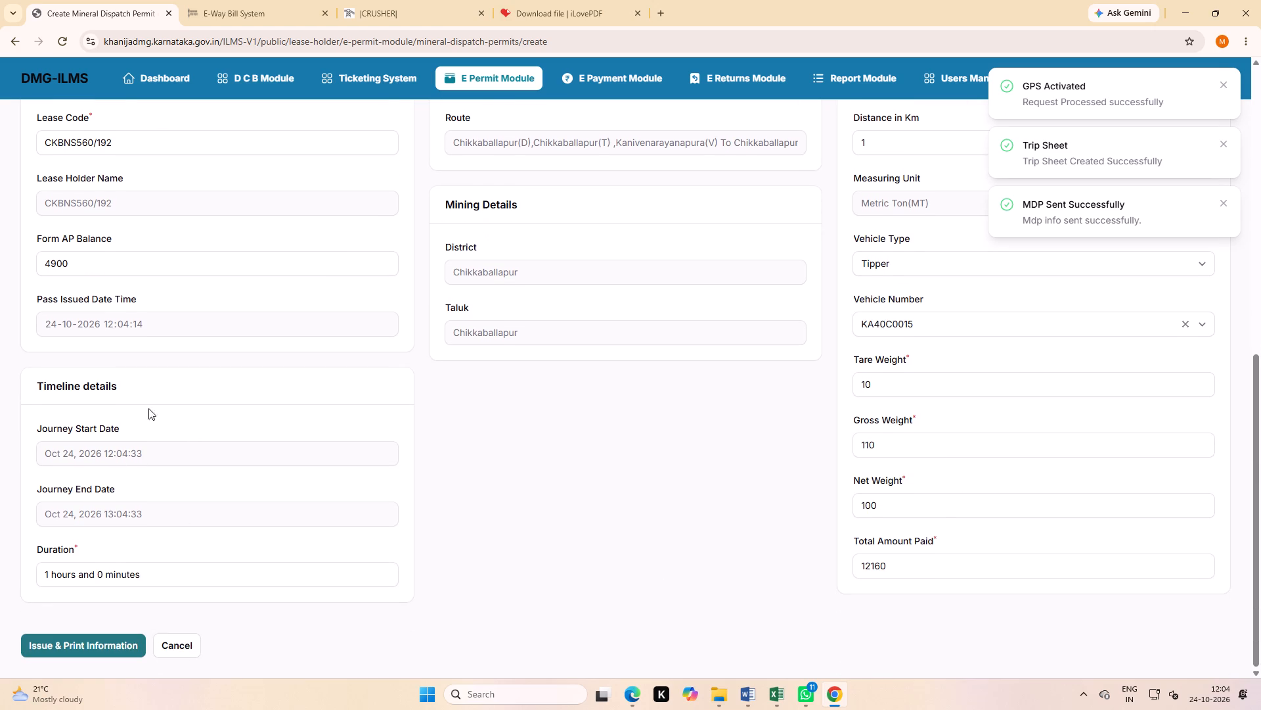
scroll(156, 390, up, 4)
click(161, 346)
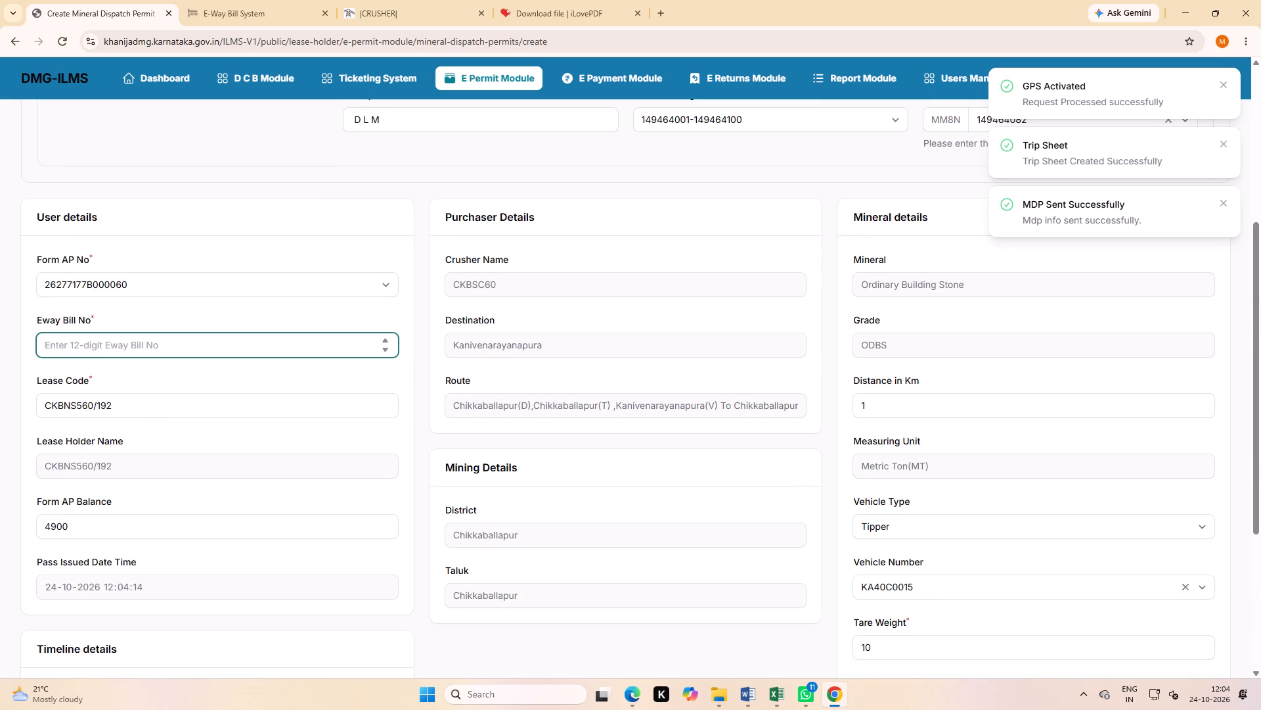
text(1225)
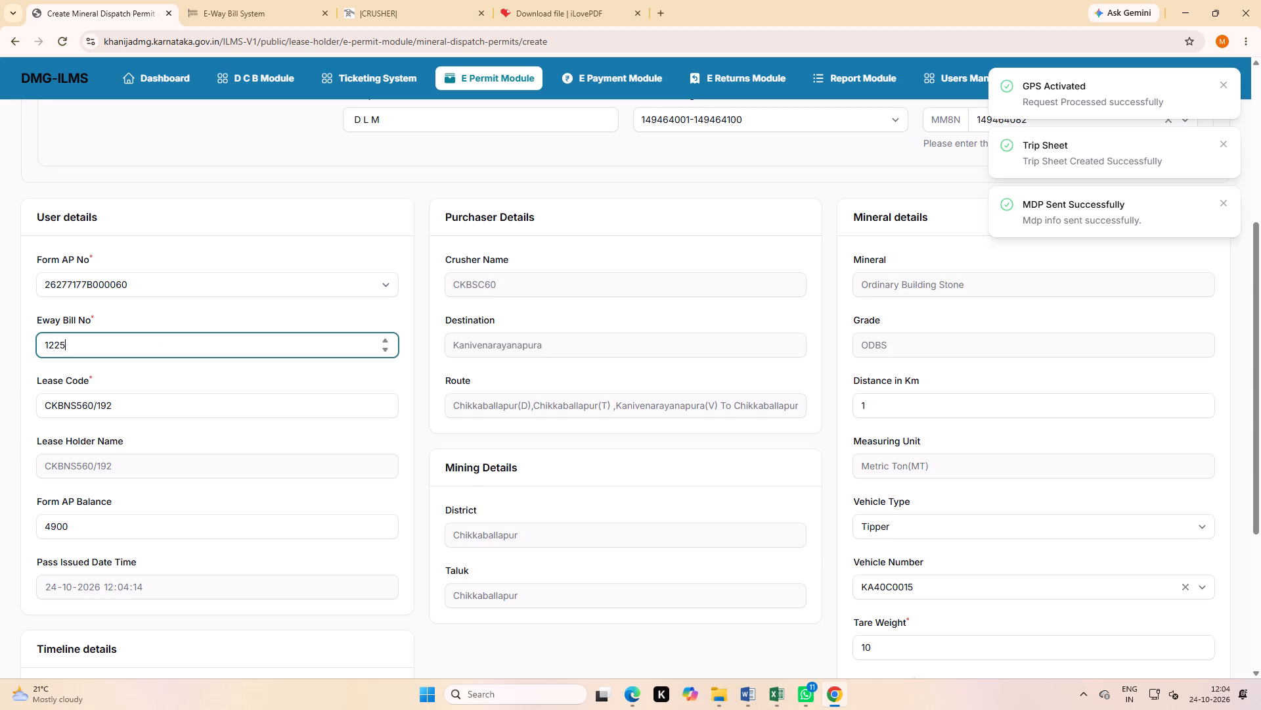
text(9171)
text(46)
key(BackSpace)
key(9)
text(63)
click(156, 375)
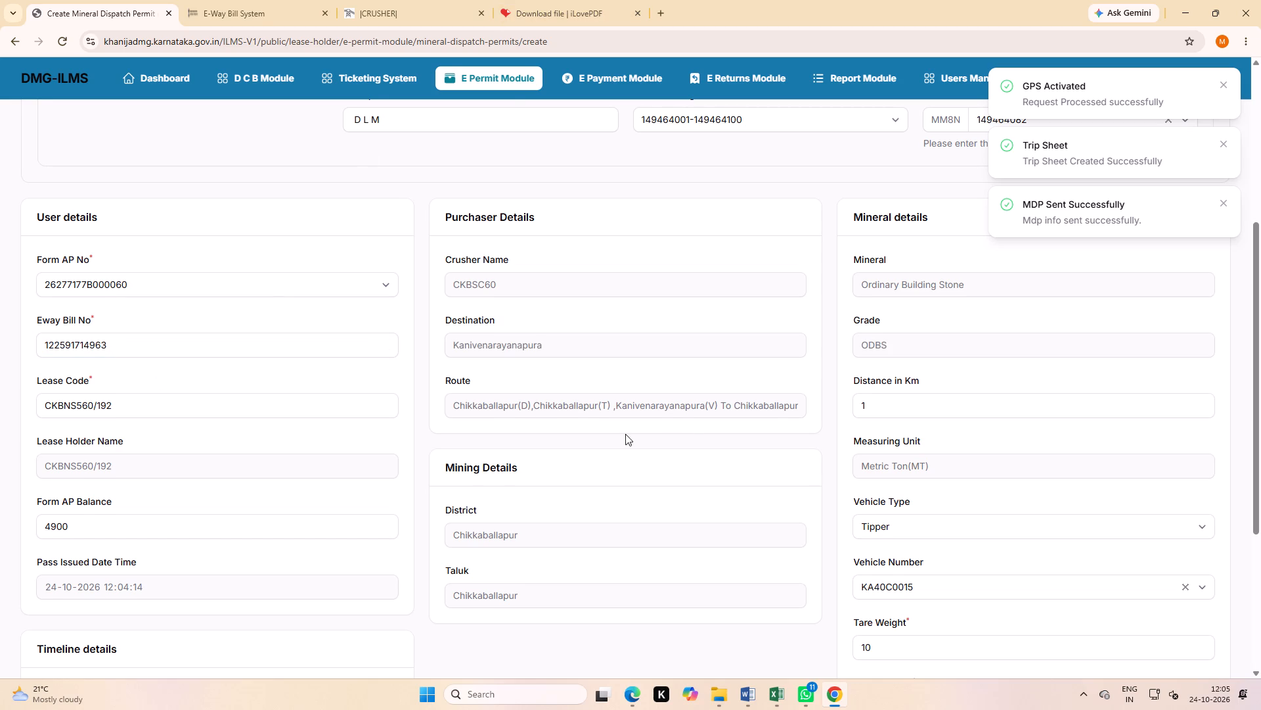
Review the completed form, issue the Mineral Dispatch Permit and print it on the Canon LBP6030/6040 printer.
scroll(801, 505, down, 6)
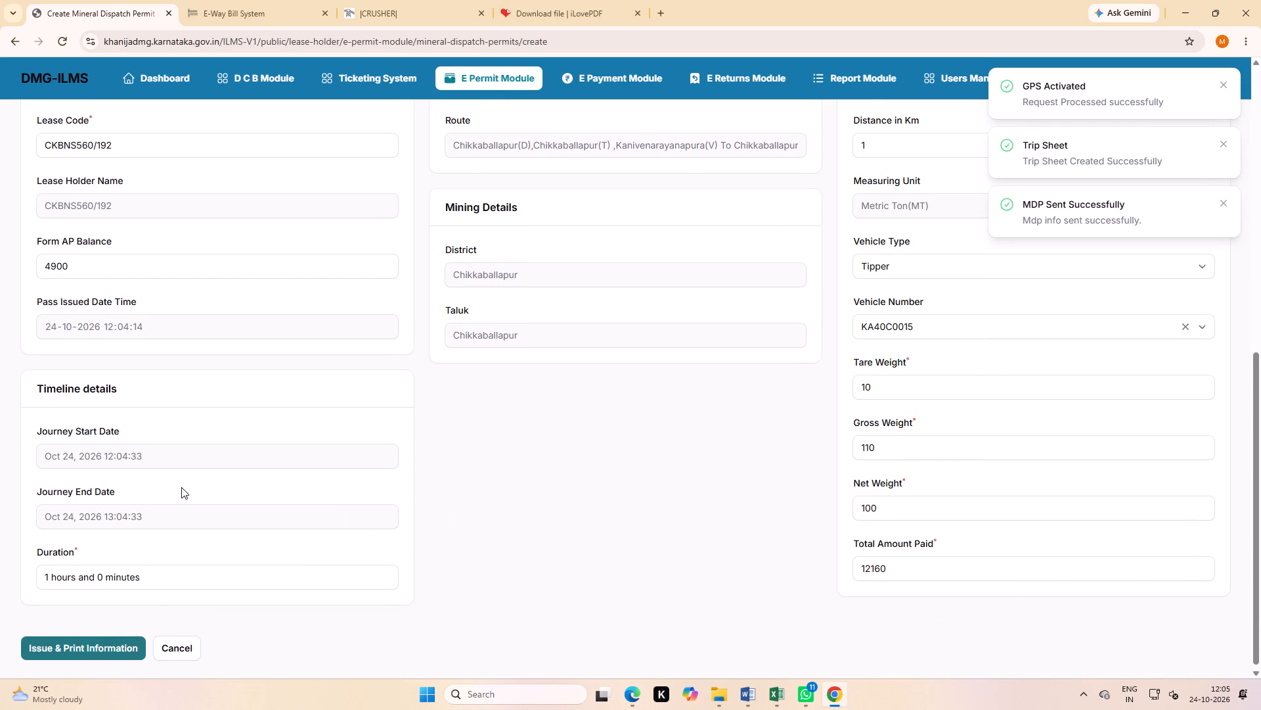
scroll(181, 487, up, 7)
scroll(181, 487, down, 11)
click(116, 651)
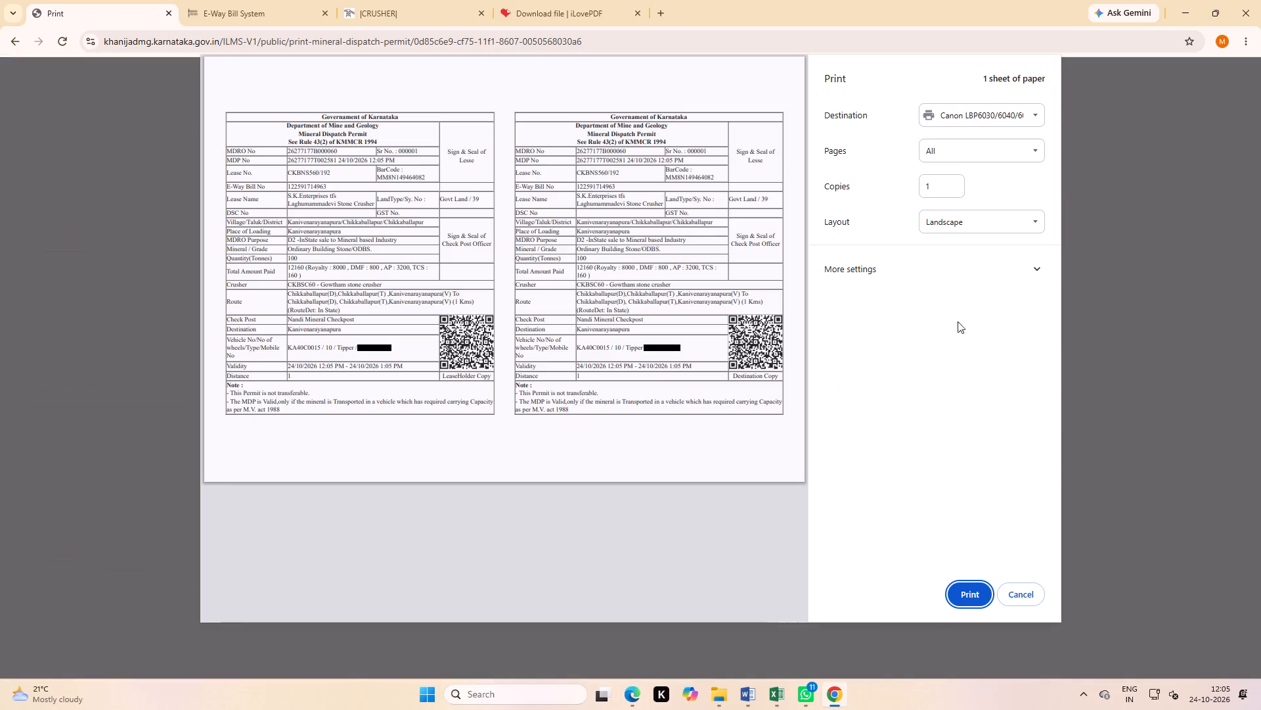
click(962, 596)
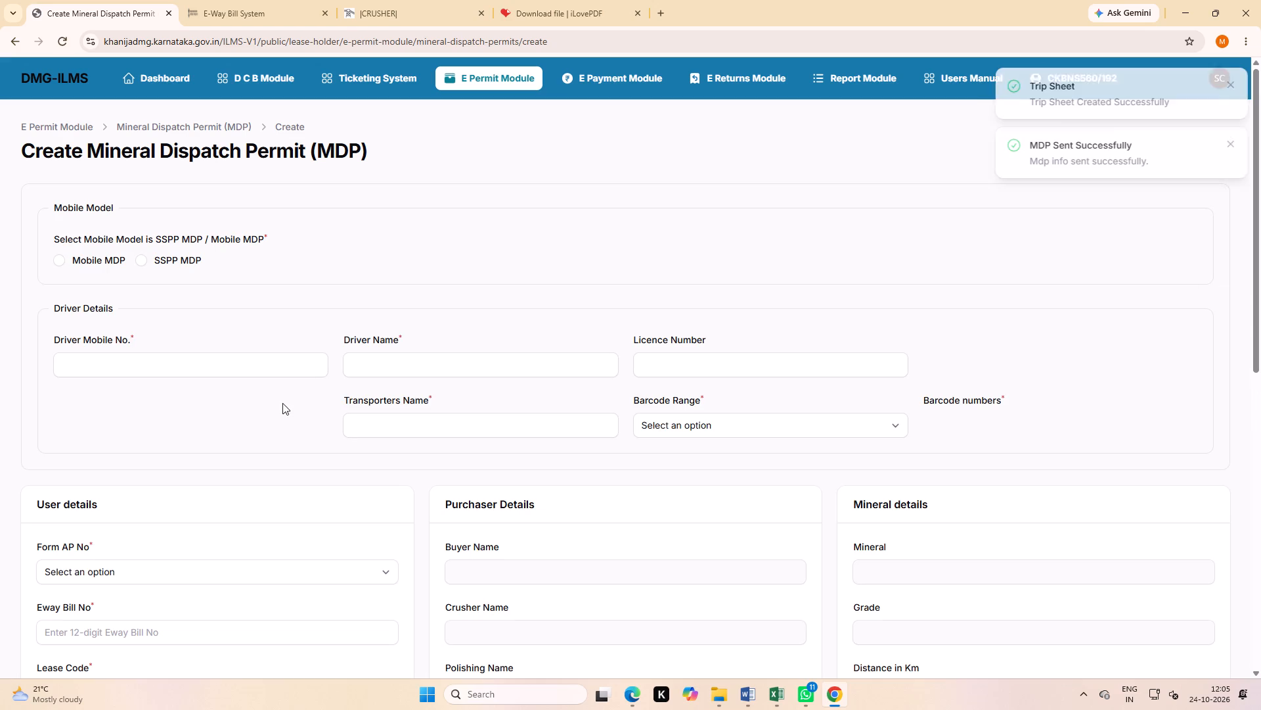
Choose SSPP MDP as the mobile model in the new blank permit form.
click(158, 258)
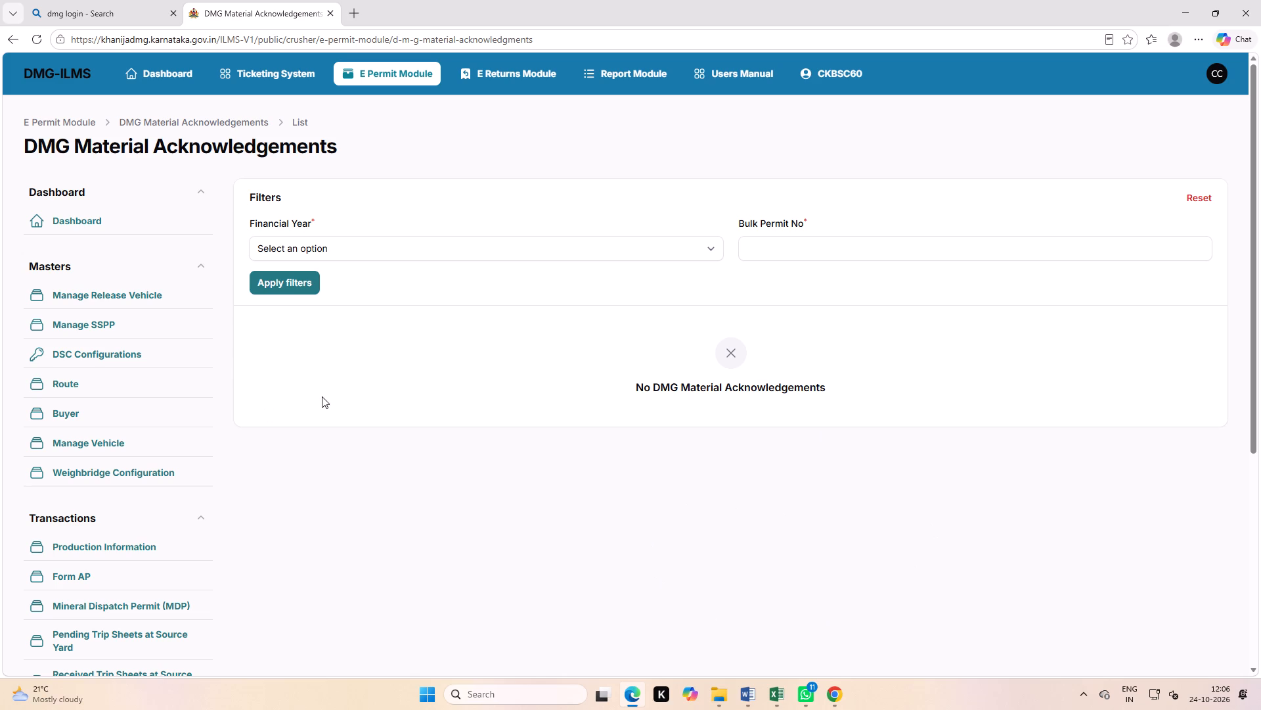
click(351, 247)
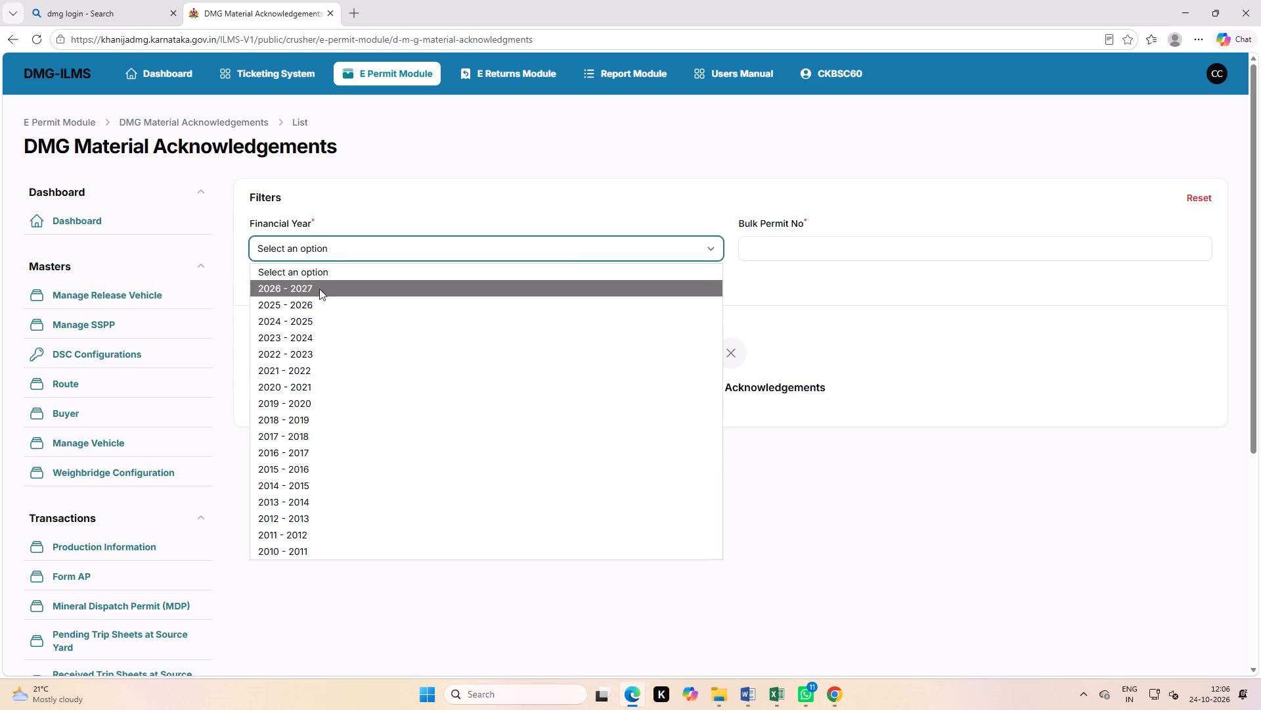
click(319, 289)
click(814, 260)
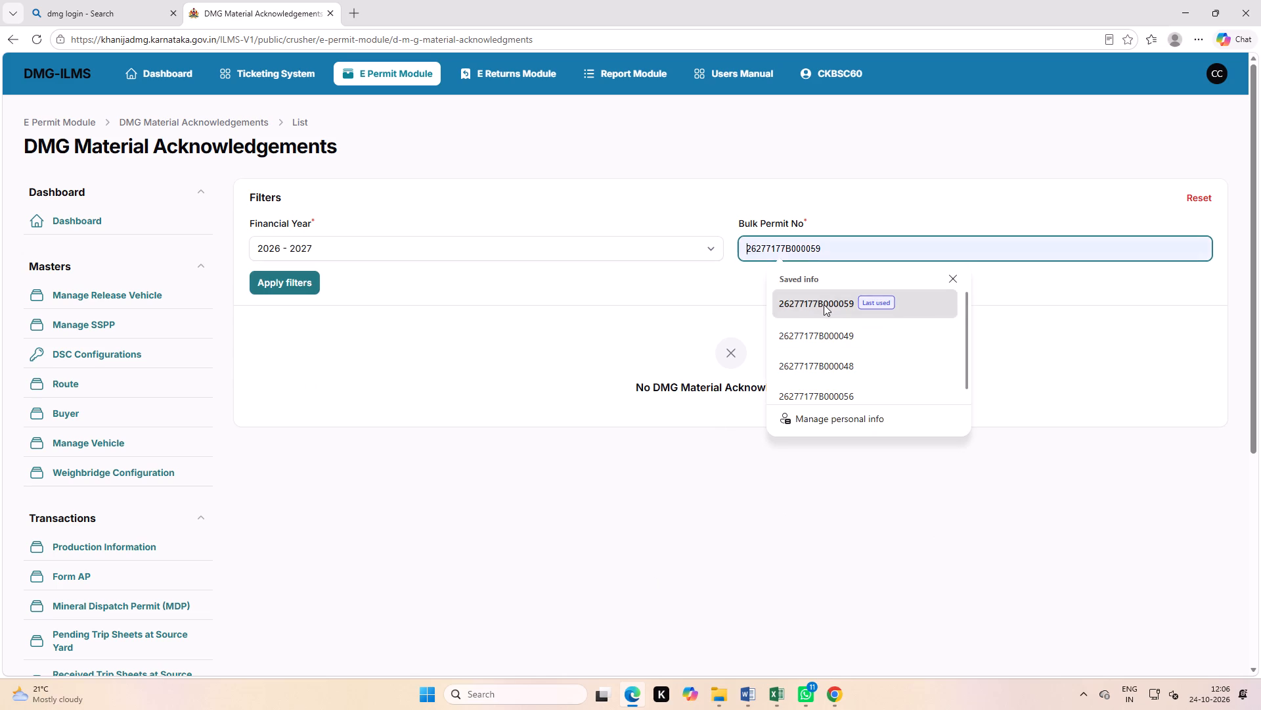
click(823, 304)
click(645, 418)
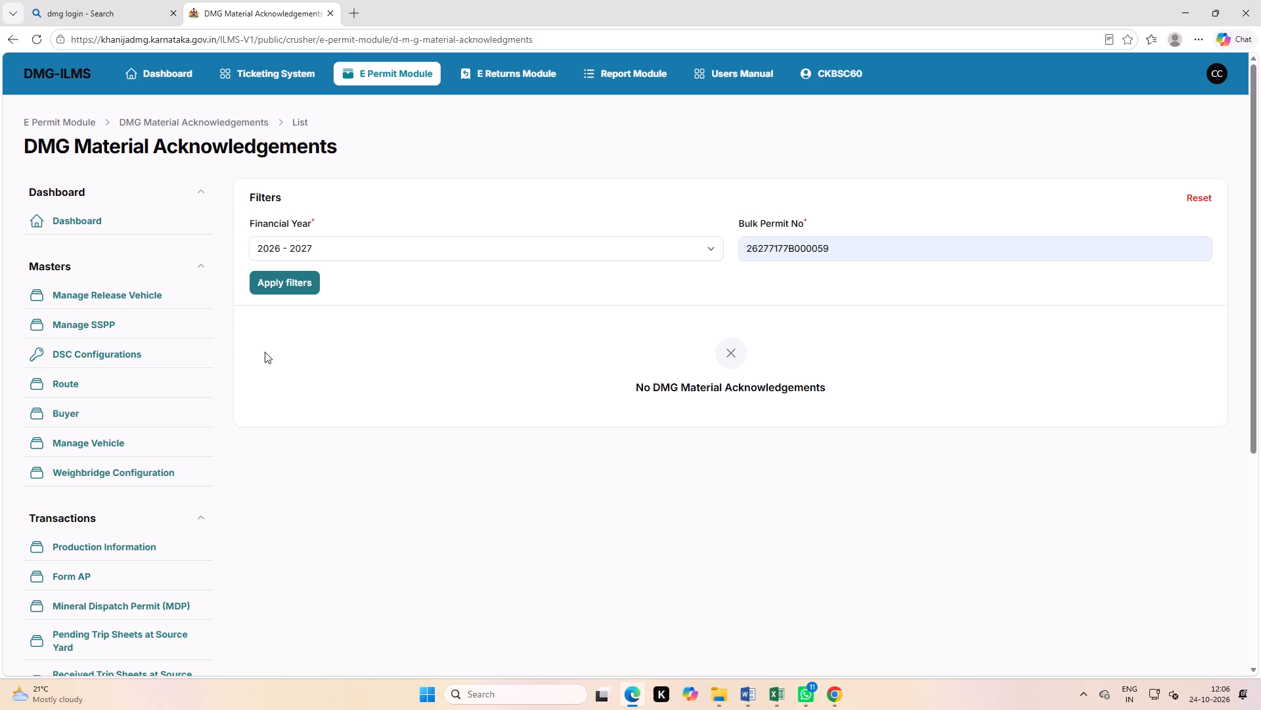
click(279, 284)
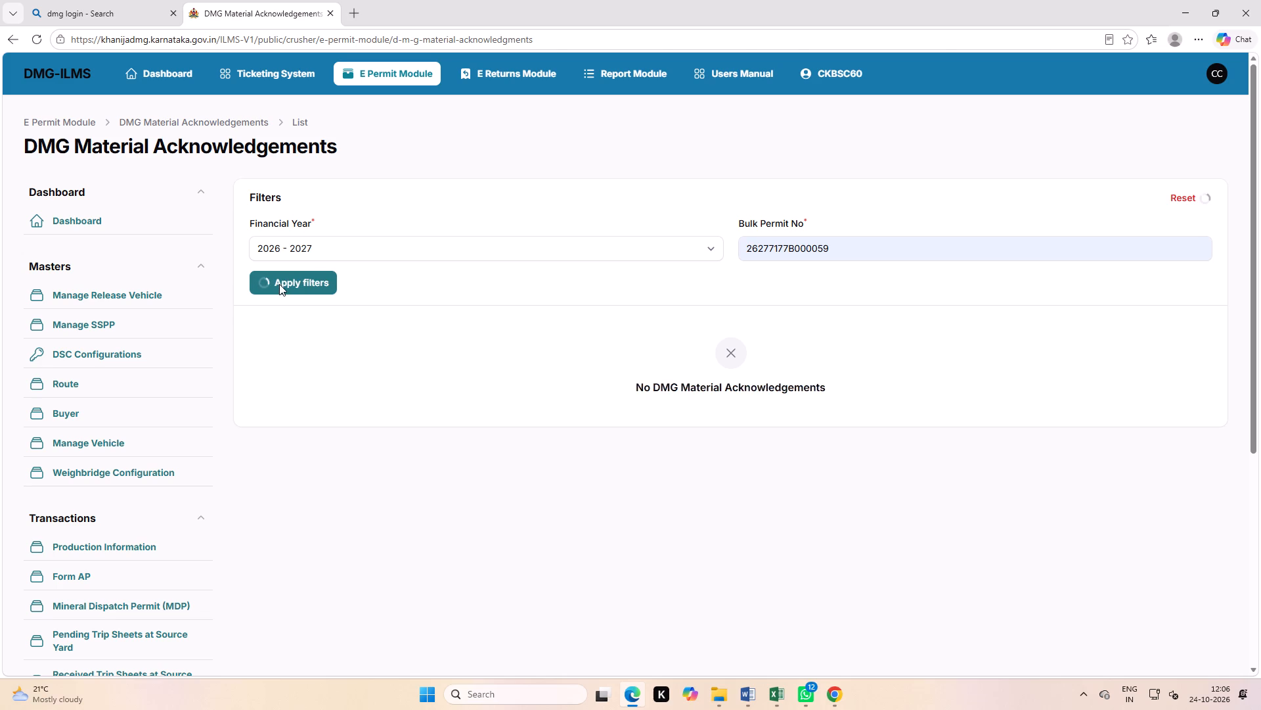
click(860, 252)
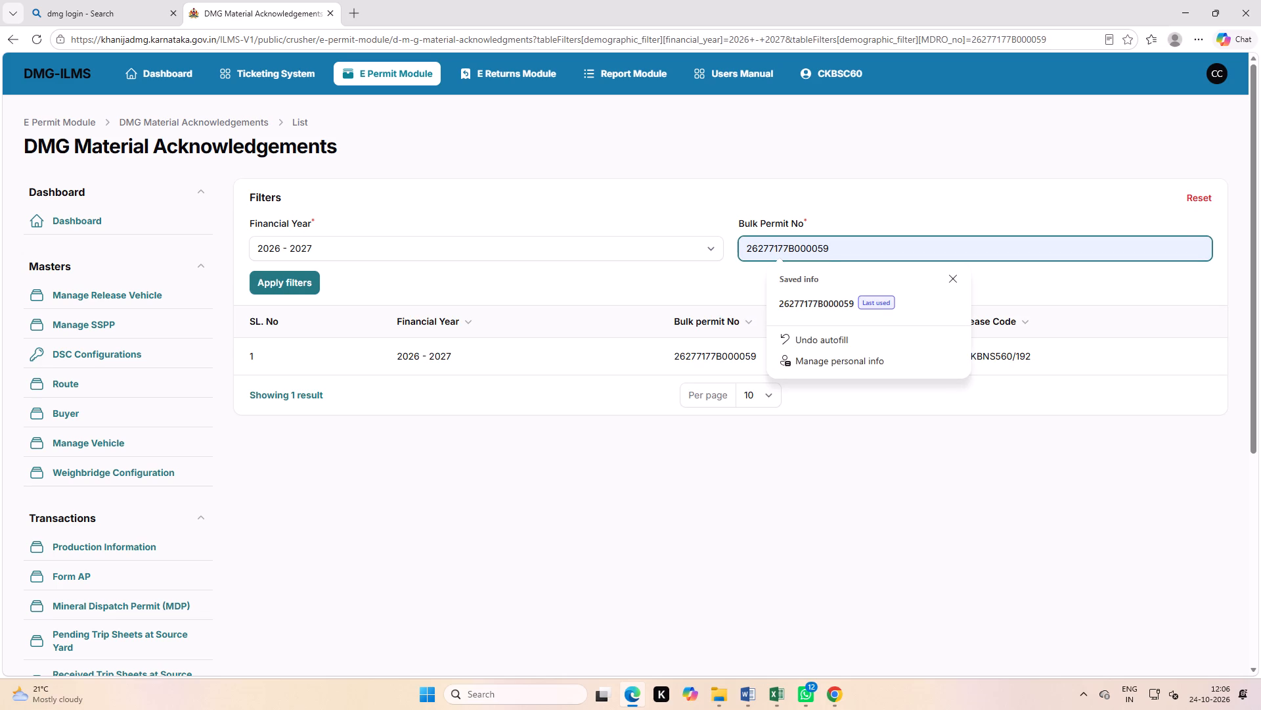
key(BackSpace)
key(BackSpace)
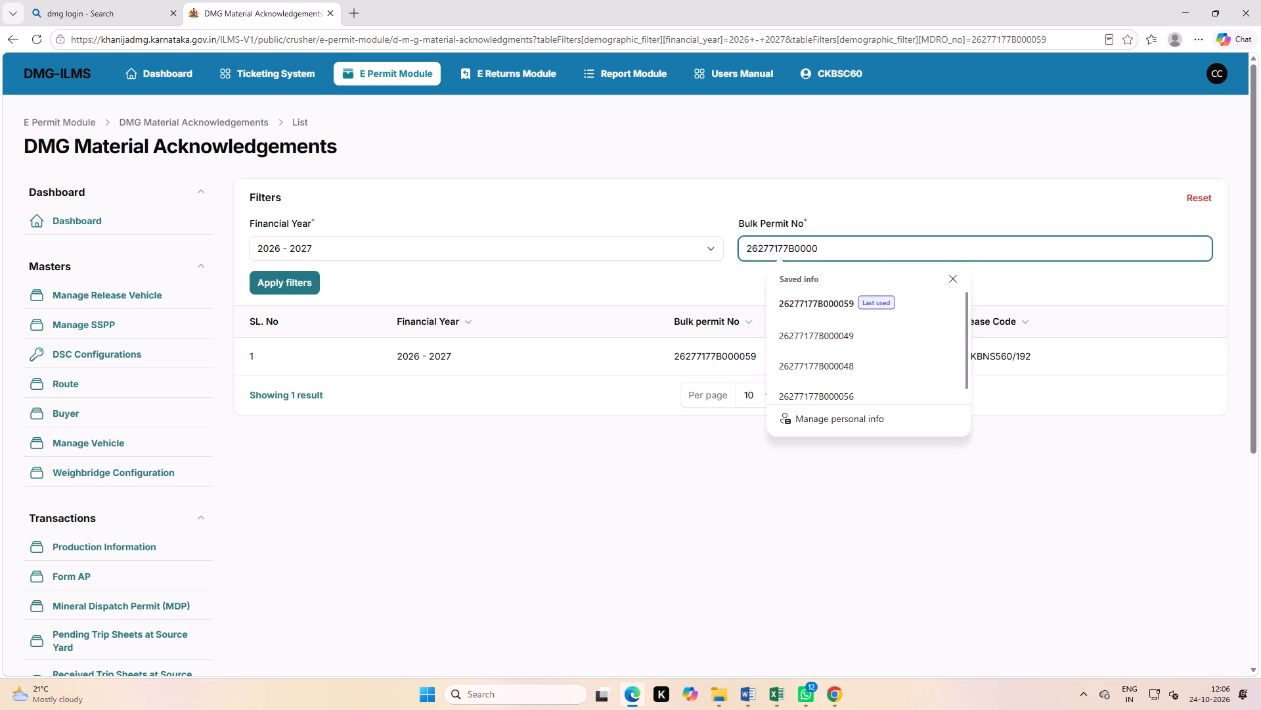
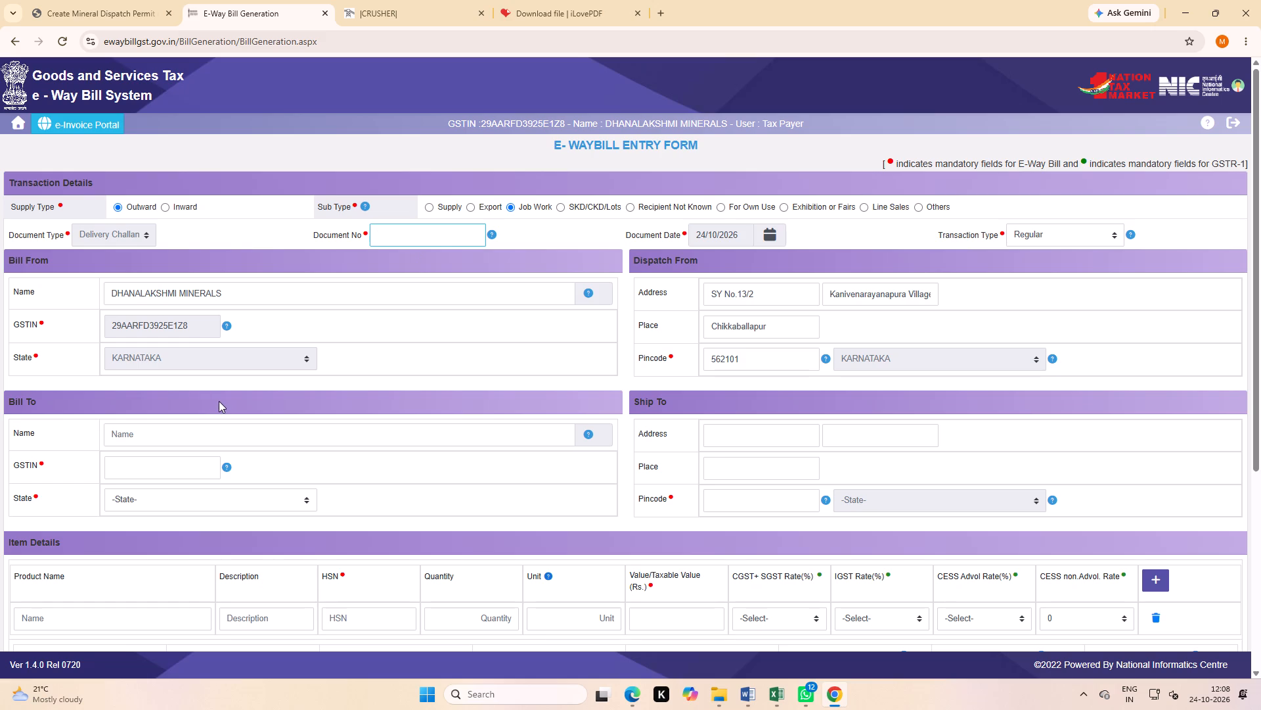
Enter document number IN8535 in the e-way bill entry form and set the sub type to For Own Use.
text(IN)
text(85)
text(35)
scroll(222, 417, down, 4)
scroll(195, 370, up, 3)
scroll(562, 266, up, 4)
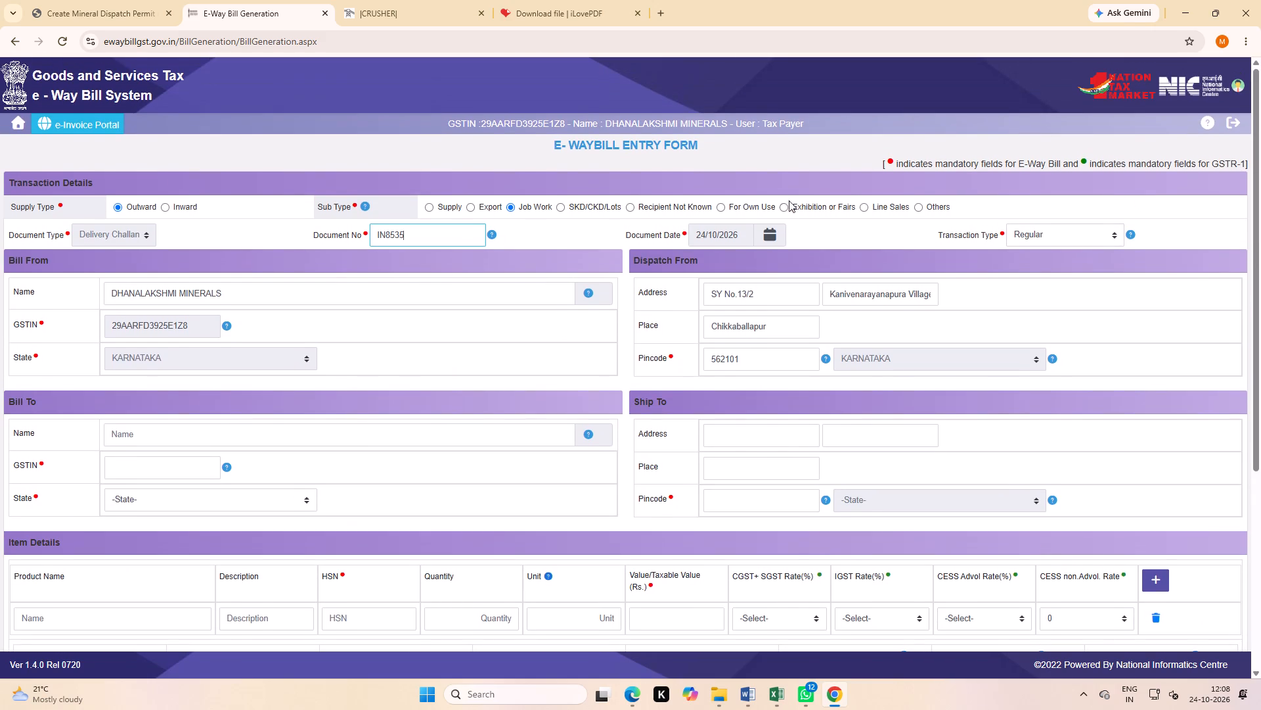
click(745, 207)
Enter the item's product name BOULDERS, description ODBS and HSN code 251710.
scroll(336, 414, down, 3)
click(112, 415)
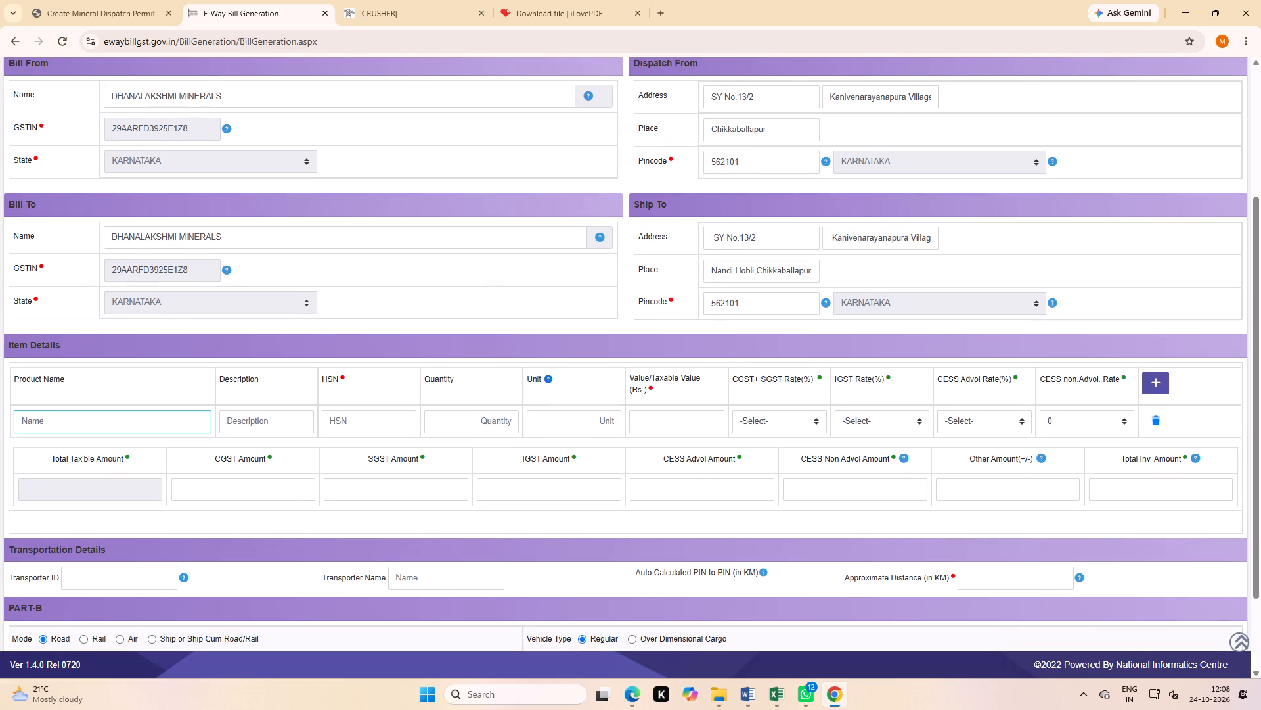
text(BOULDERS)
click(243, 425)
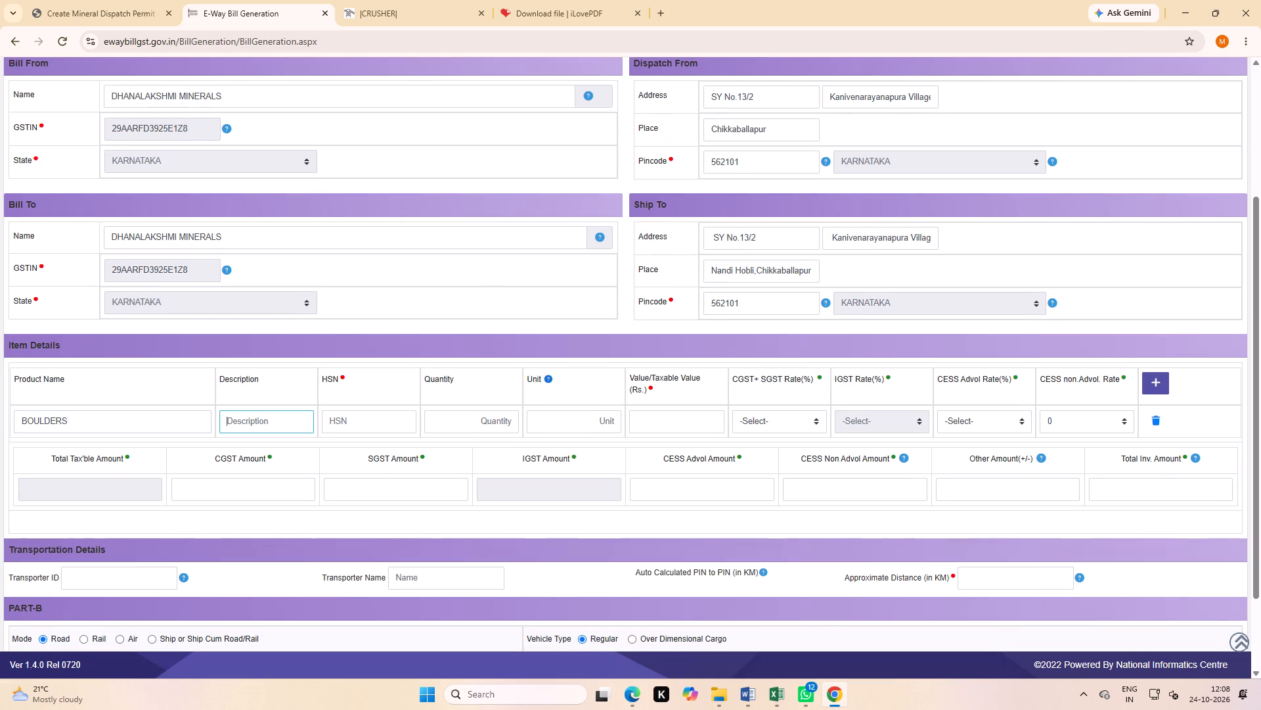
text(AGGREG)
key(BackSpace)
key(BackSpace)
key(BackSpace)
key(BackSpace)
key(BackSpace)
key(BackSpace)
text(OD)
text(BS)
click(347, 421)
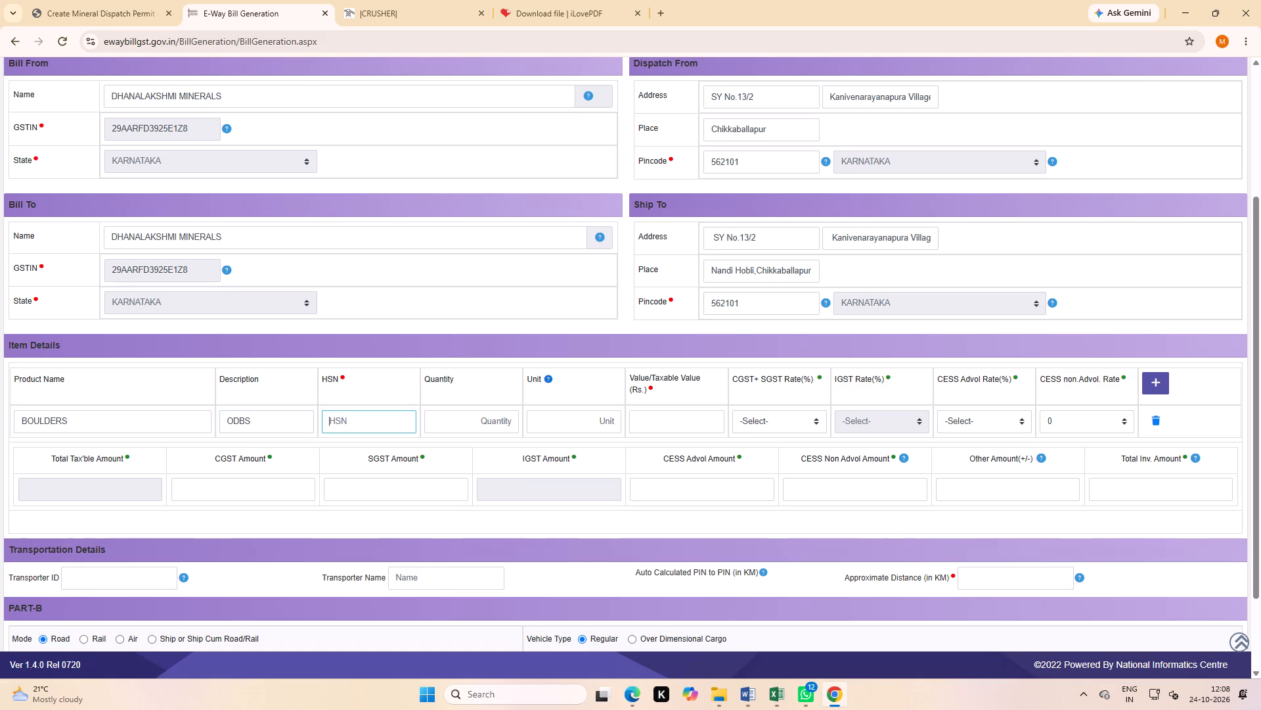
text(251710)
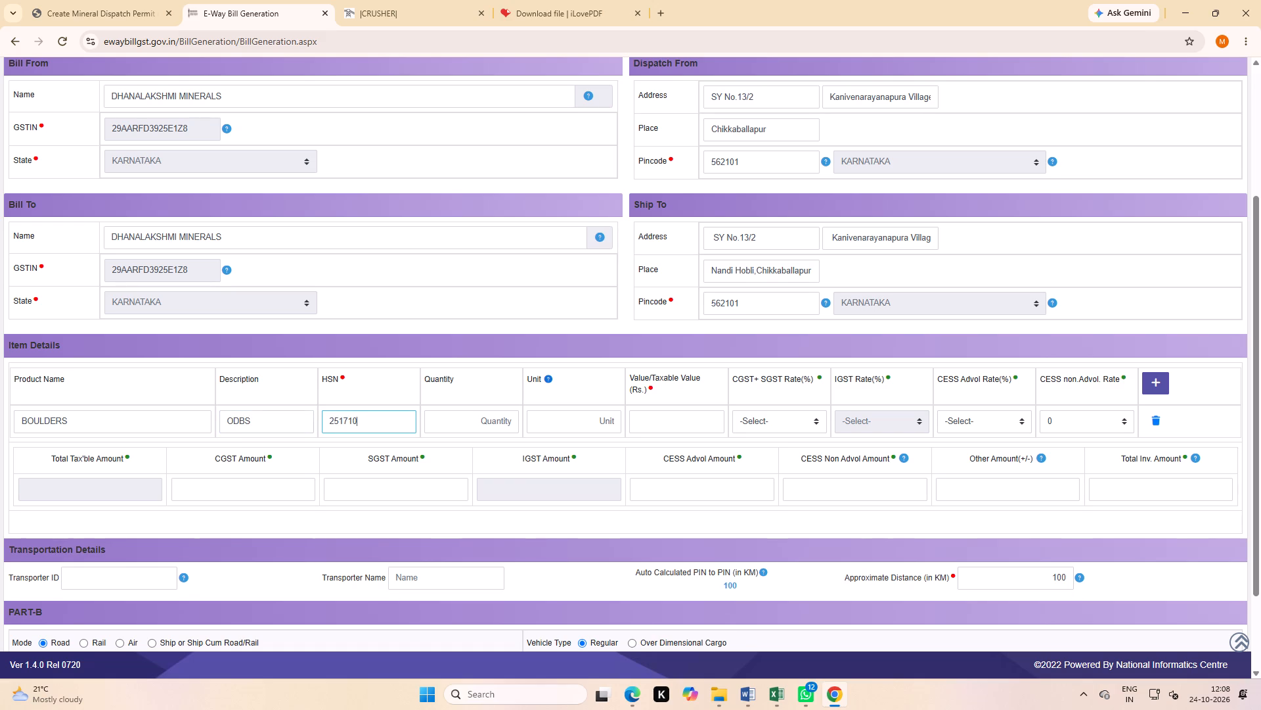
Set the boulders item's quantity to 100, unit to TON and taxable value to Rs. 20000.
click(466, 427)
text(100)
click(565, 417)
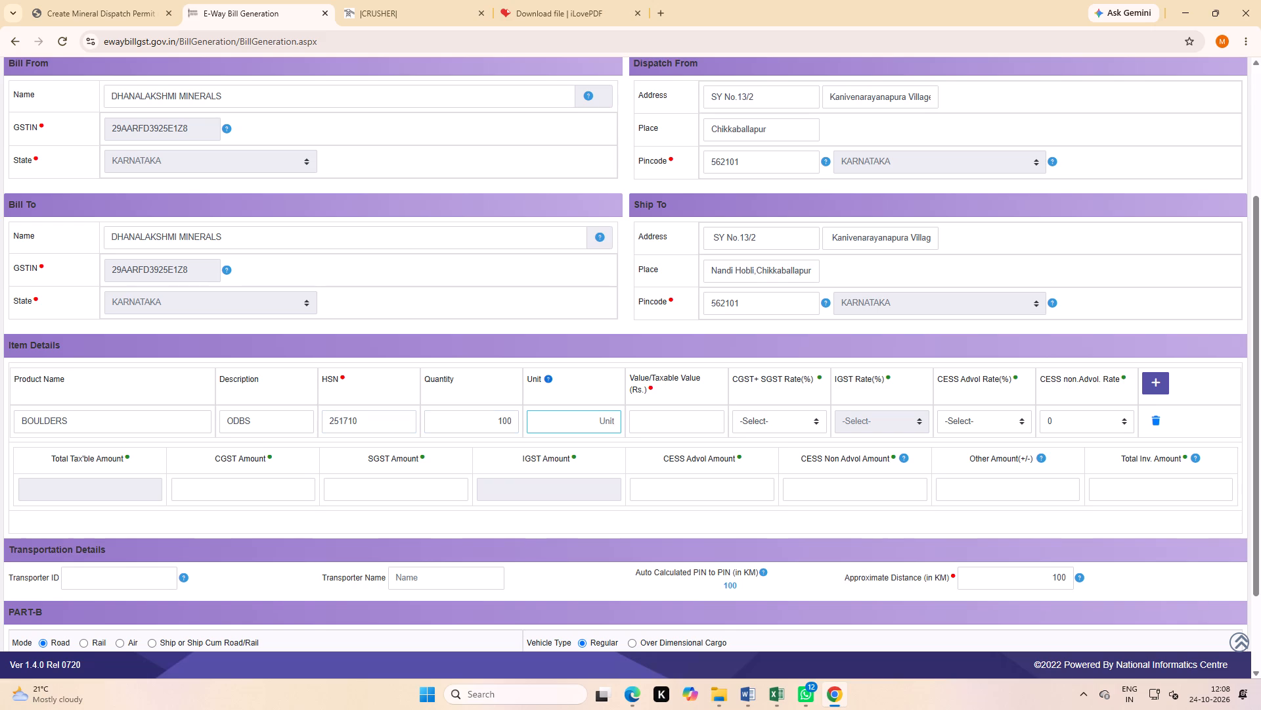
text(TON)
click(671, 417)
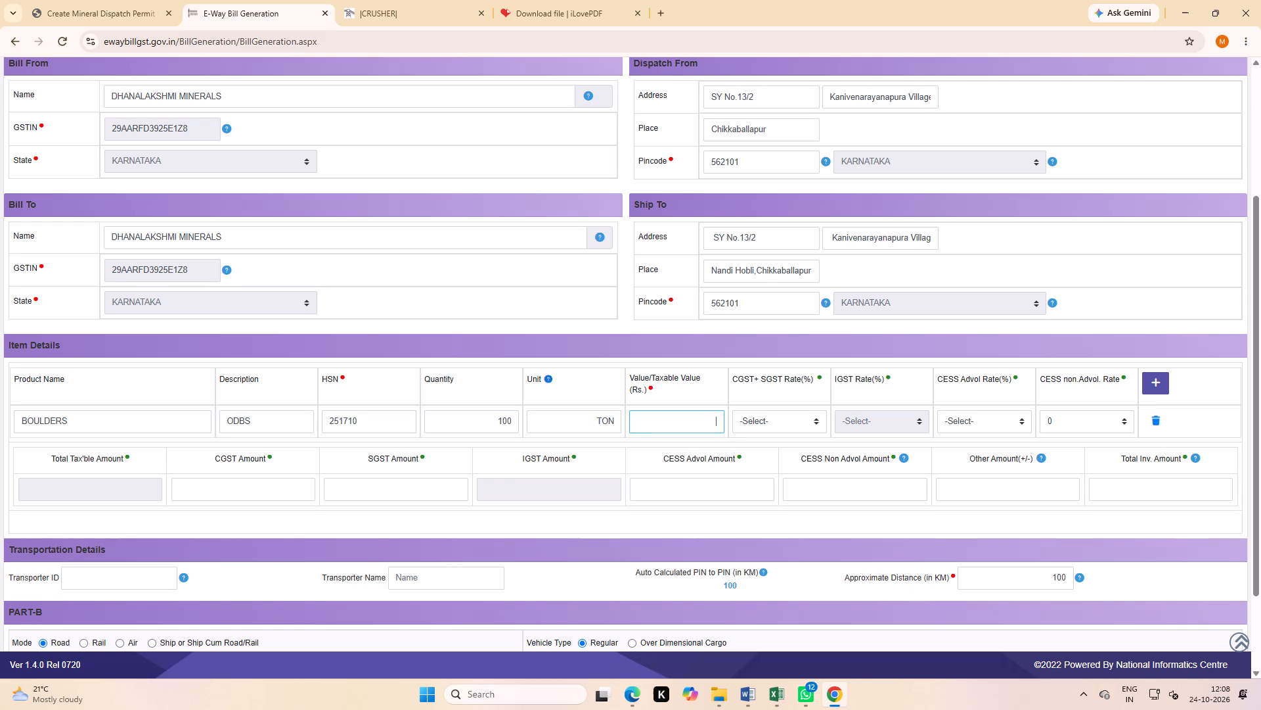
text(20000)
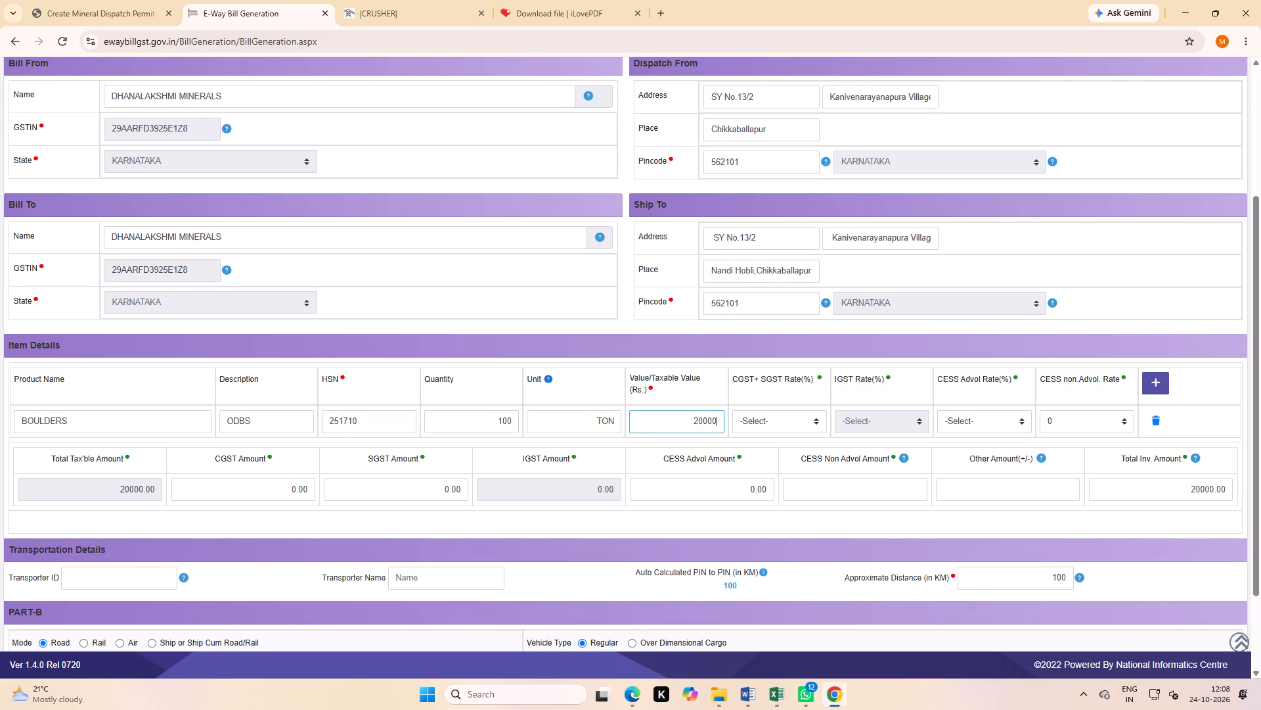
click(780, 449)
scroll(374, 458, down, 4)
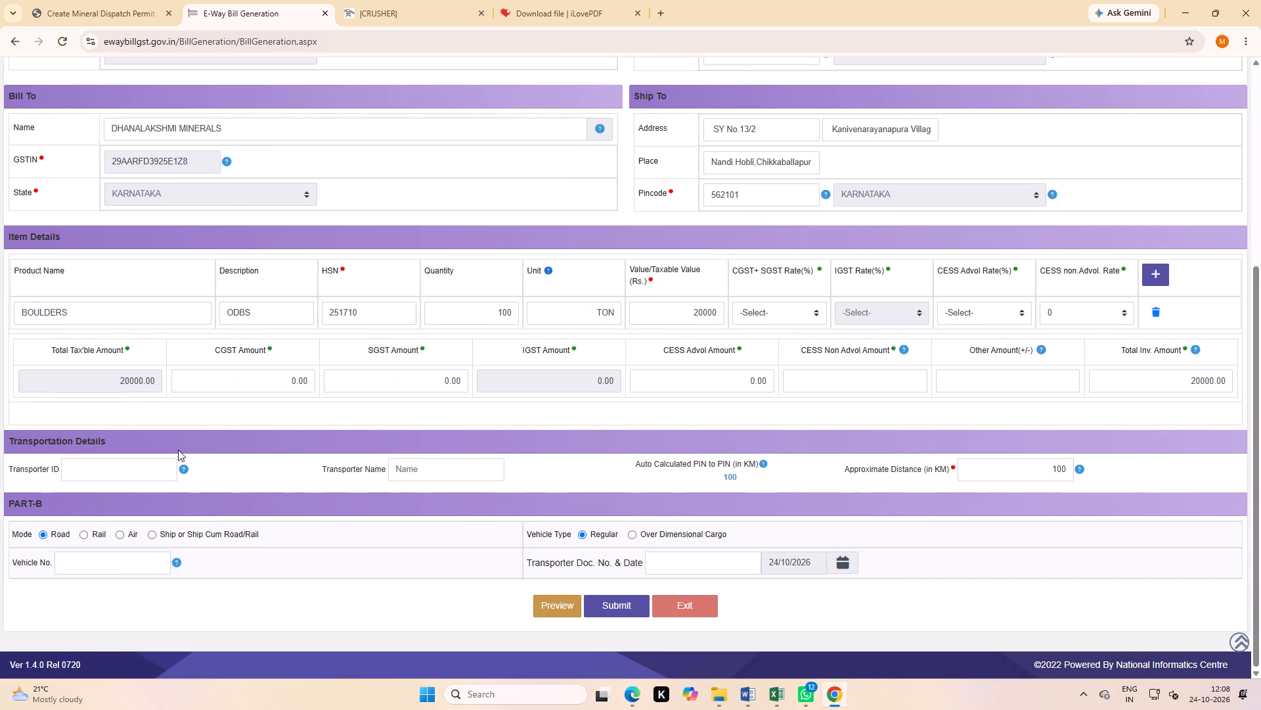
click(118, 560)
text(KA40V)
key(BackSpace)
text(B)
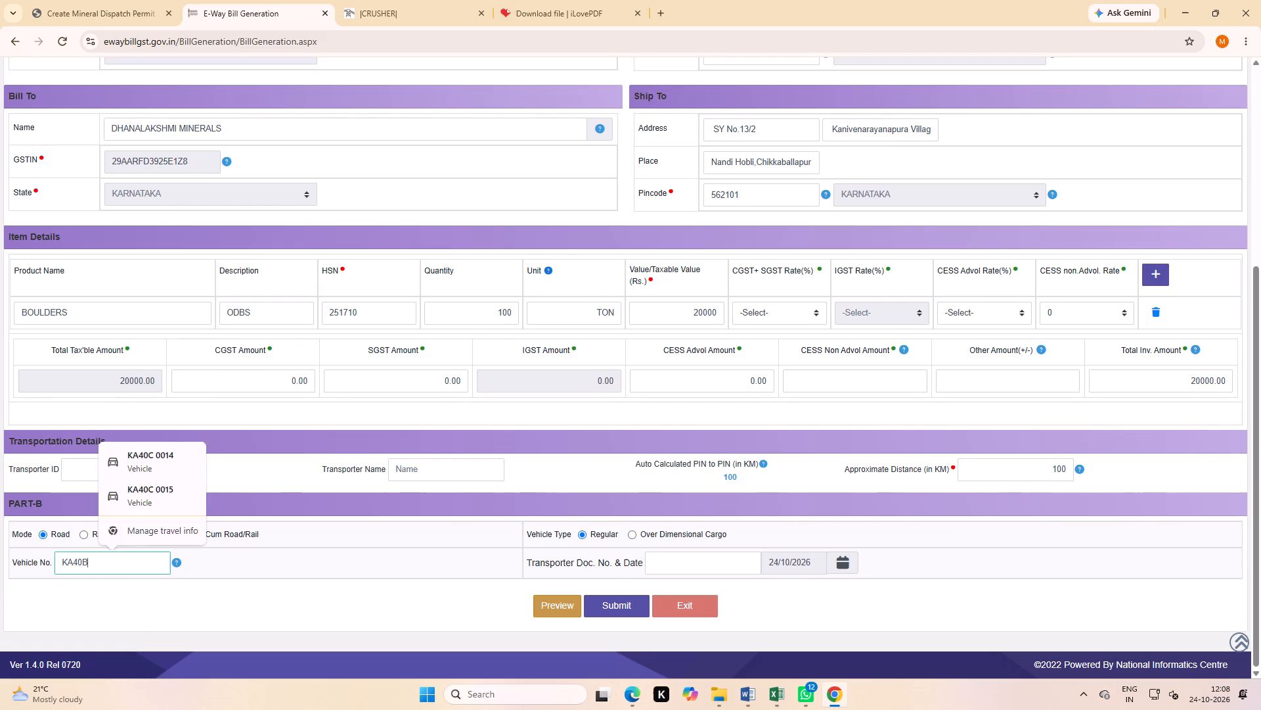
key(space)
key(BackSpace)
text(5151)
click(219, 604)
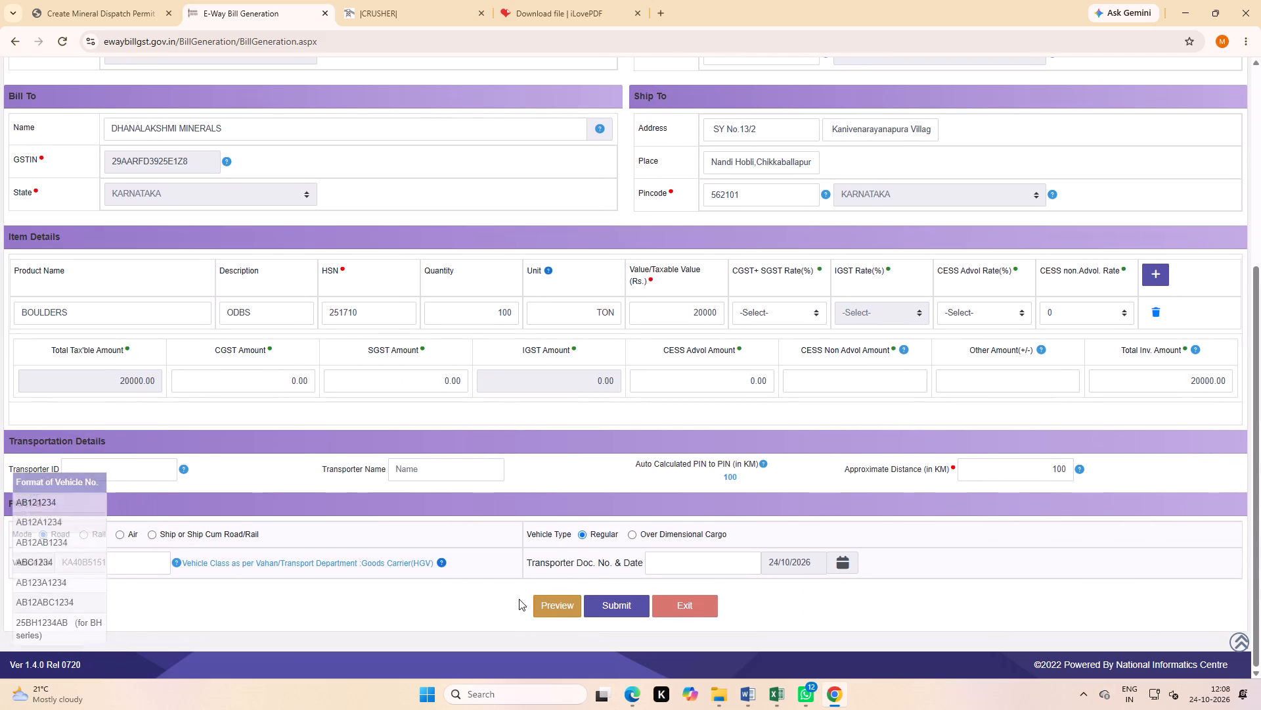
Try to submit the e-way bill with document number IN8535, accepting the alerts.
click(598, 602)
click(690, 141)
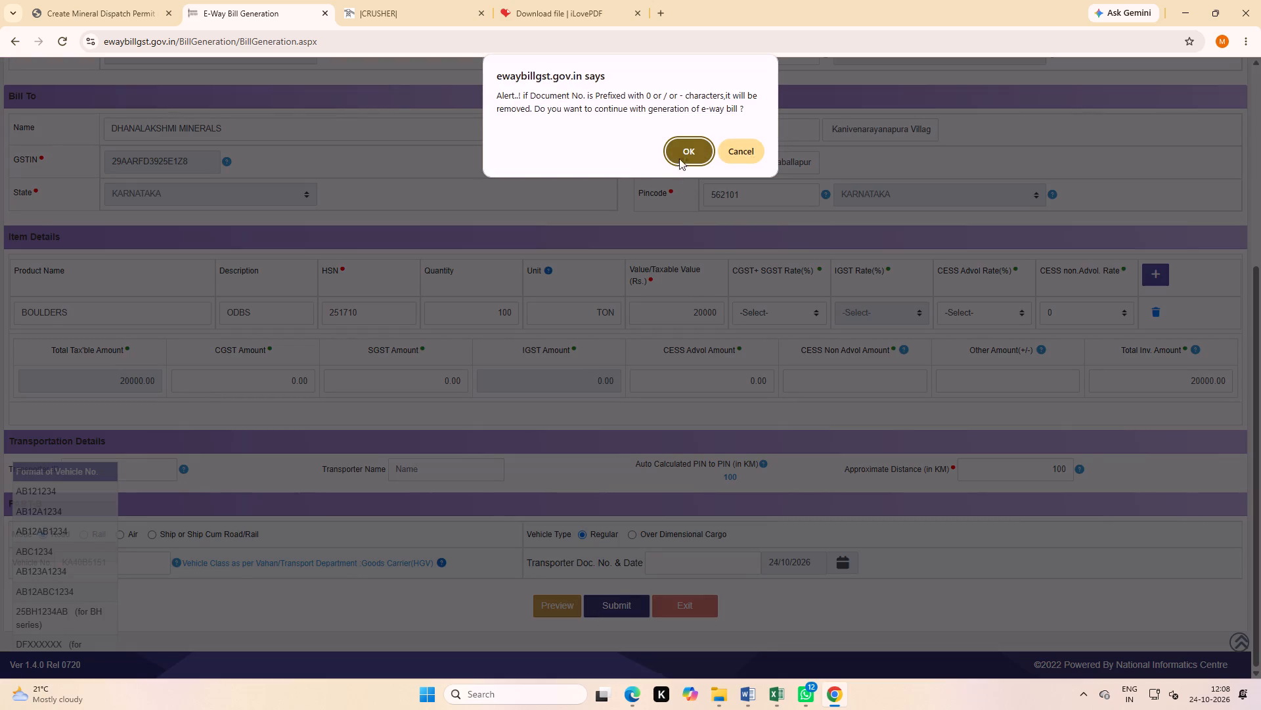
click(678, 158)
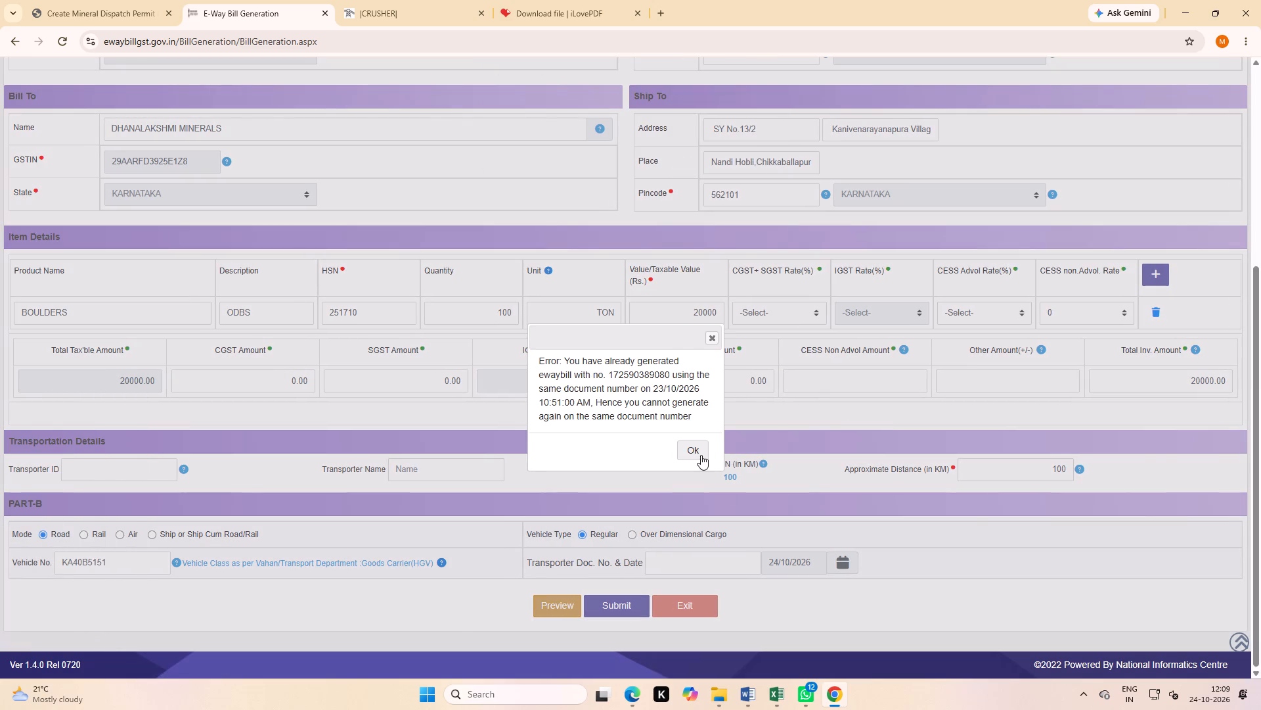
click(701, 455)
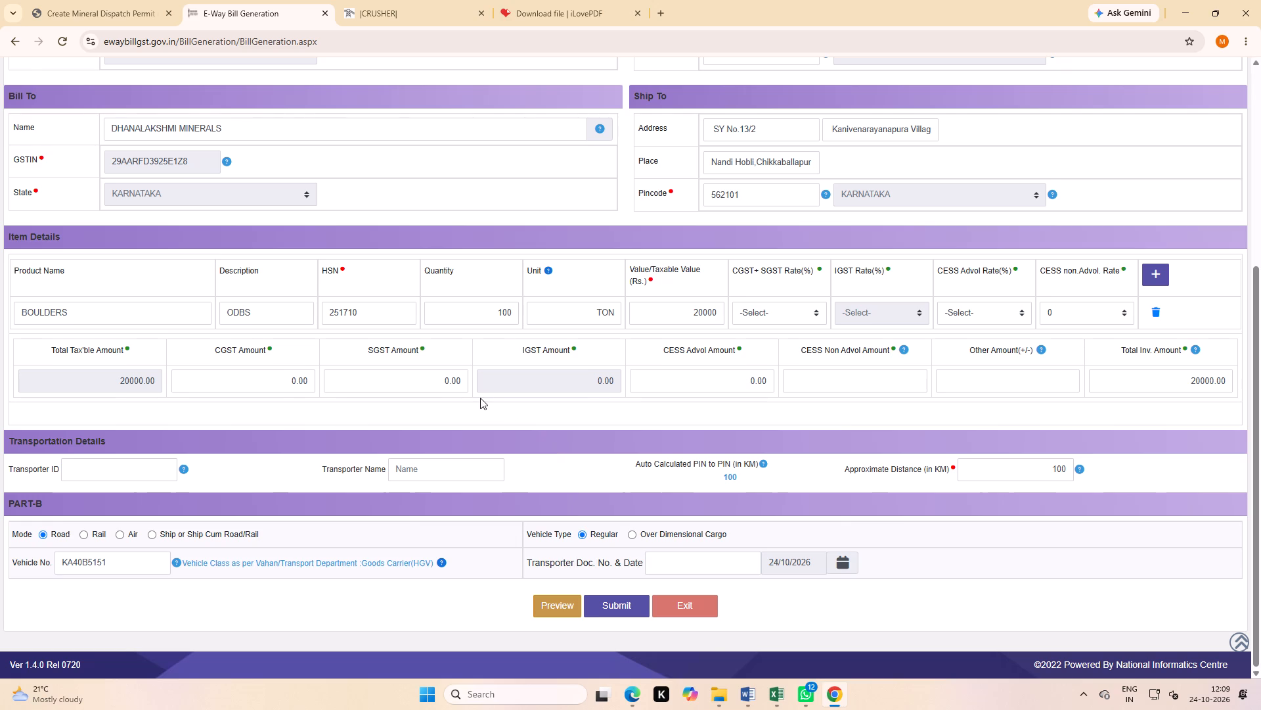
Set the boulders item's CGST+SGST rate to 0 + 0.
scroll(480, 398, up, 4)
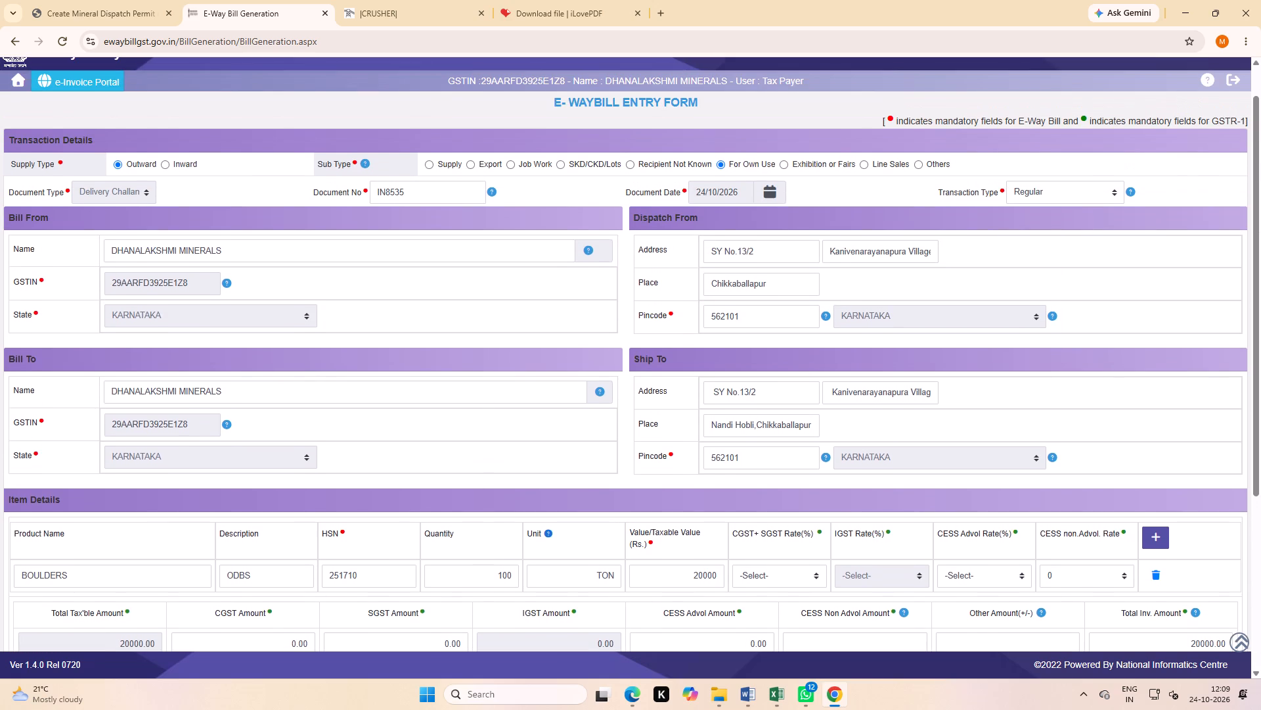
scroll(519, 384, down, 1)
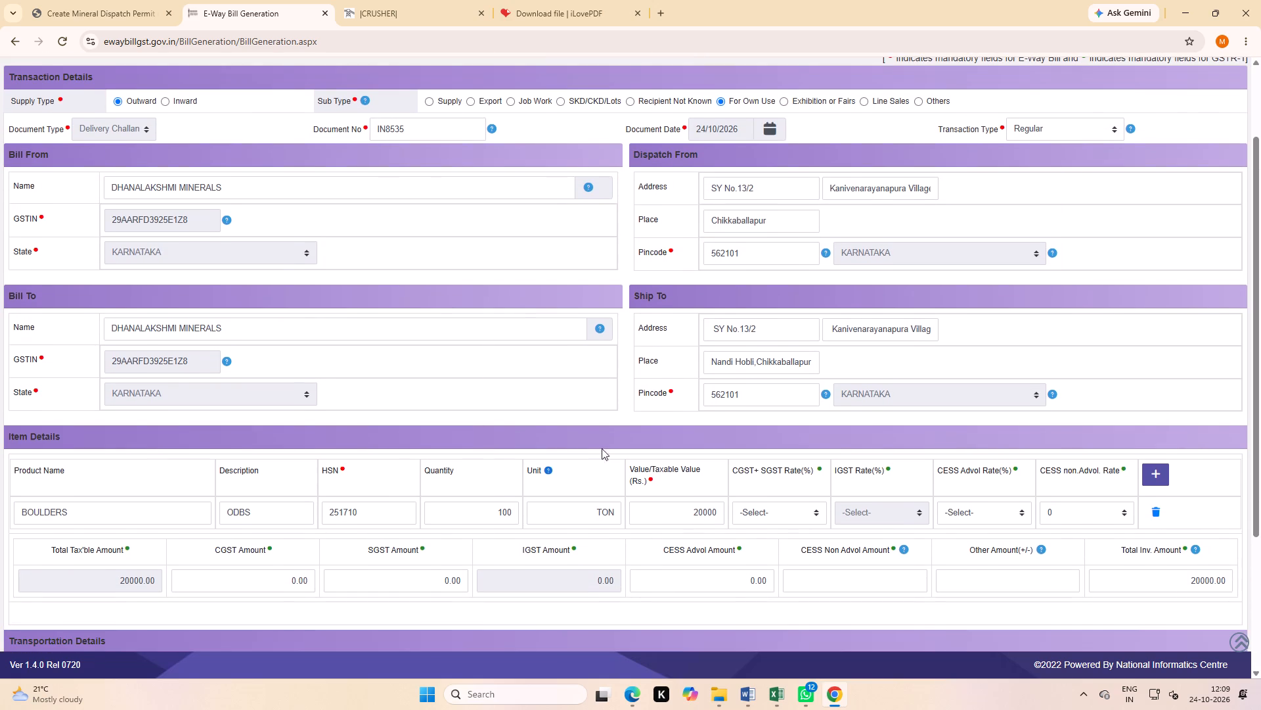
click(791, 506)
click(776, 291)
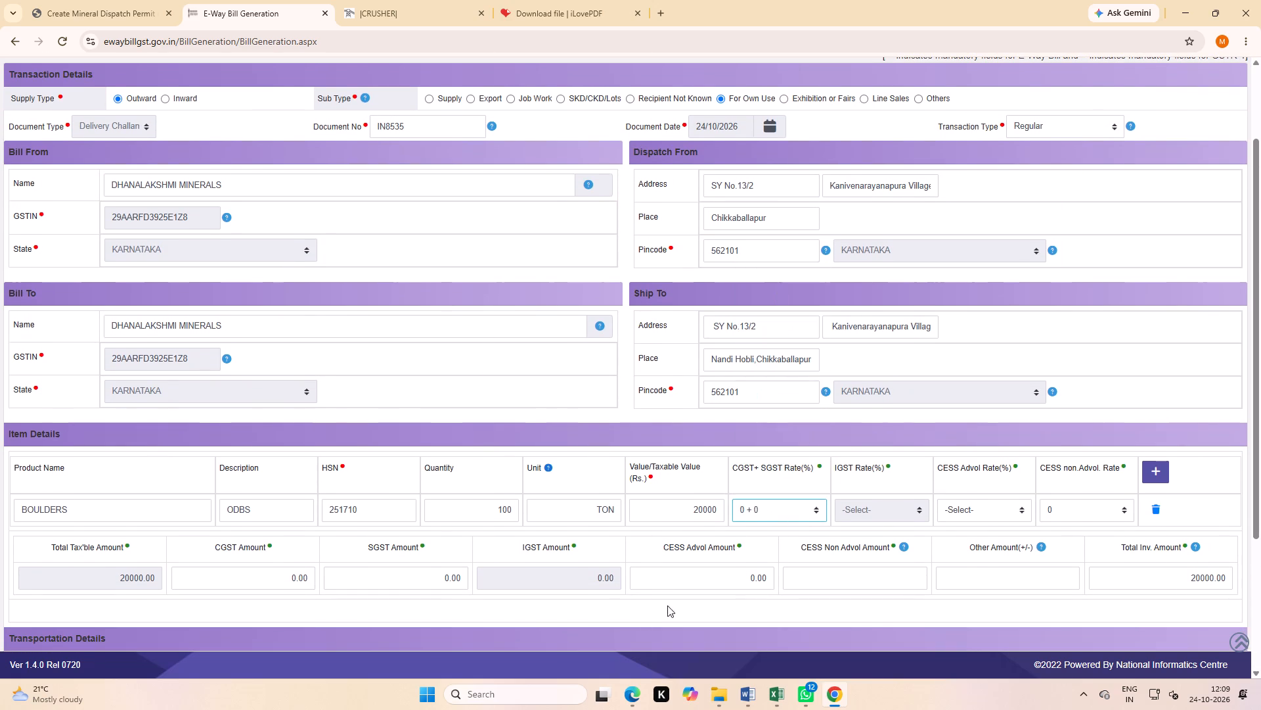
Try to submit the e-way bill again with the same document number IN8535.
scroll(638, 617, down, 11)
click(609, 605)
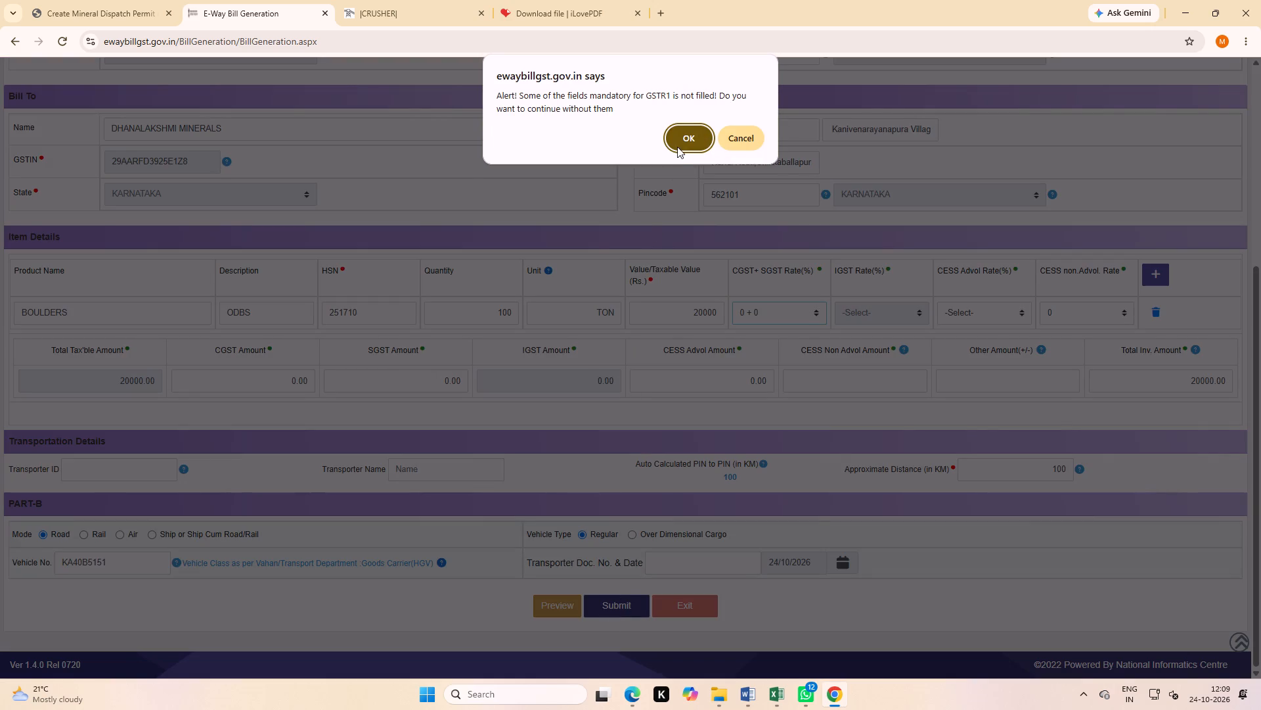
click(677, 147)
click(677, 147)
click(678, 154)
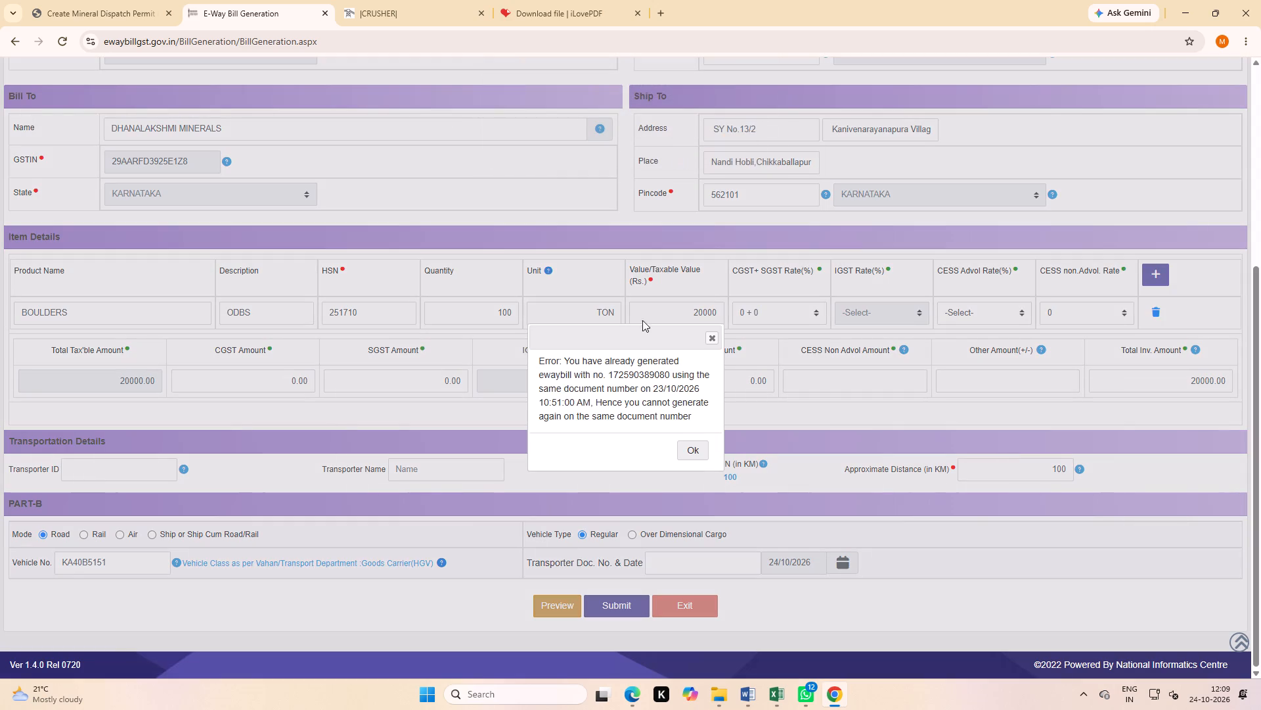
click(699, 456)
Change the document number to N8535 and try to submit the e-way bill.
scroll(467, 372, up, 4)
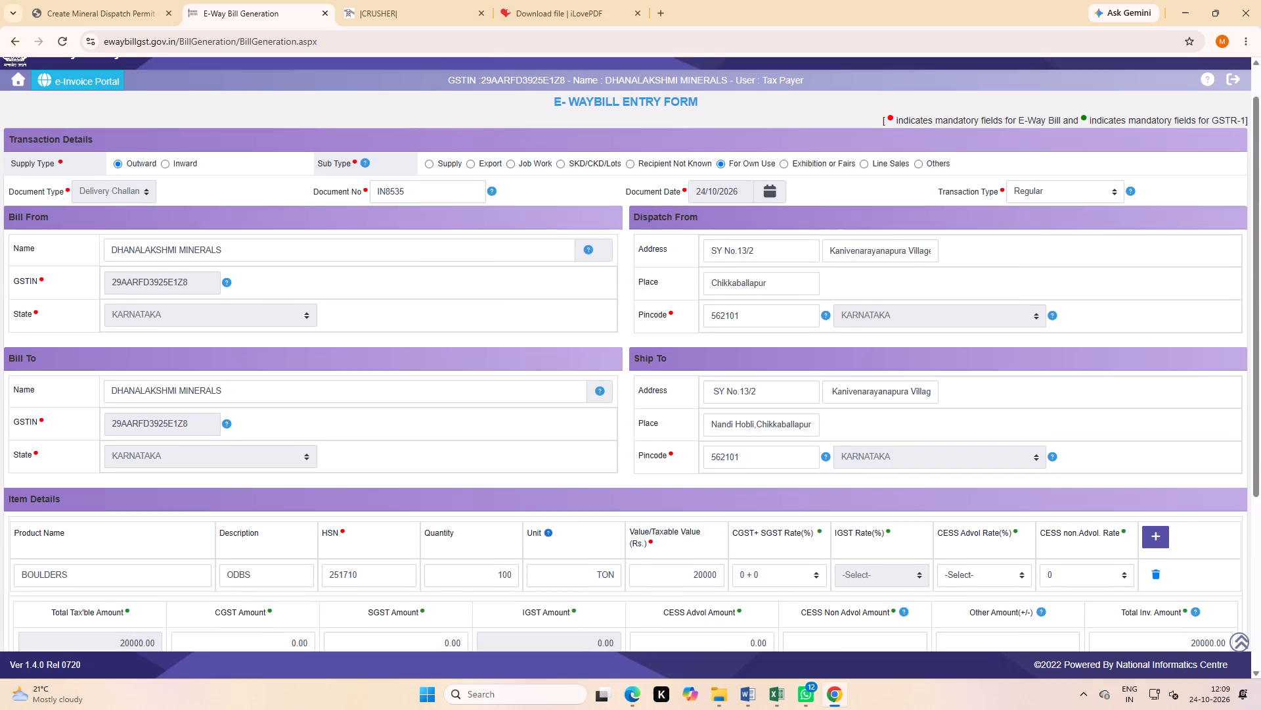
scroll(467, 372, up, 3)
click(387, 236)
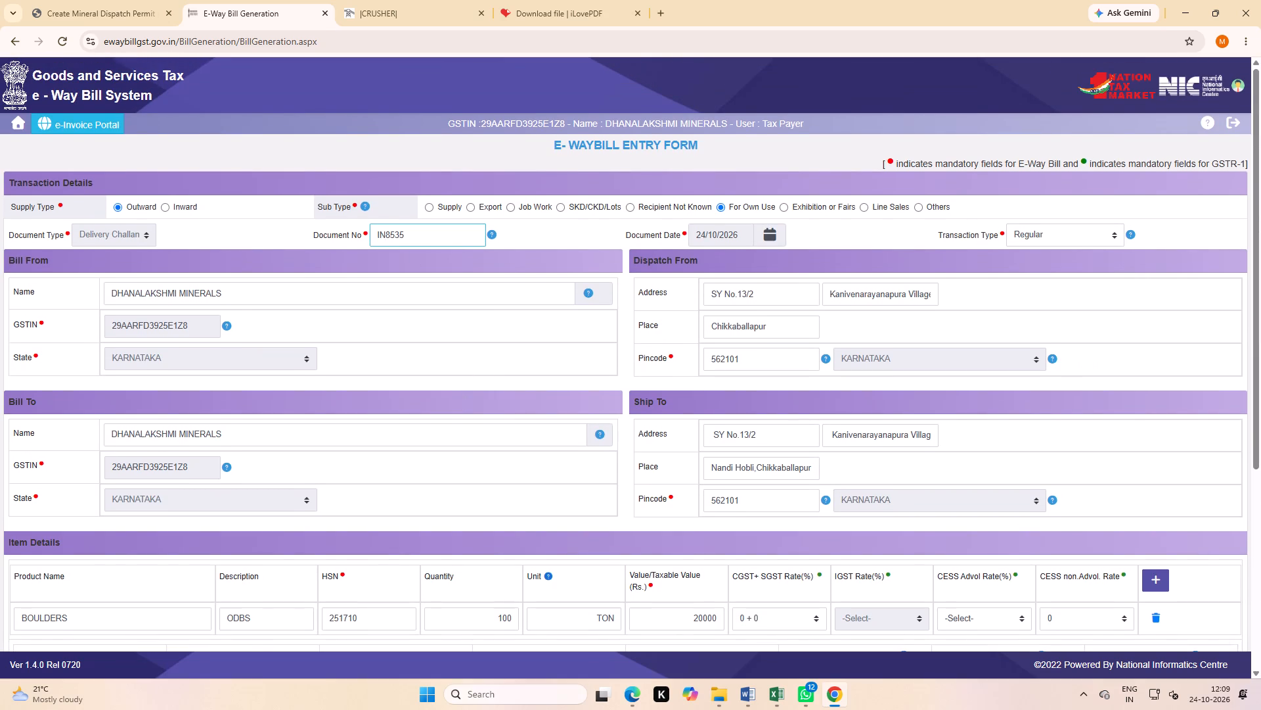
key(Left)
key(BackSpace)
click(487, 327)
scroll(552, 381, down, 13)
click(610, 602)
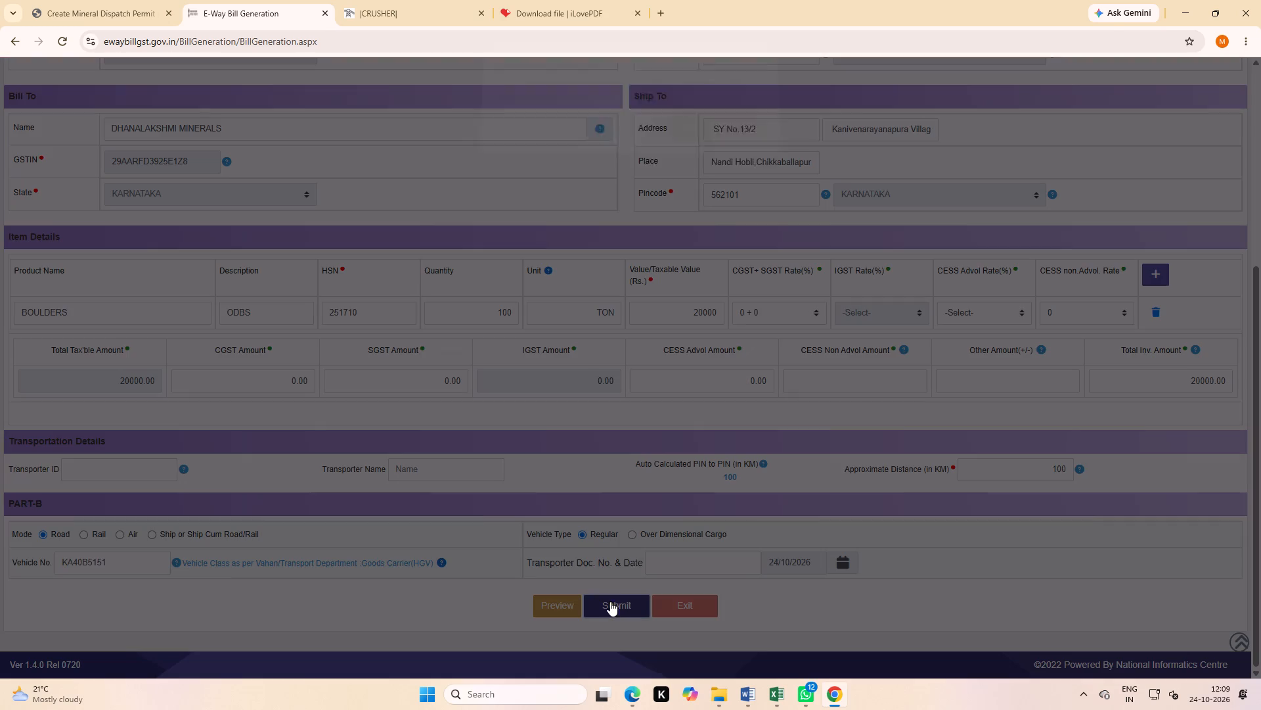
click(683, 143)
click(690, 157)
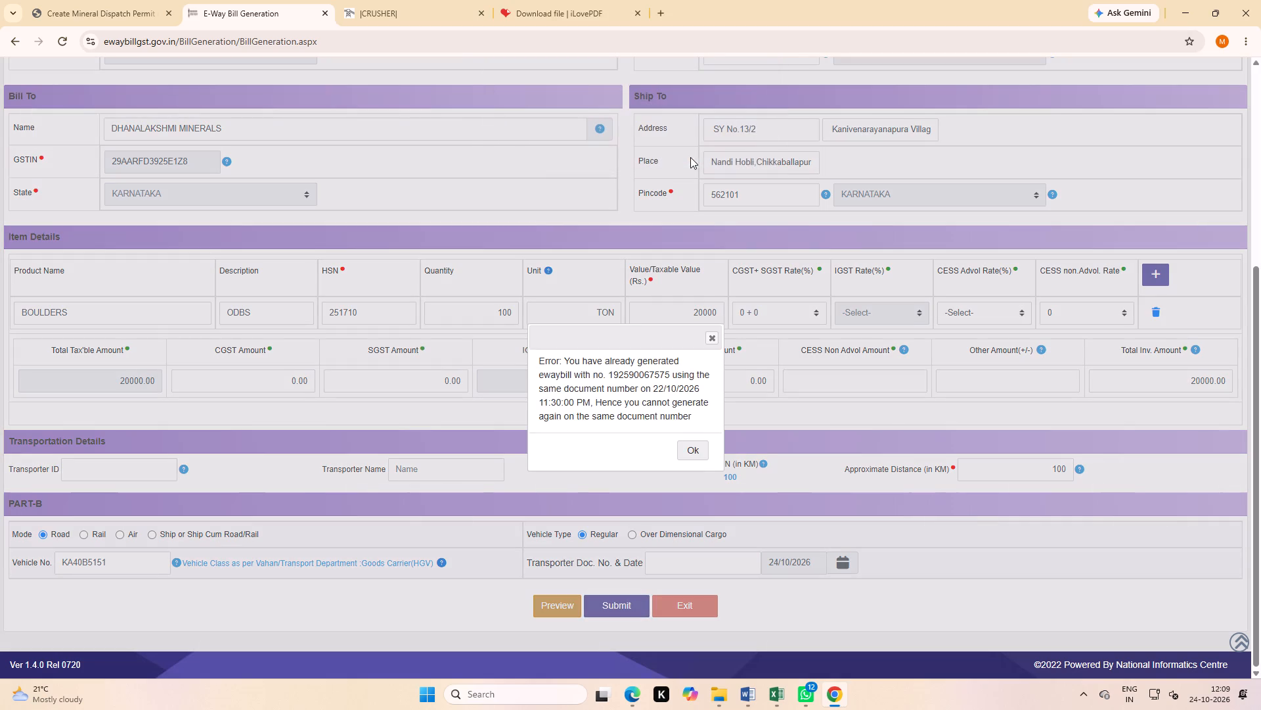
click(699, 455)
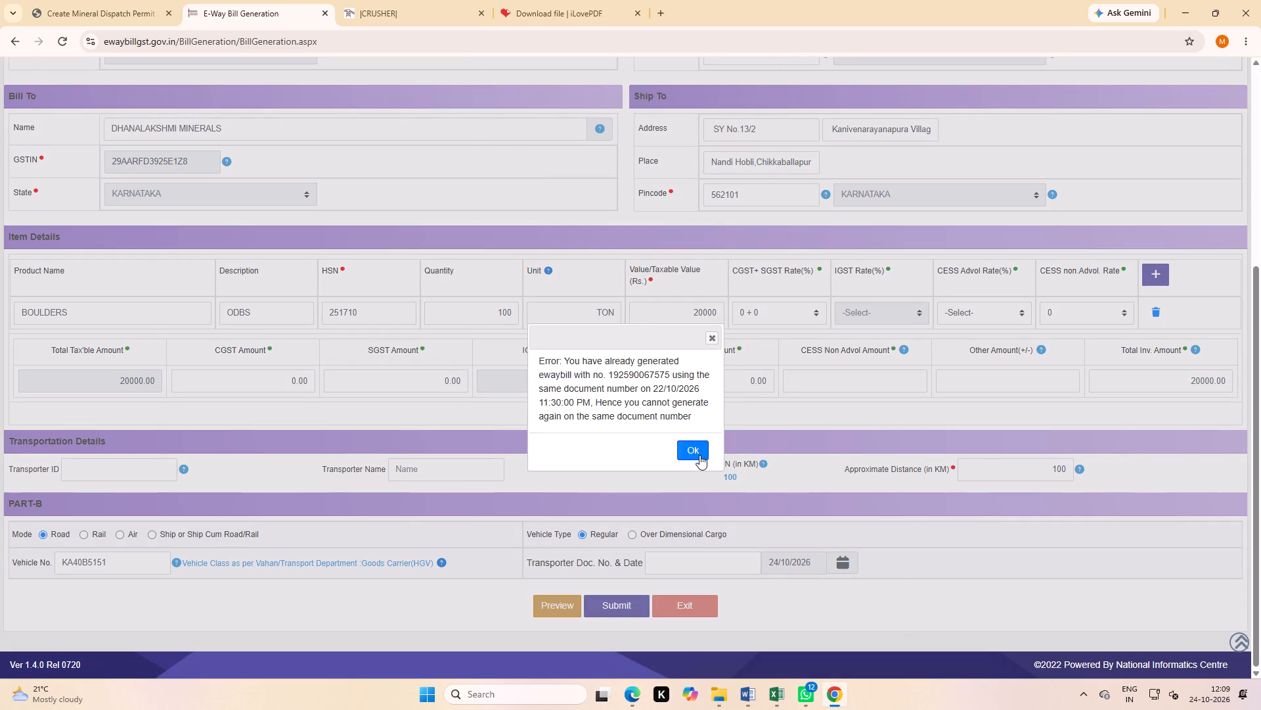
Change the document number to I8535 and try to submit the e-way bill.
scroll(575, 358, up, 9)
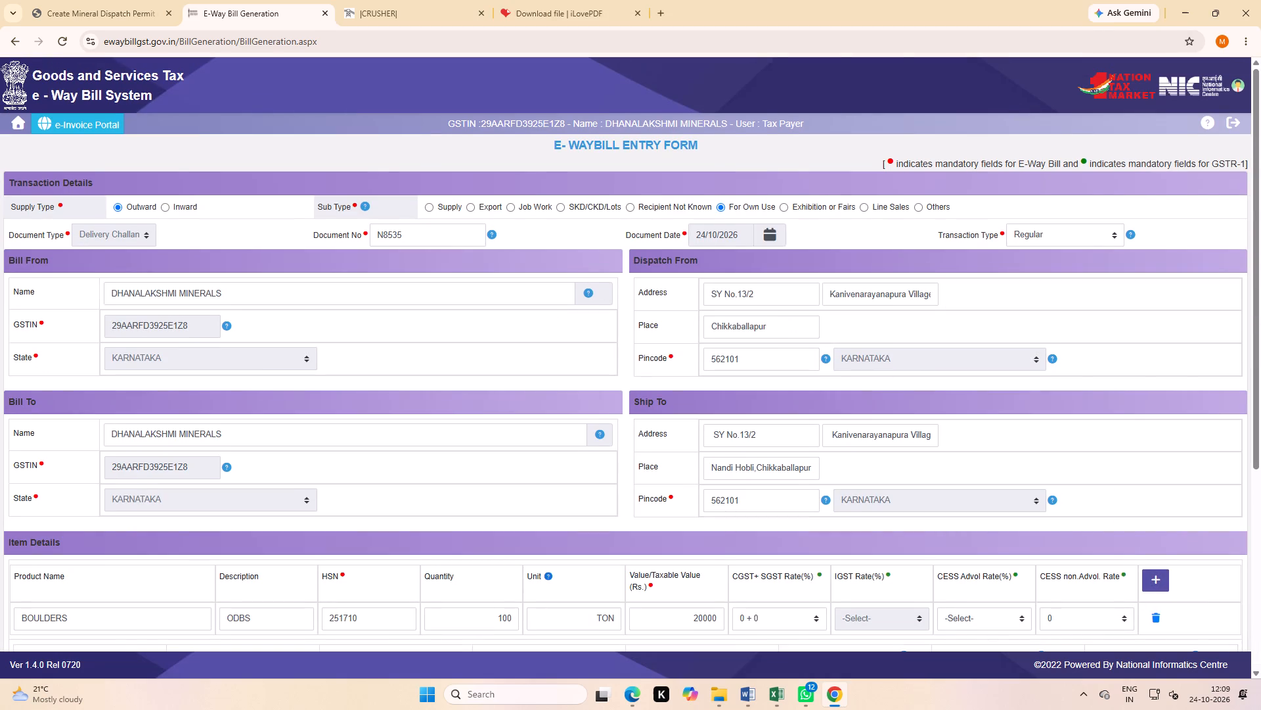
click(381, 233)
key(BackSpace)
key(i)
scroll(554, 421, down, 14)
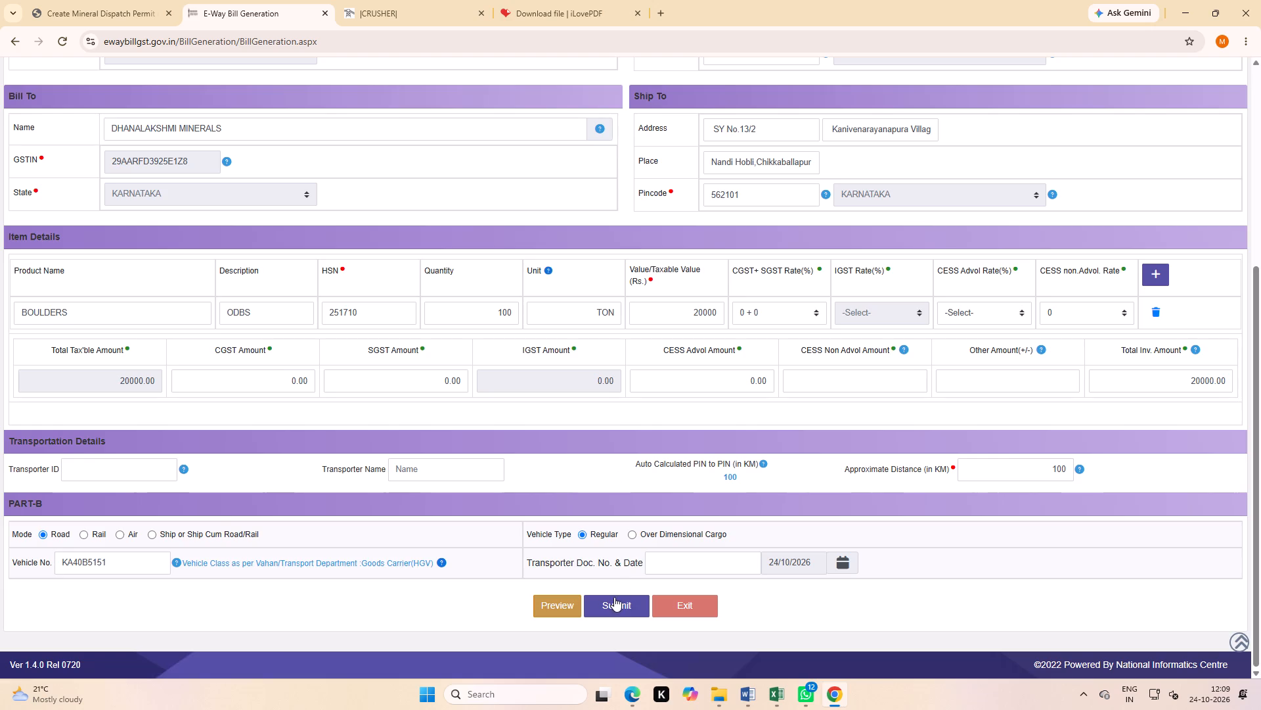
click(613, 598)
click(671, 143)
click(671, 147)
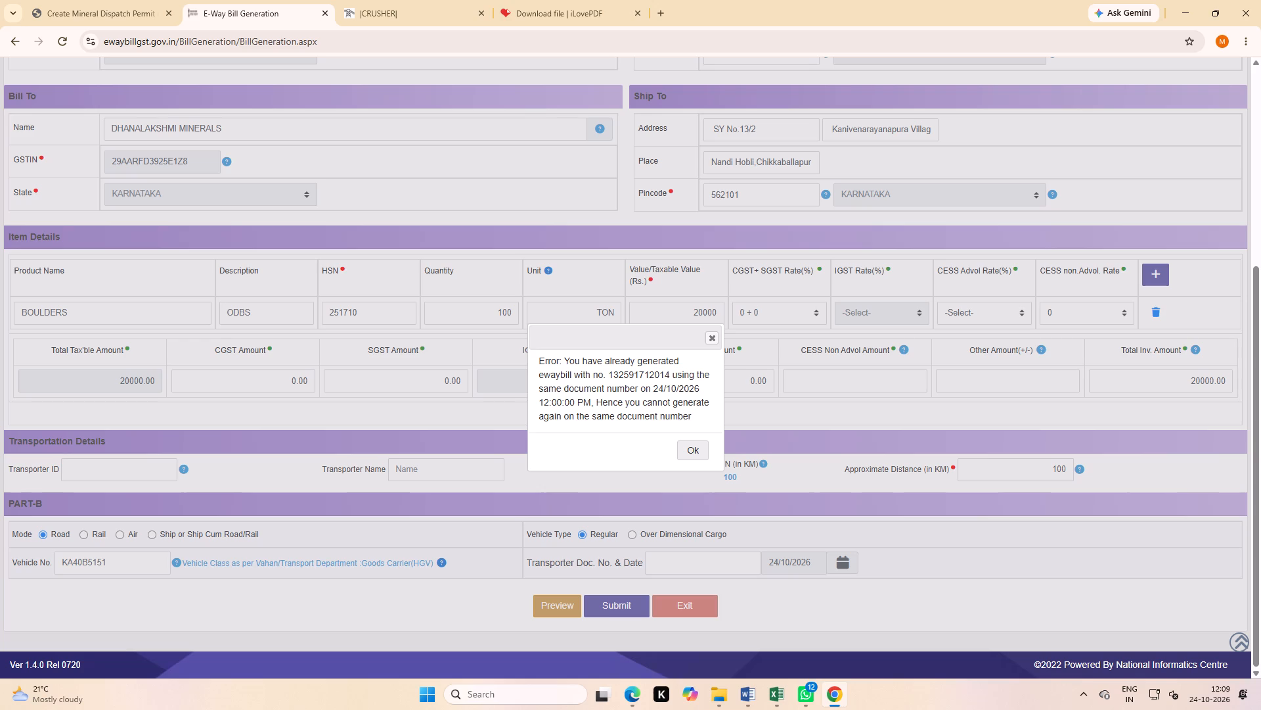
click(688, 448)
scroll(497, 270, up, 5)
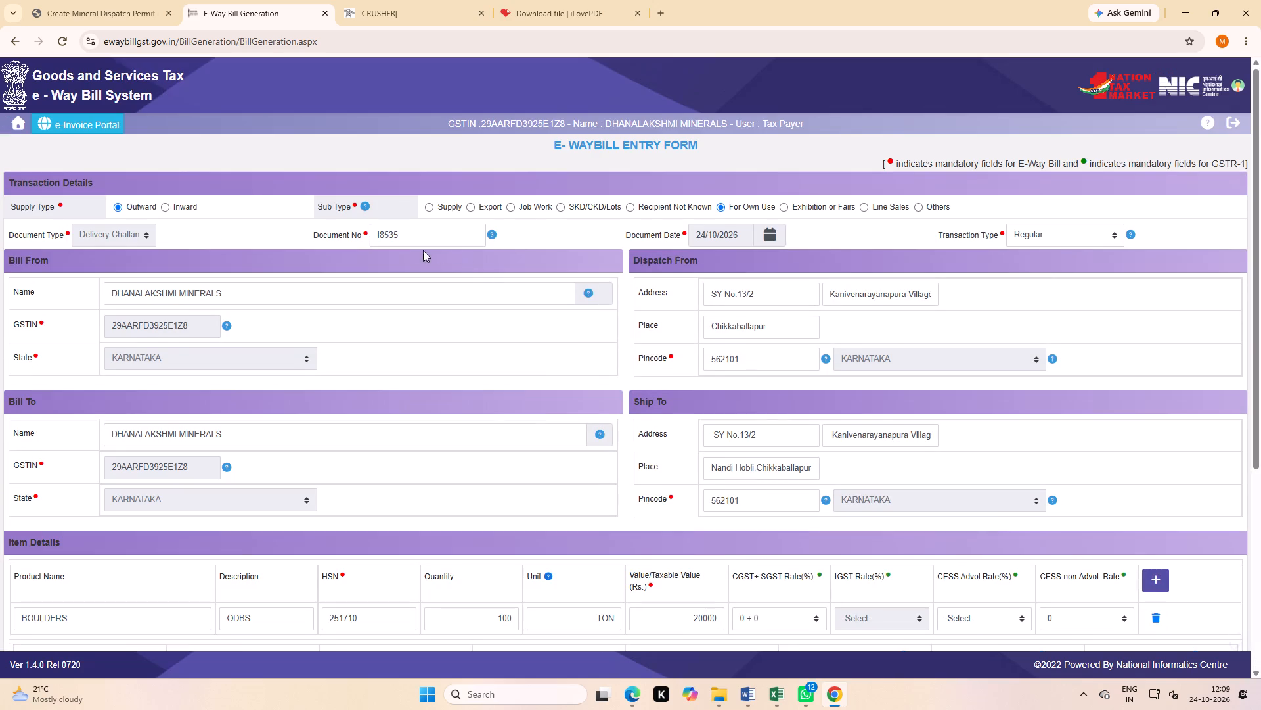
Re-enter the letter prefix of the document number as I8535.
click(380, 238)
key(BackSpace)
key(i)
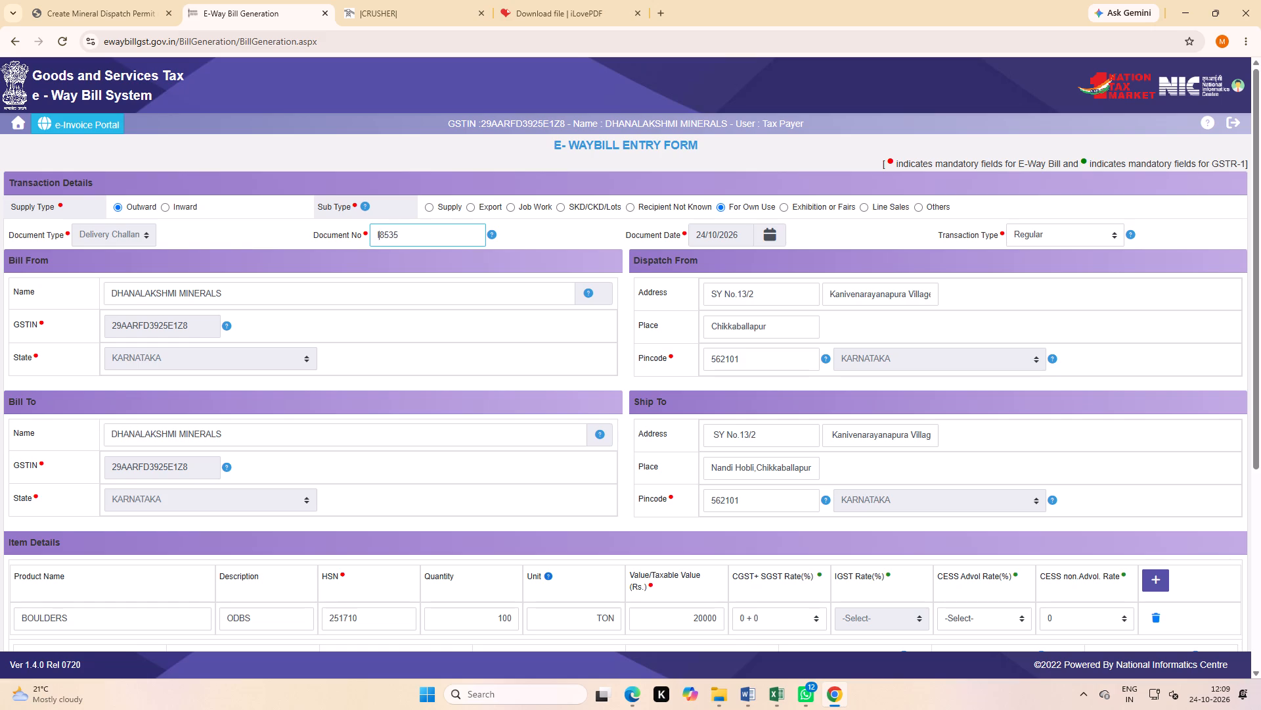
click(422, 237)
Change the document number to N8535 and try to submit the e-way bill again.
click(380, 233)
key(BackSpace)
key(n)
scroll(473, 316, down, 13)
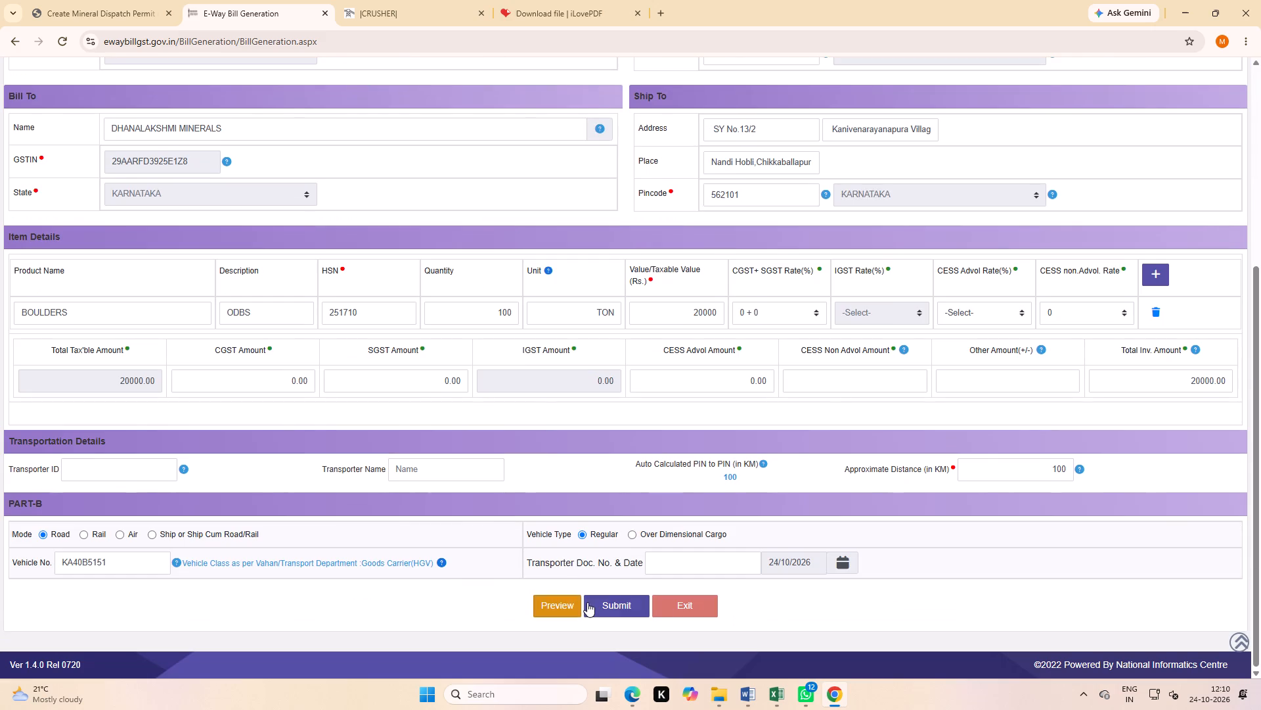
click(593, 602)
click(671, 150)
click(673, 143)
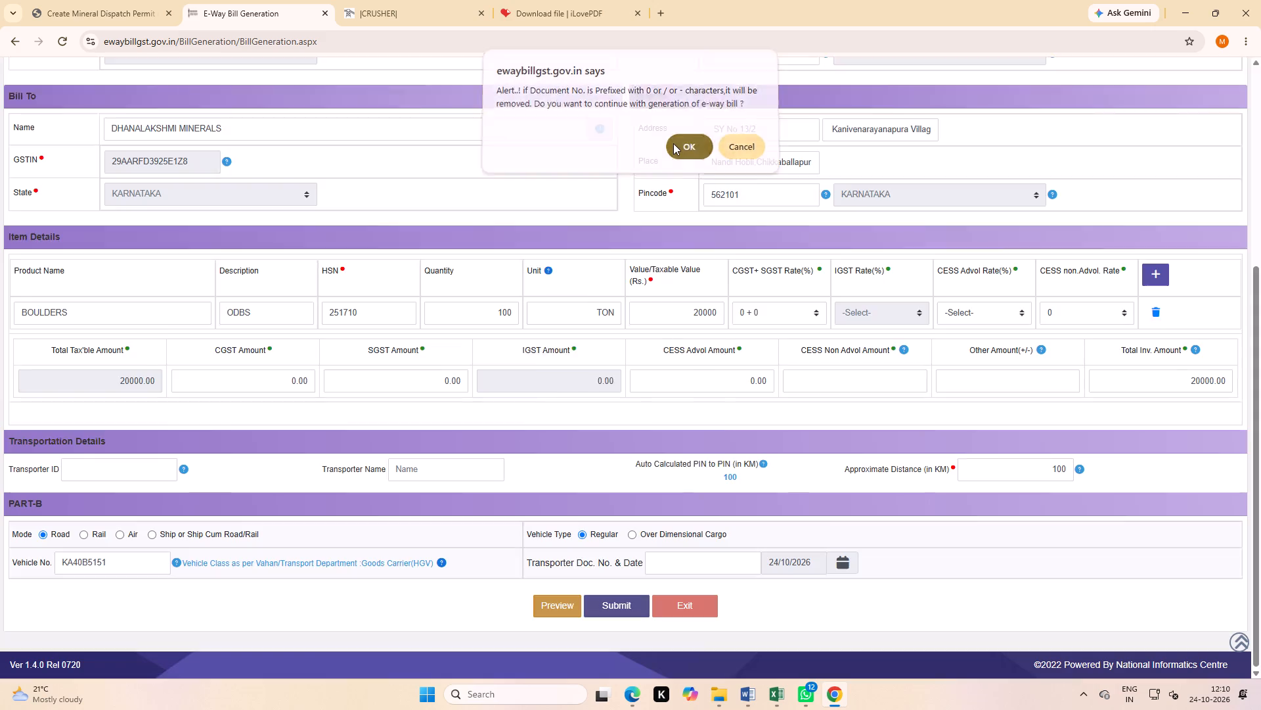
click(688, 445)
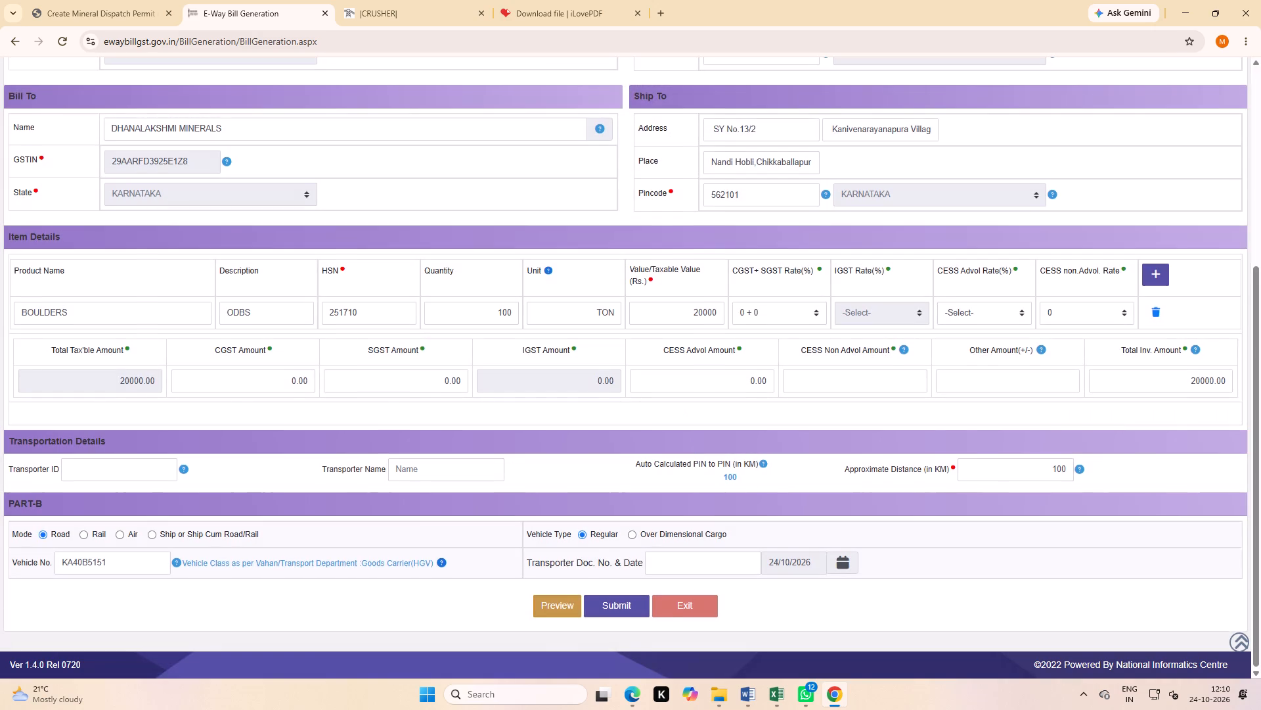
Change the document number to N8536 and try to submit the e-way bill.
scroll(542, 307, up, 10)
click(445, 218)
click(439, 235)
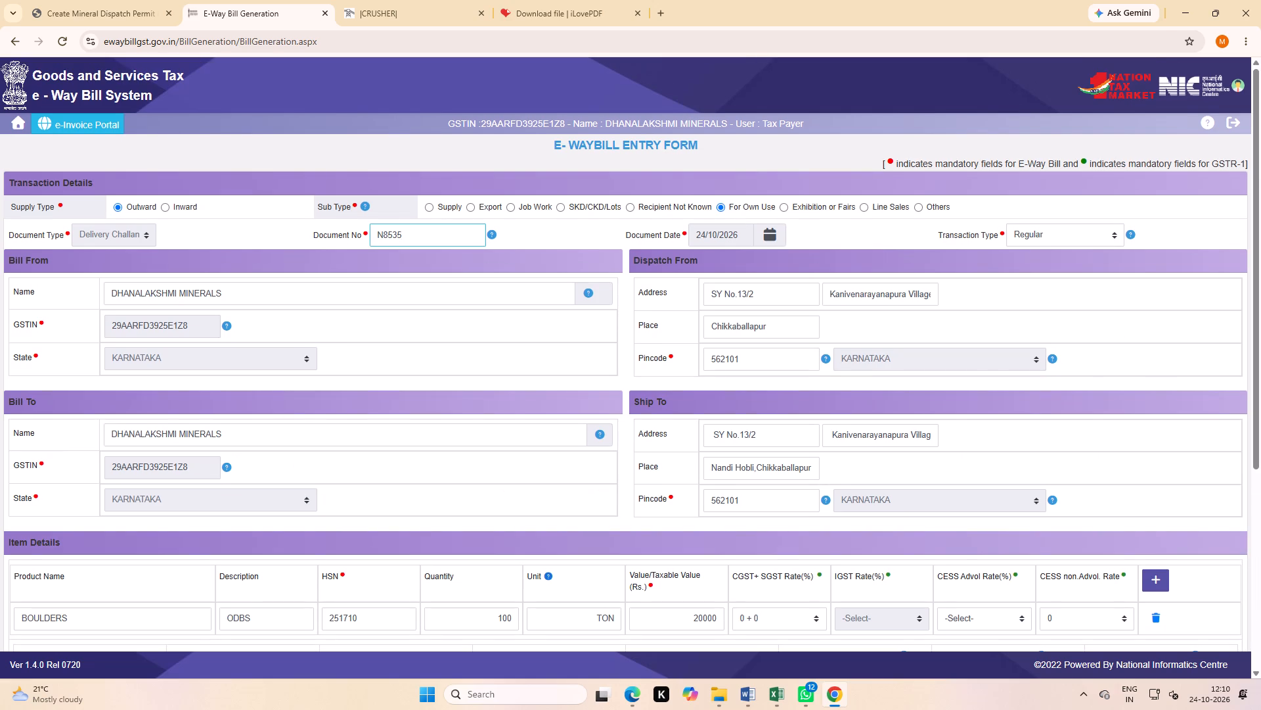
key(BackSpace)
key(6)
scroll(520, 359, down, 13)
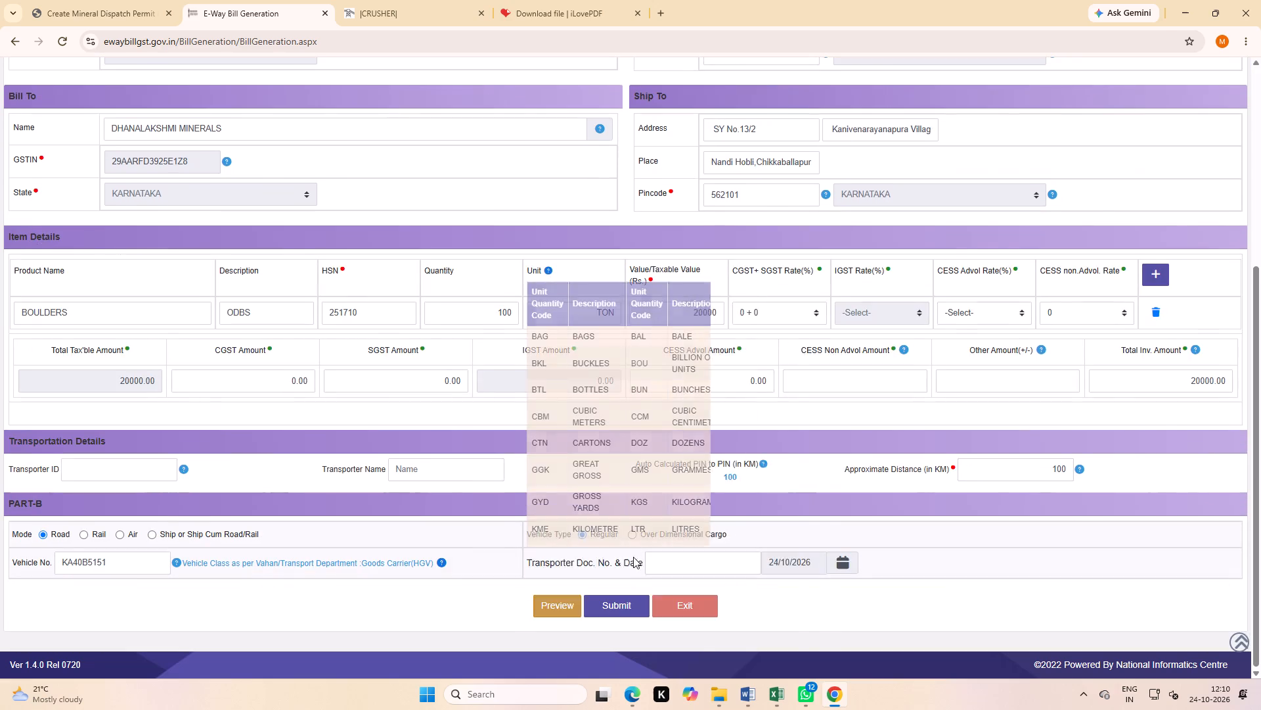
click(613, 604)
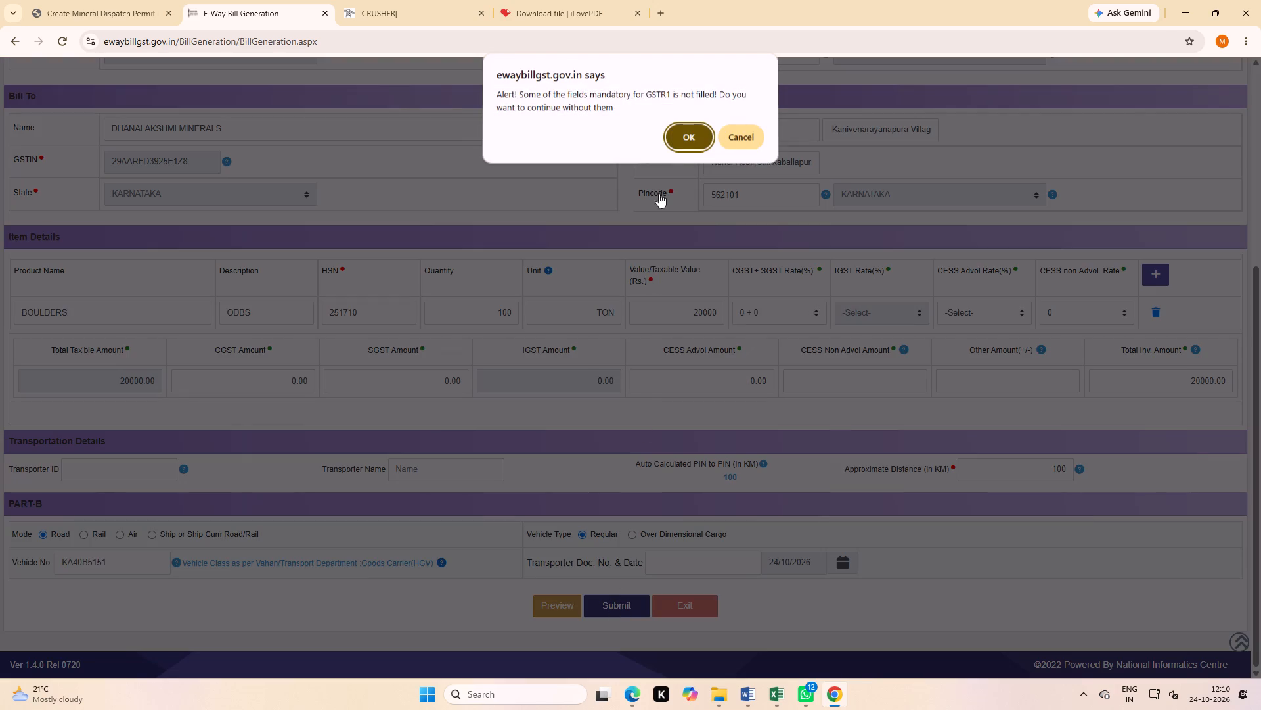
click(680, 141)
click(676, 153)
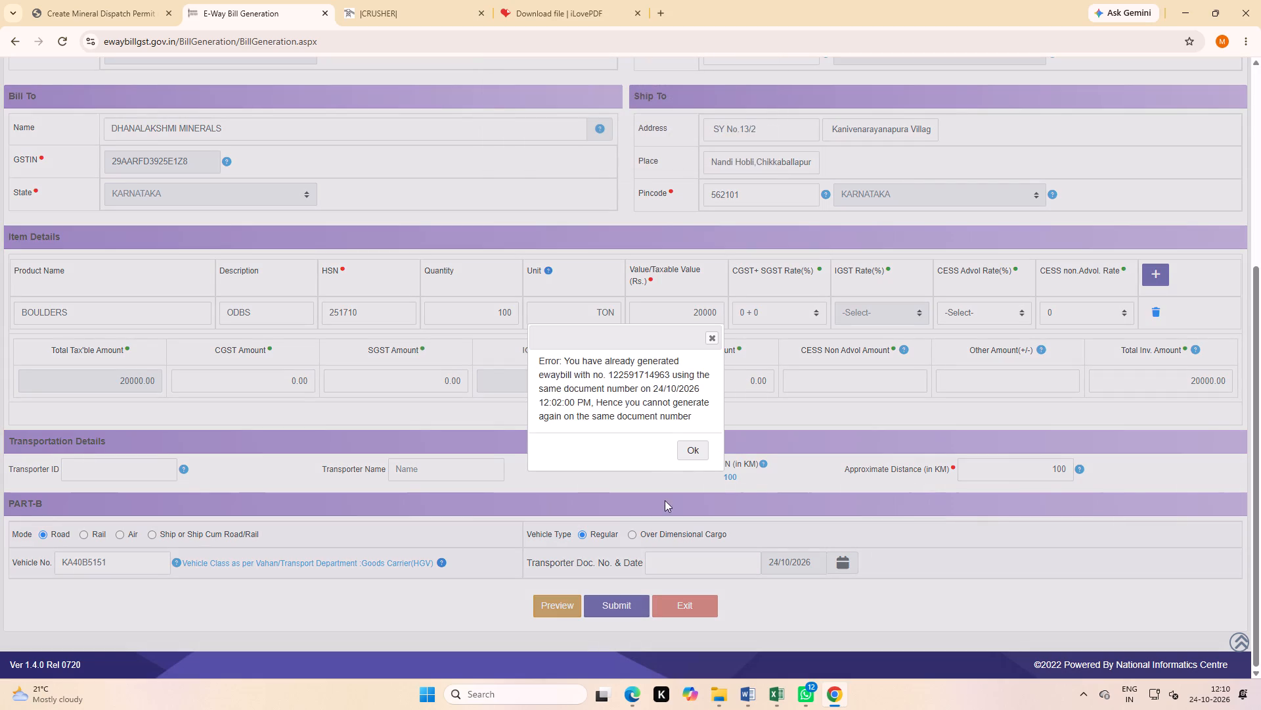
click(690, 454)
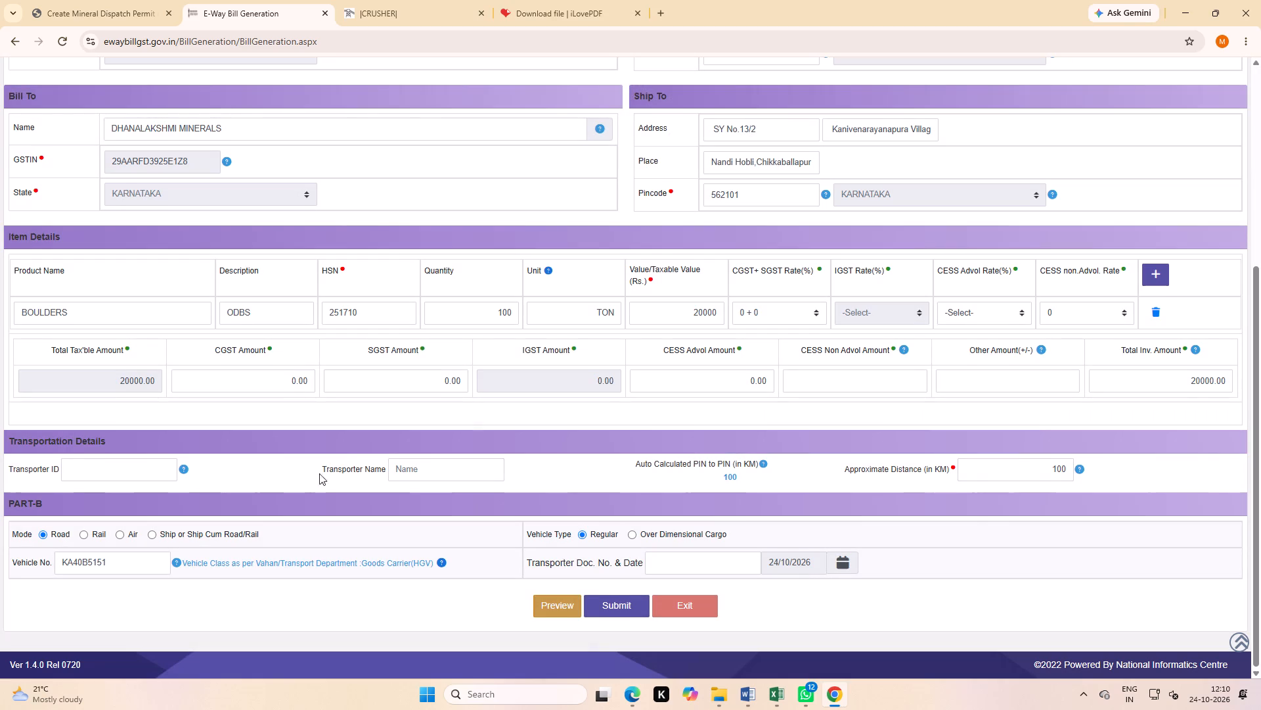
Clear the entire document number in the e-way bill's transaction details.
scroll(337, 429, up, 15)
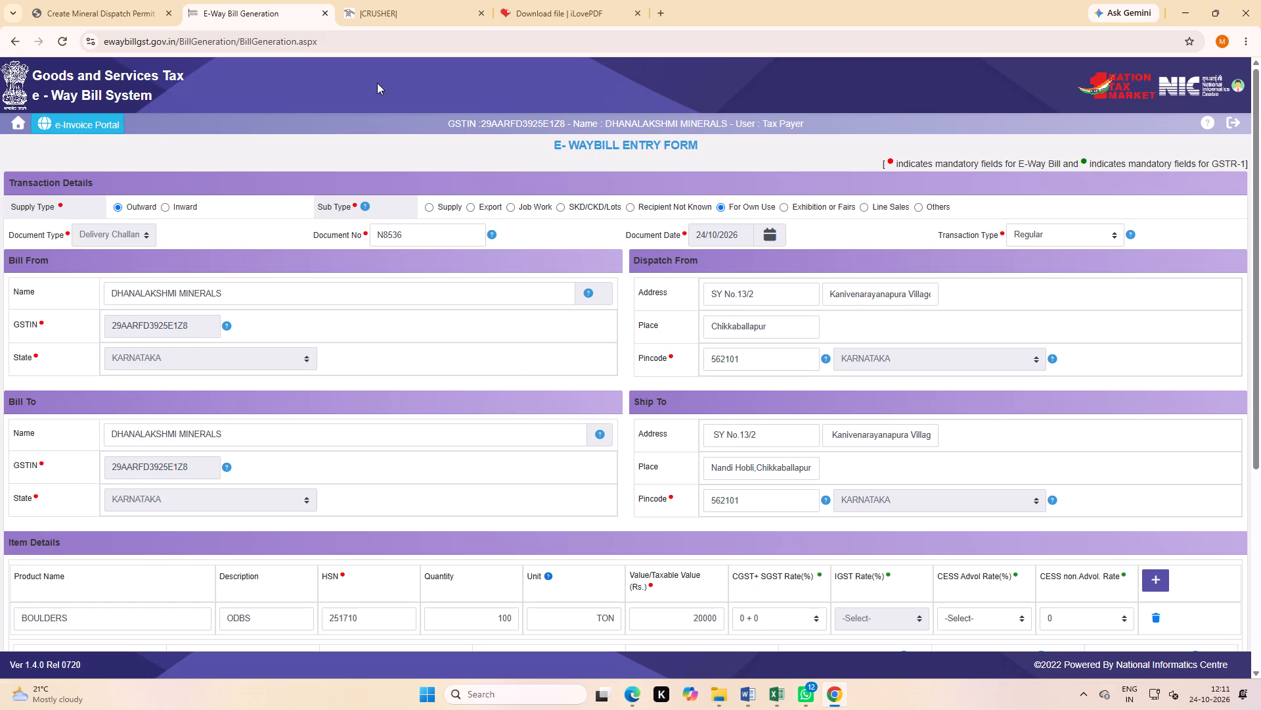
click(420, 235)
key(BackSpace)
key(BackSpace)
key(BackSpace)
key(BackSpace)
key(BackSpace)
key(BackSpace)
key(BackSpace)
key(BackSpace)
key(BackSpace)
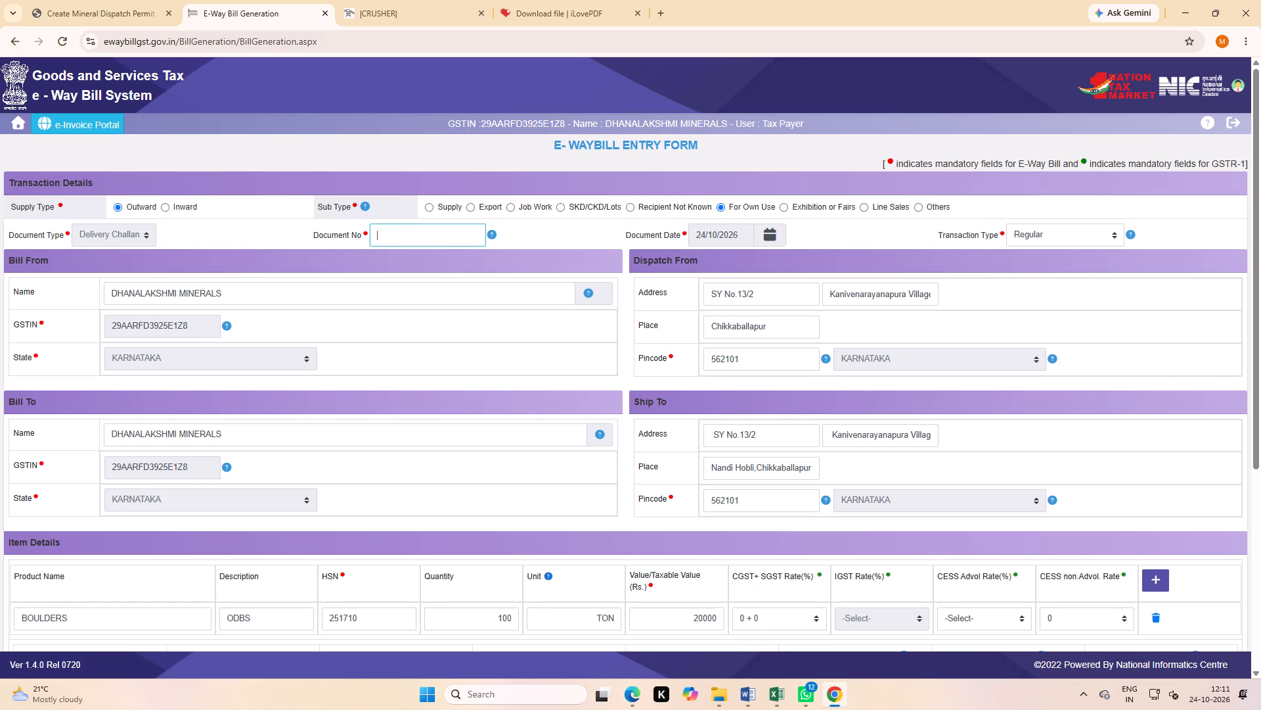
click(420, 239)
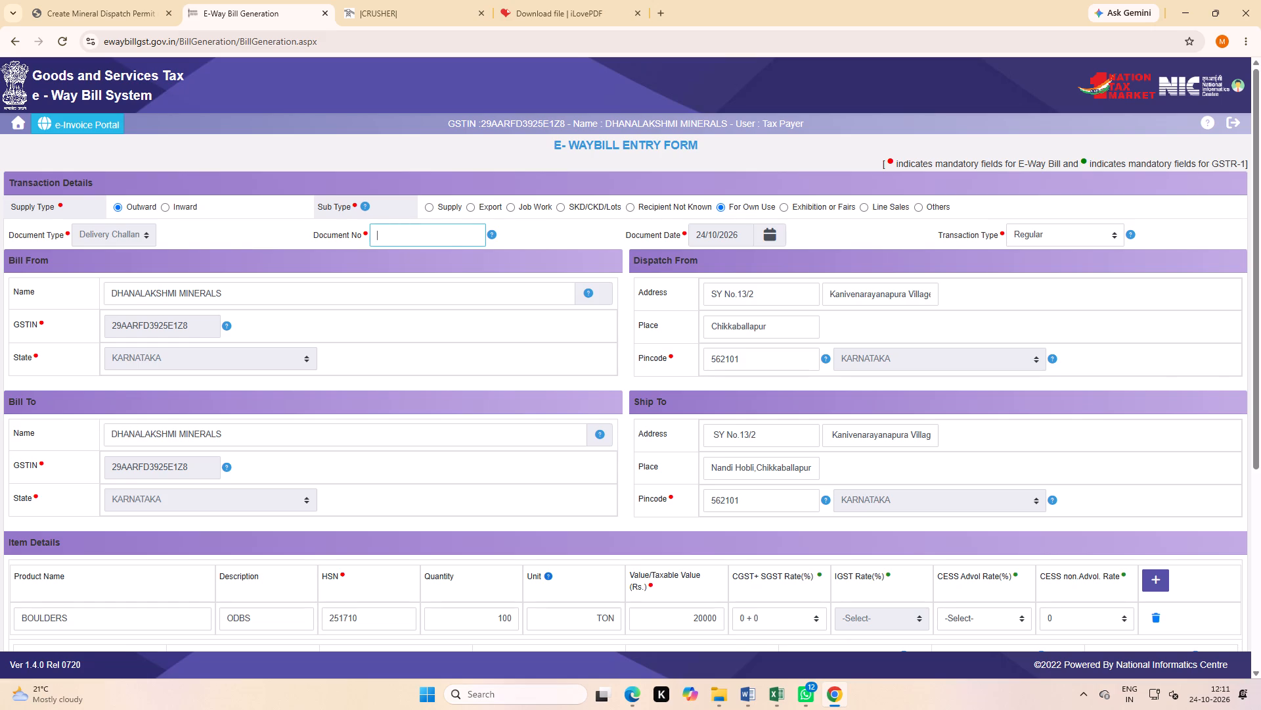
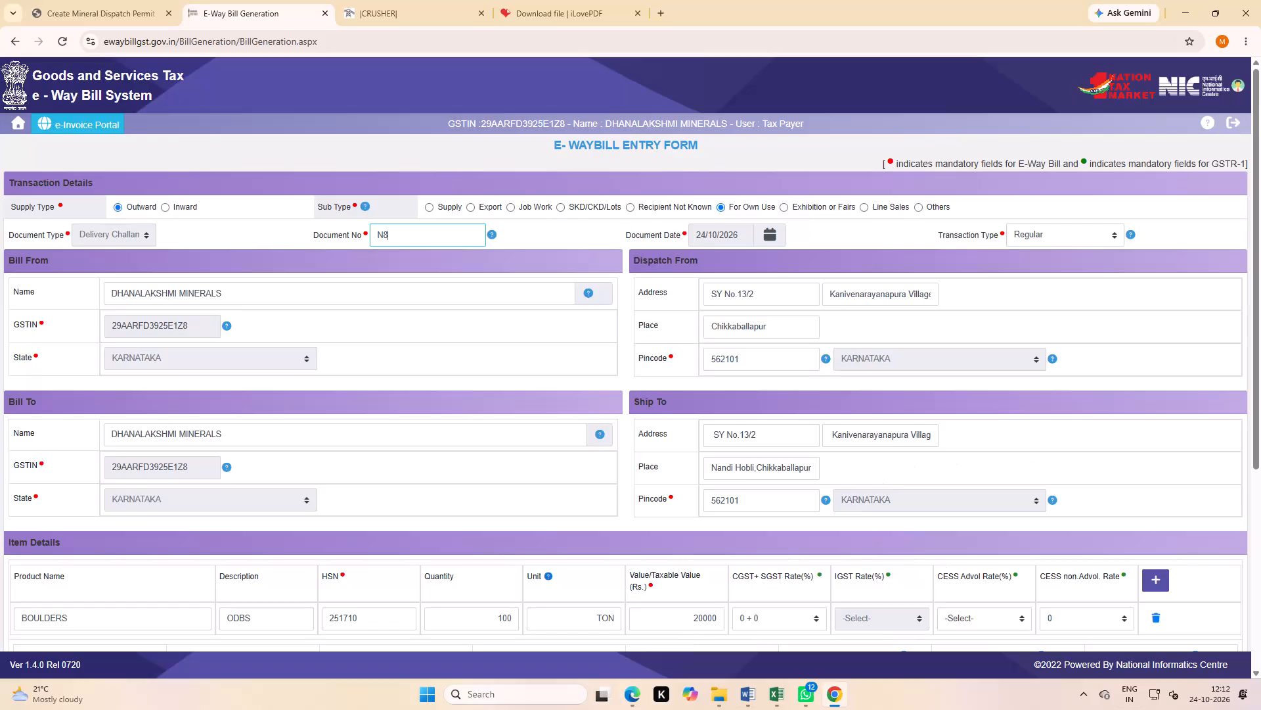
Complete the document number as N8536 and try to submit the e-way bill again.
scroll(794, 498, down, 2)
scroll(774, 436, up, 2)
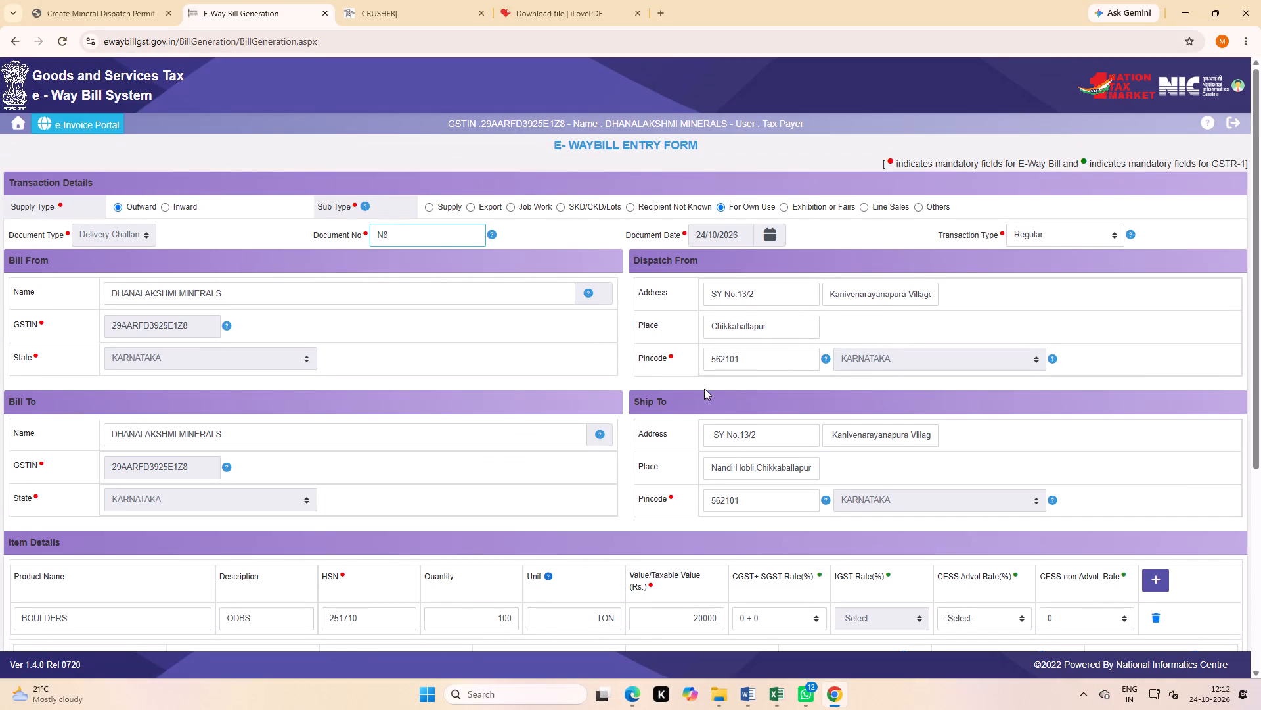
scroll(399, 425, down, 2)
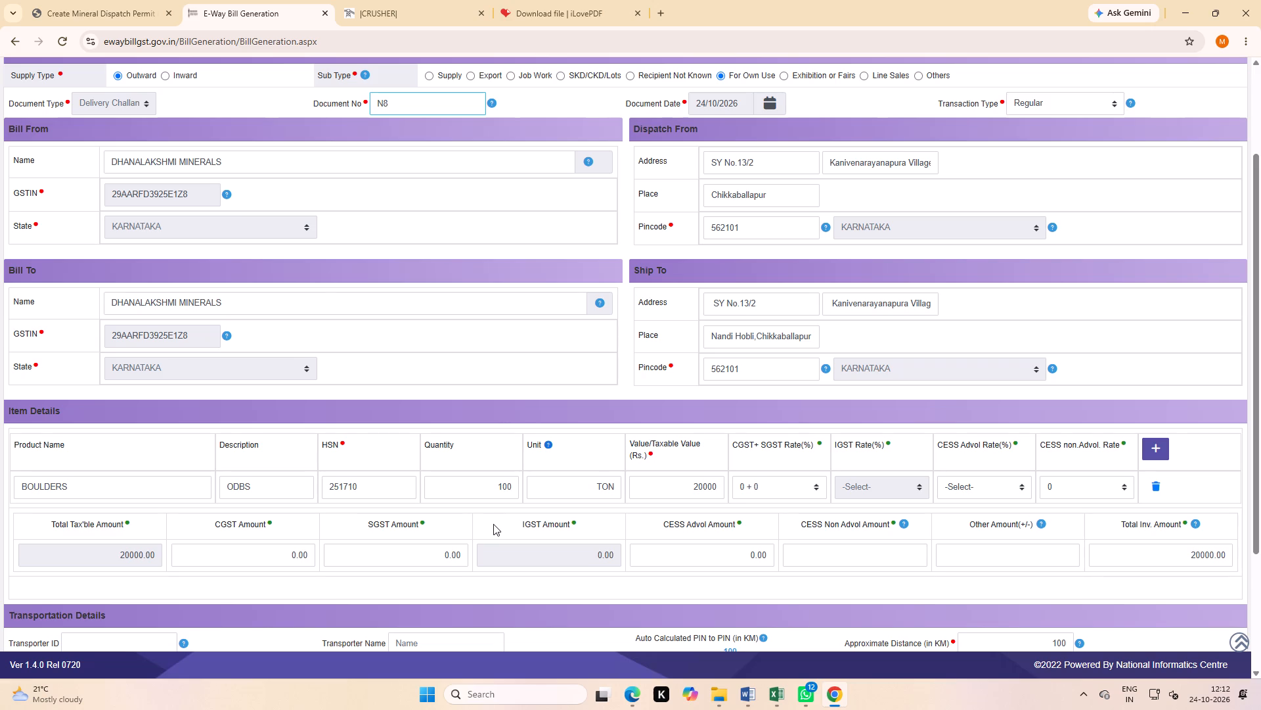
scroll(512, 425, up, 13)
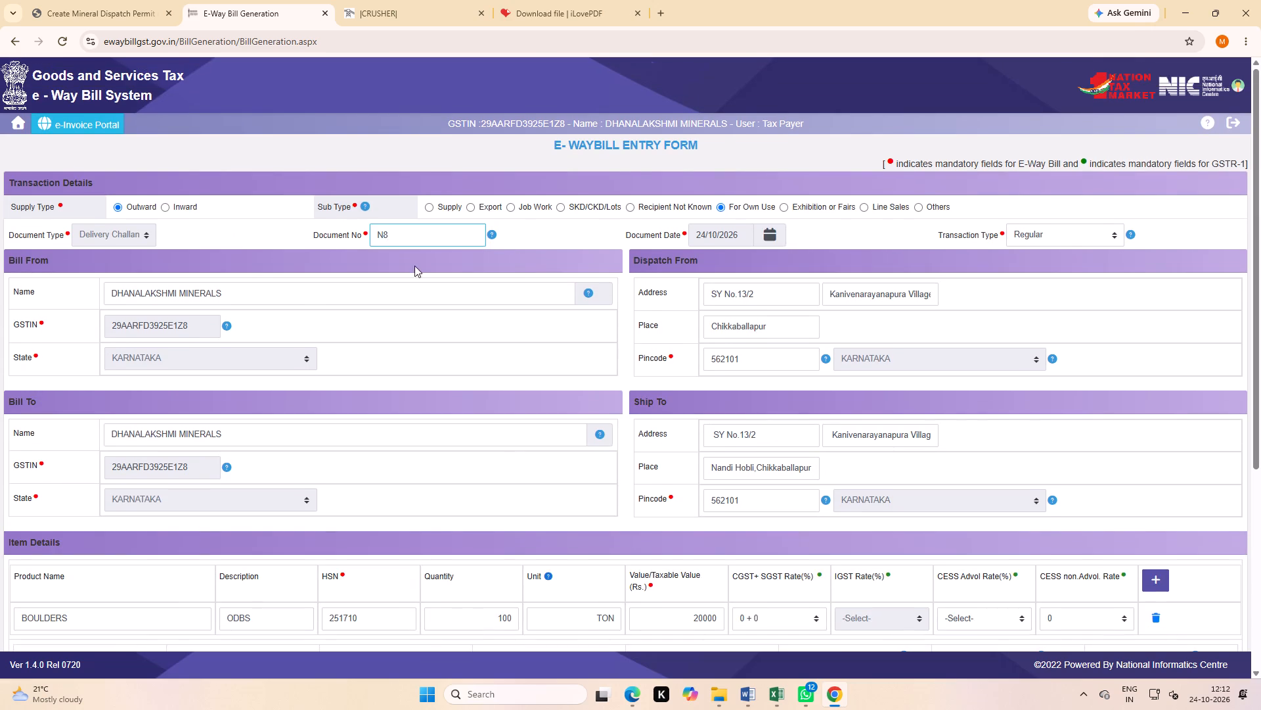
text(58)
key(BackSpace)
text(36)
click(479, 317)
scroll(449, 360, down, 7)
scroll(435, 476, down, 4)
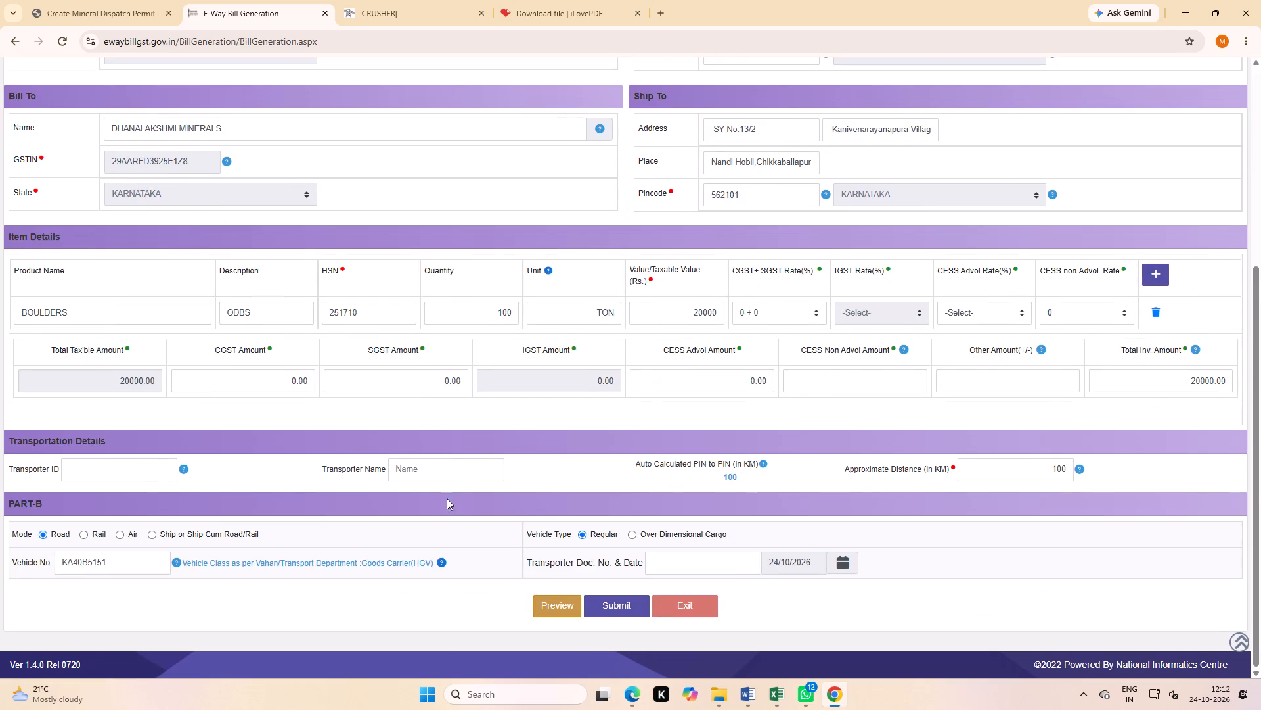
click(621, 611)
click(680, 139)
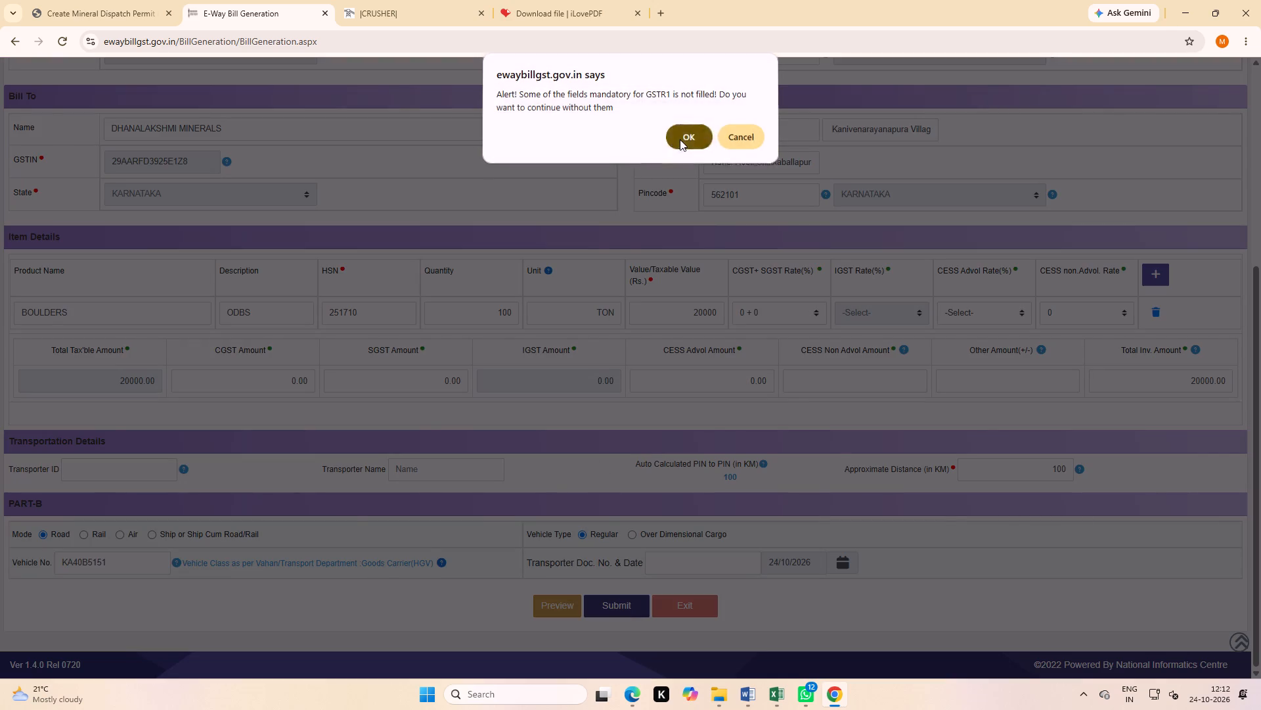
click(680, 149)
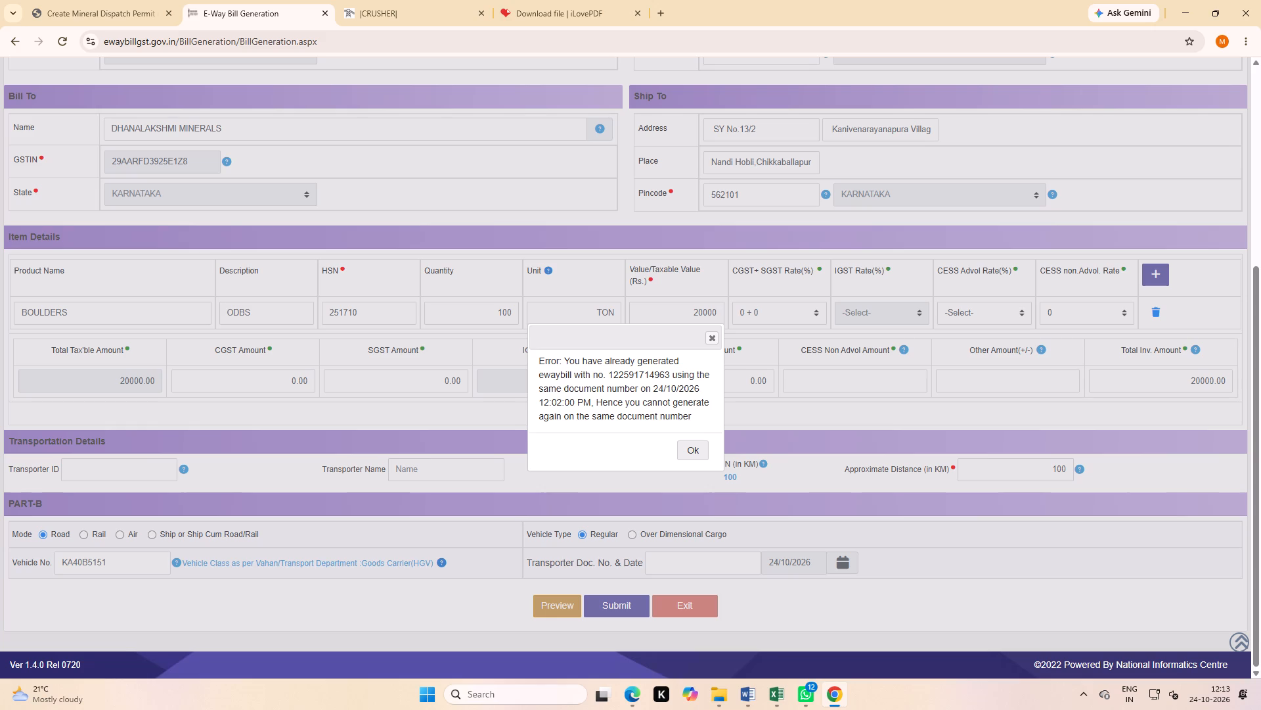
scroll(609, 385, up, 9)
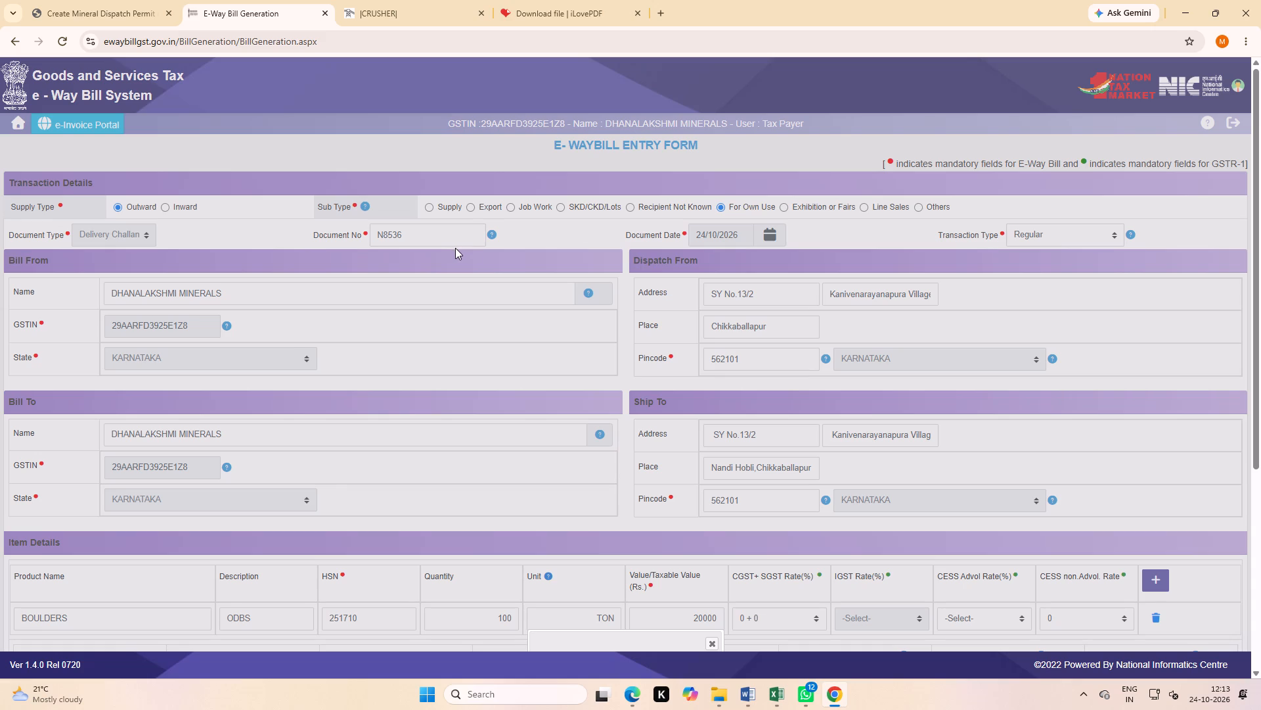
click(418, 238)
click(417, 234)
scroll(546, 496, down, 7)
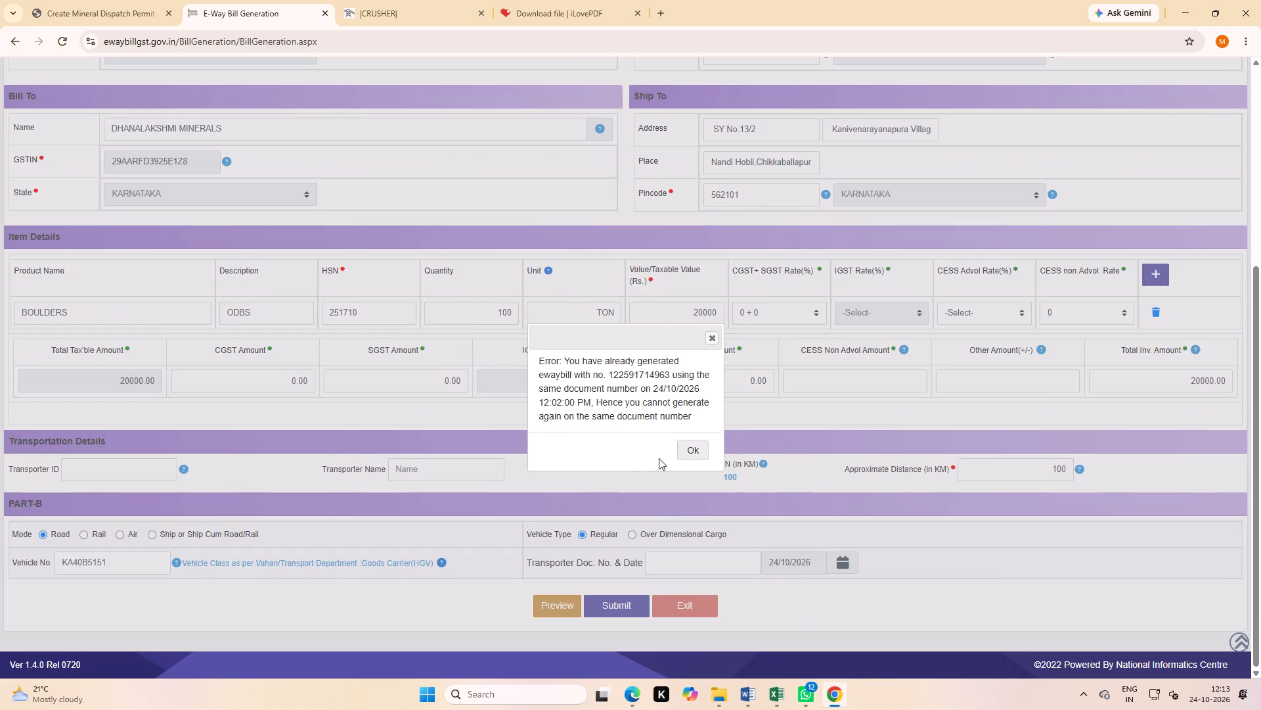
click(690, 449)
Change the document number to N8537 and submit the e-way bill, accepting the confirmations.
scroll(359, 318, up, 5)
click(418, 231)
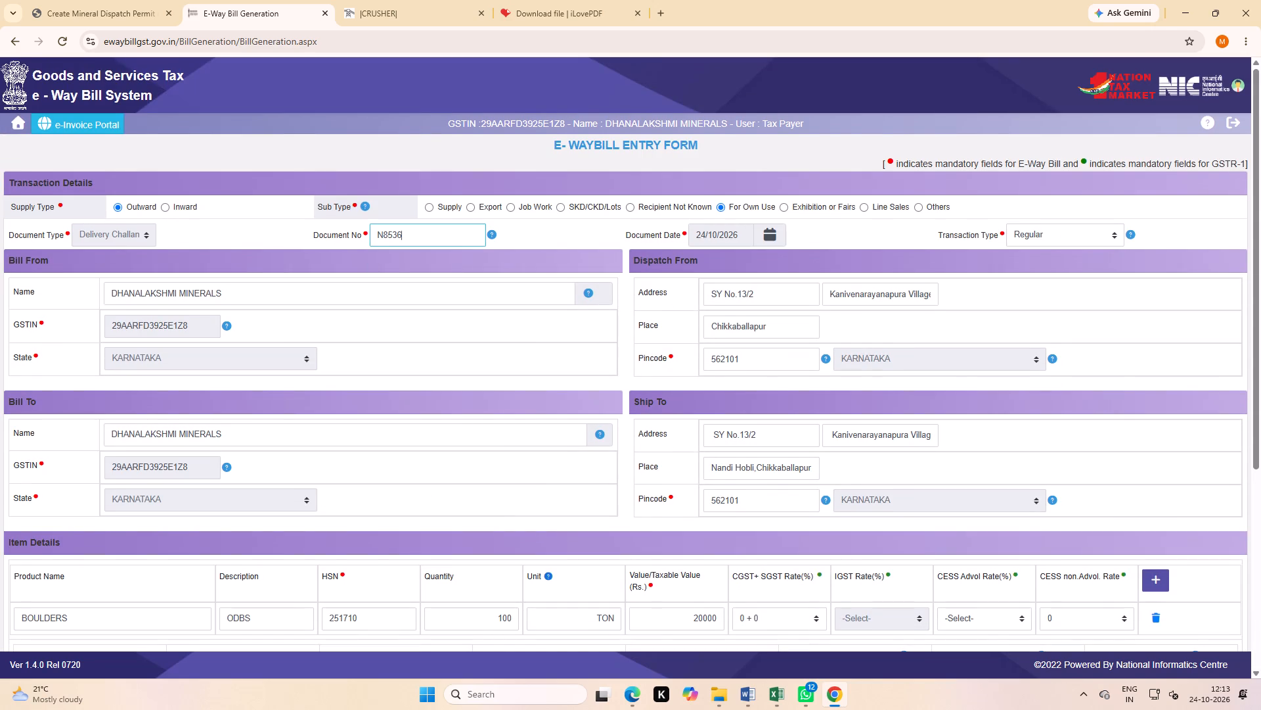
key(BackSpace)
key(7)
scroll(456, 362, down, 4)
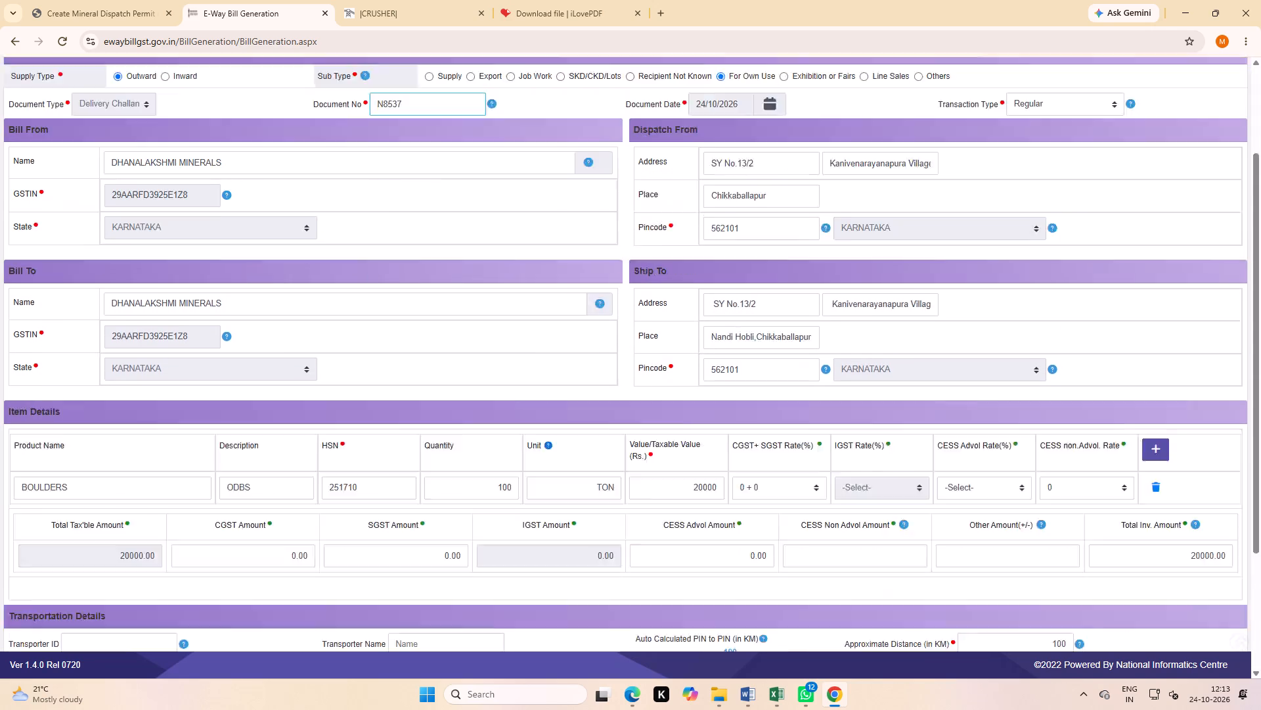
scroll(500, 417, down, 7)
click(595, 607)
click(688, 143)
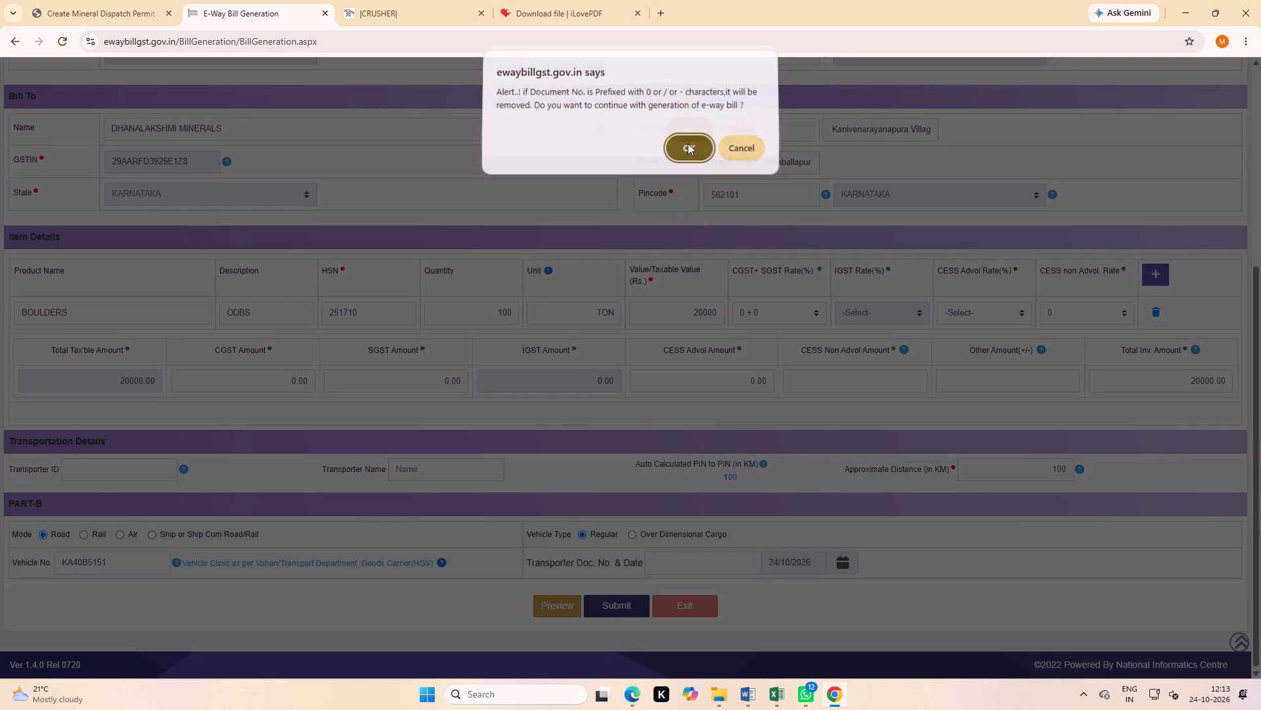
click(684, 149)
Print the detailed version of the generated e-way bill in portrait layout and exit the bill.
scroll(556, 454, down, 11)
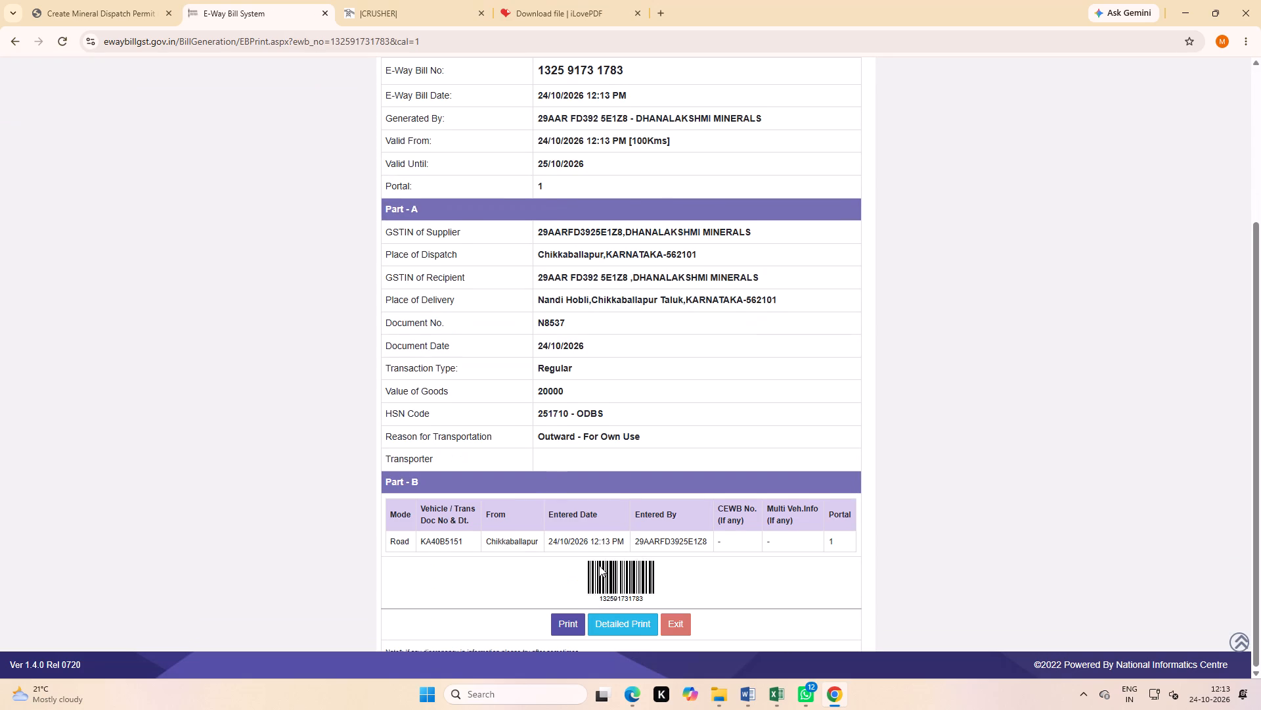
click(608, 622)
scroll(627, 485, down, 10)
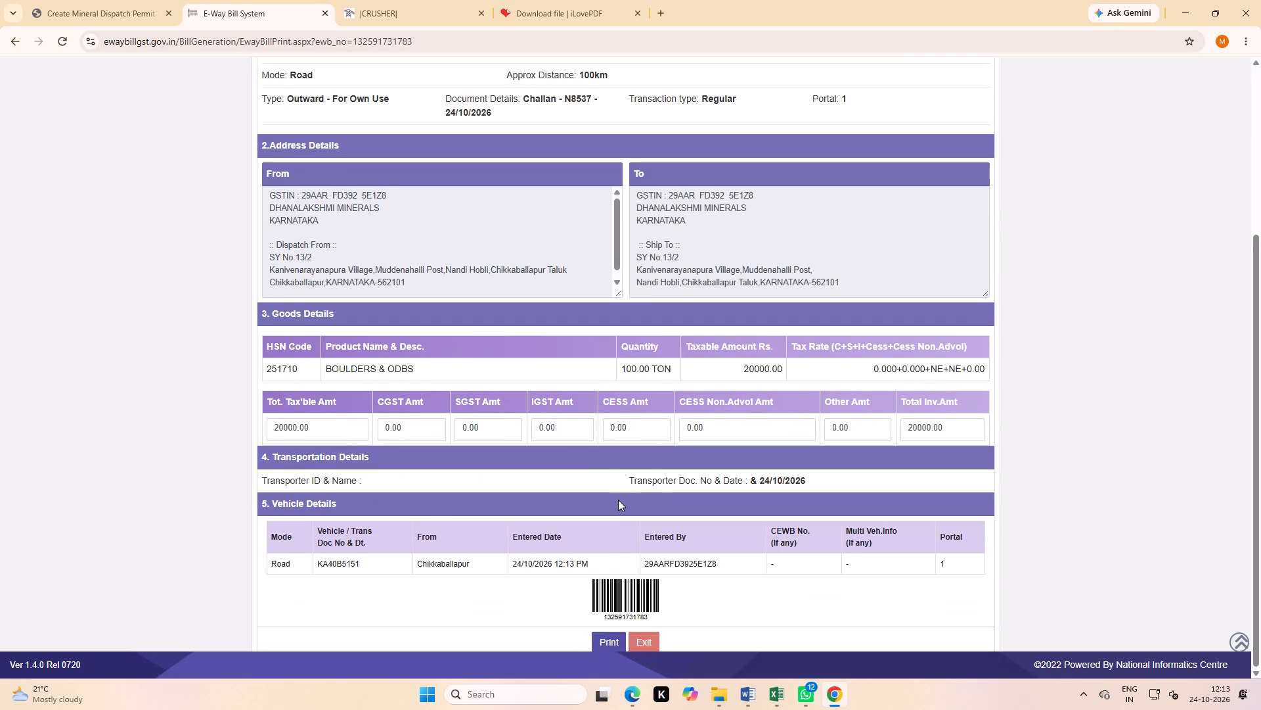
scroll(618, 500, down, 1)
scroll(629, 562, down, 7)
click(610, 639)
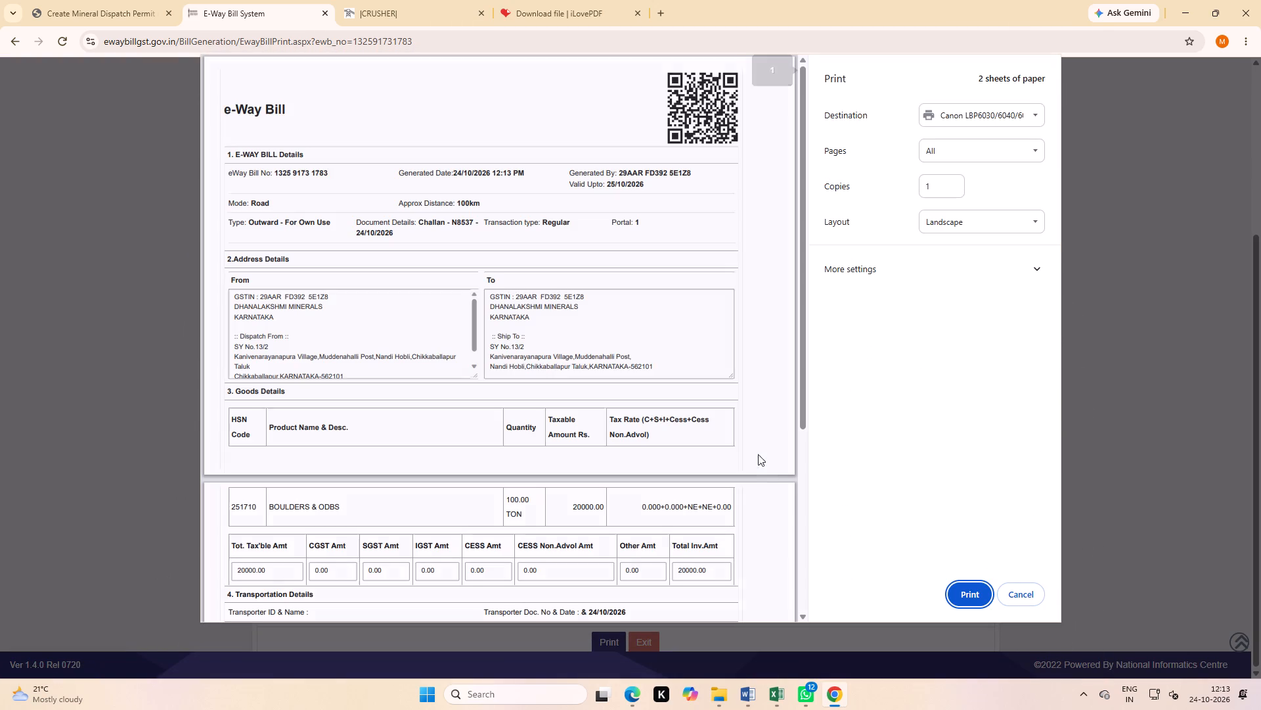
click(954, 217)
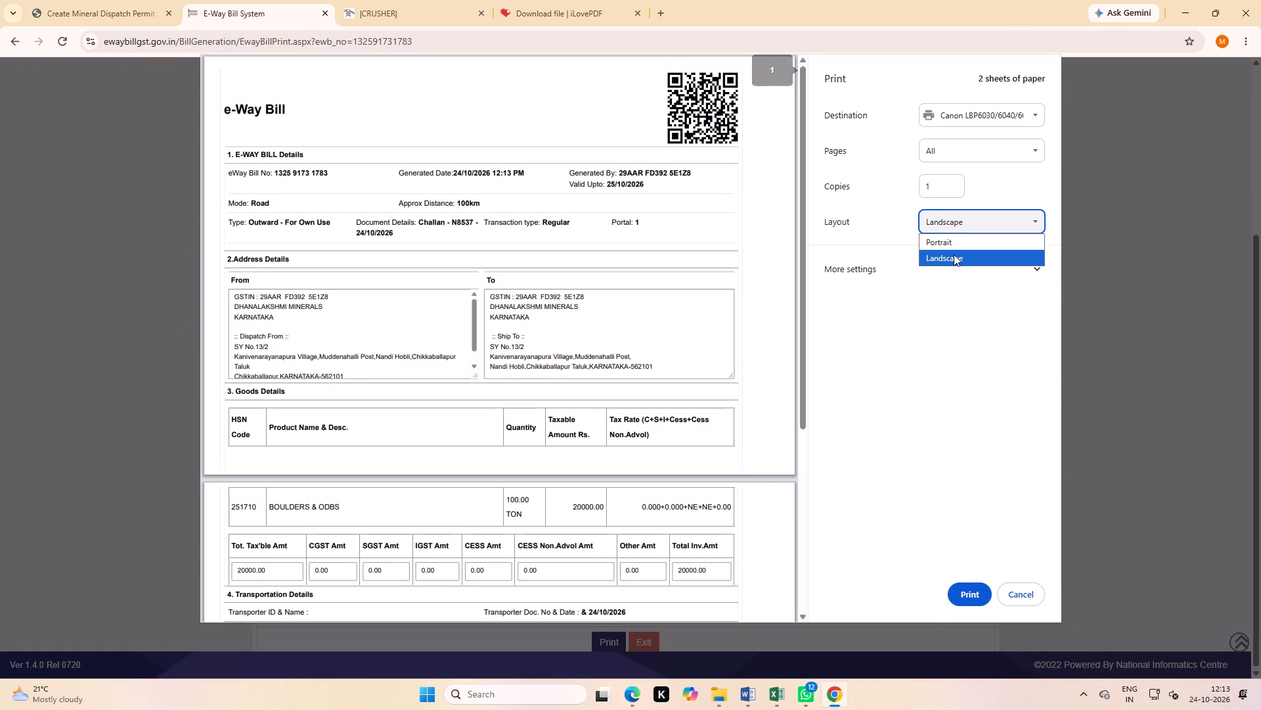
click(954, 245)
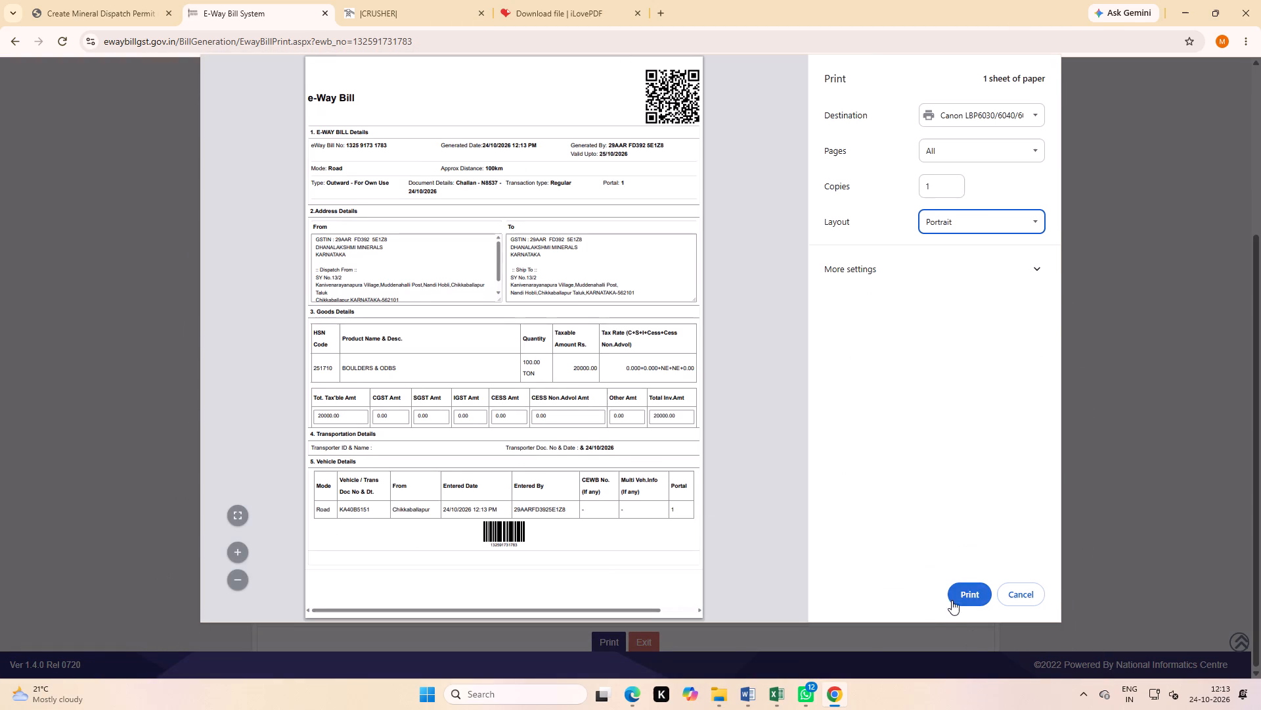
click(963, 594)
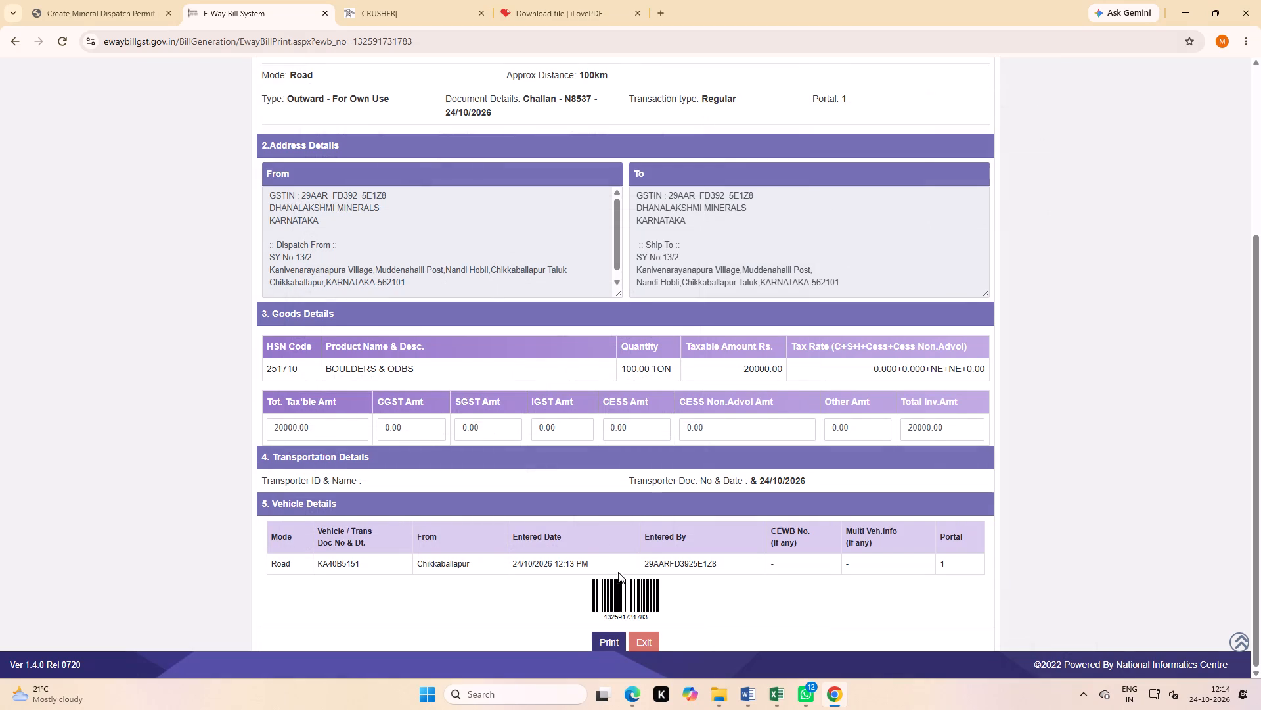
click(652, 643)
Start a new outward e-way bill with sub type For Own Use and document number N8546.
scroll(472, 418, up, 3)
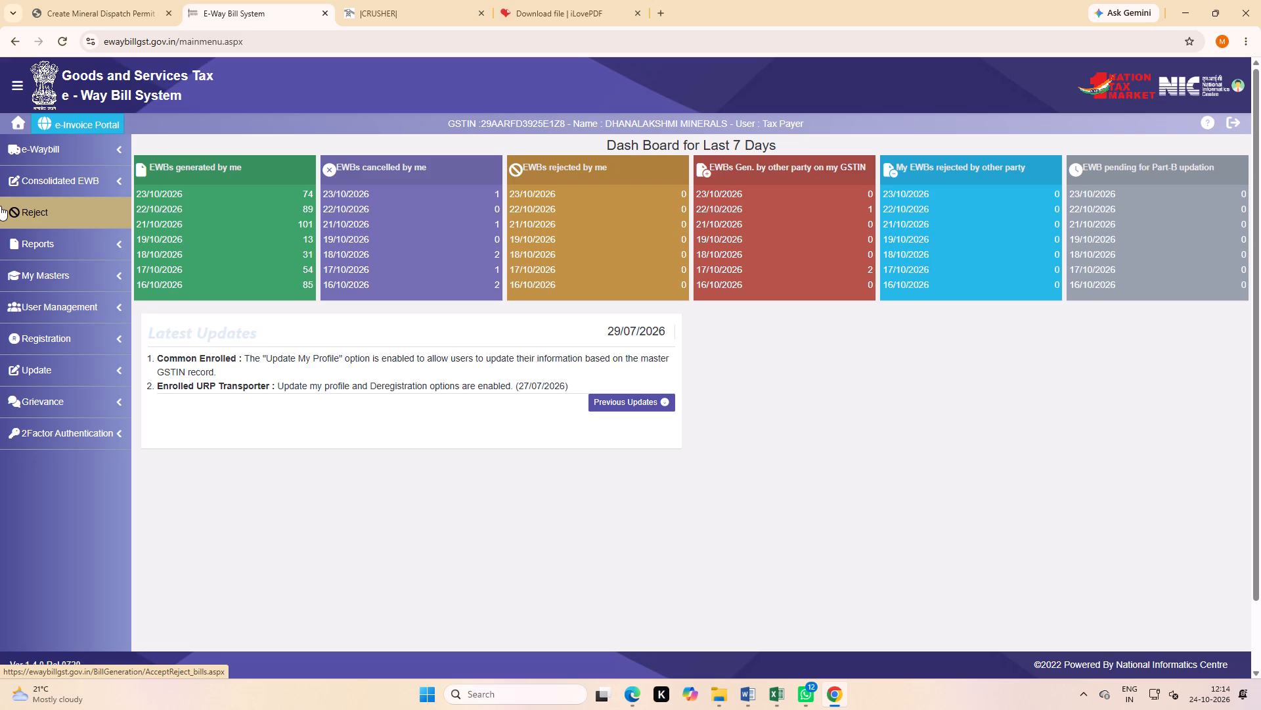
scroll(349, 162, up, 2)
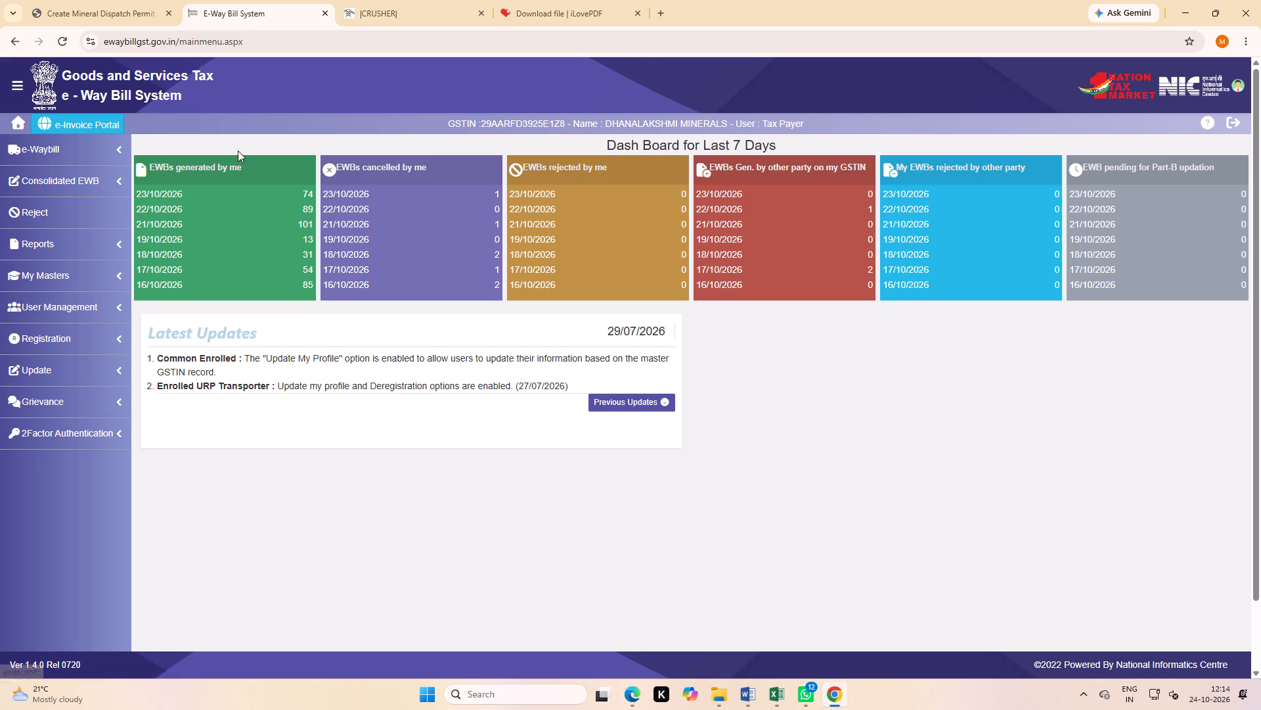
click(83, 158)
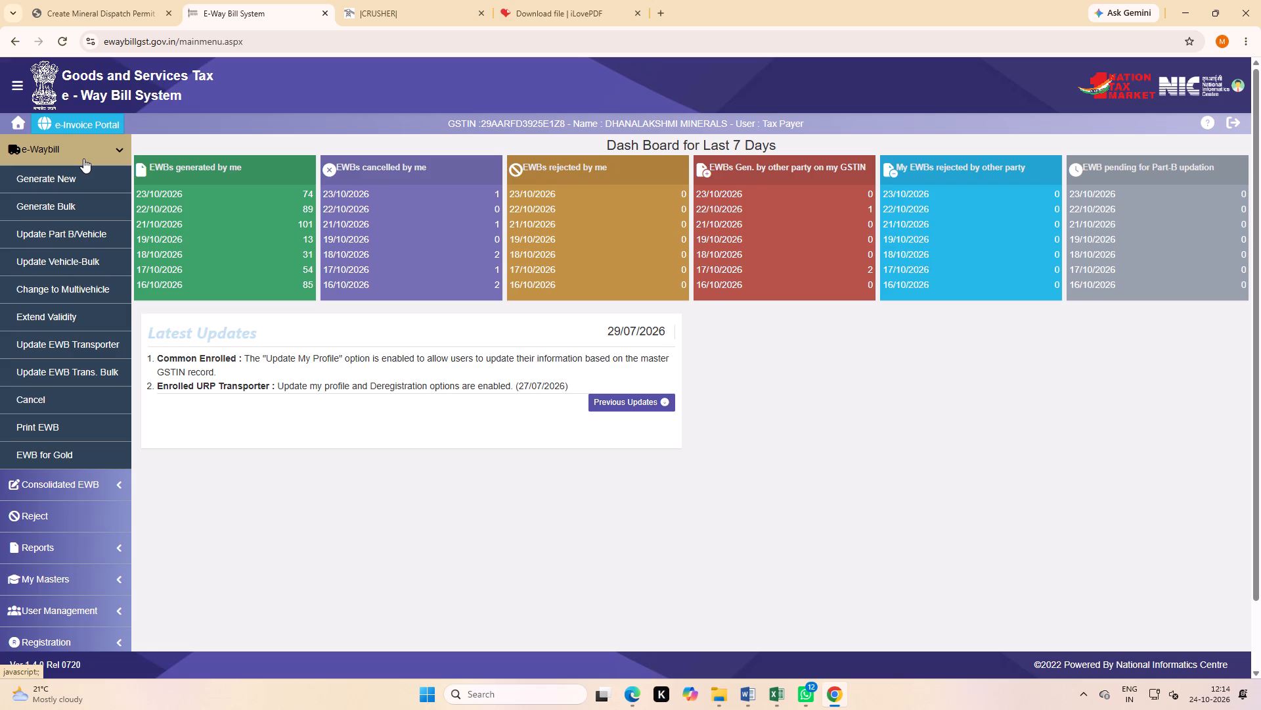
scroll(93, 158, up, 1)
click(47, 177)
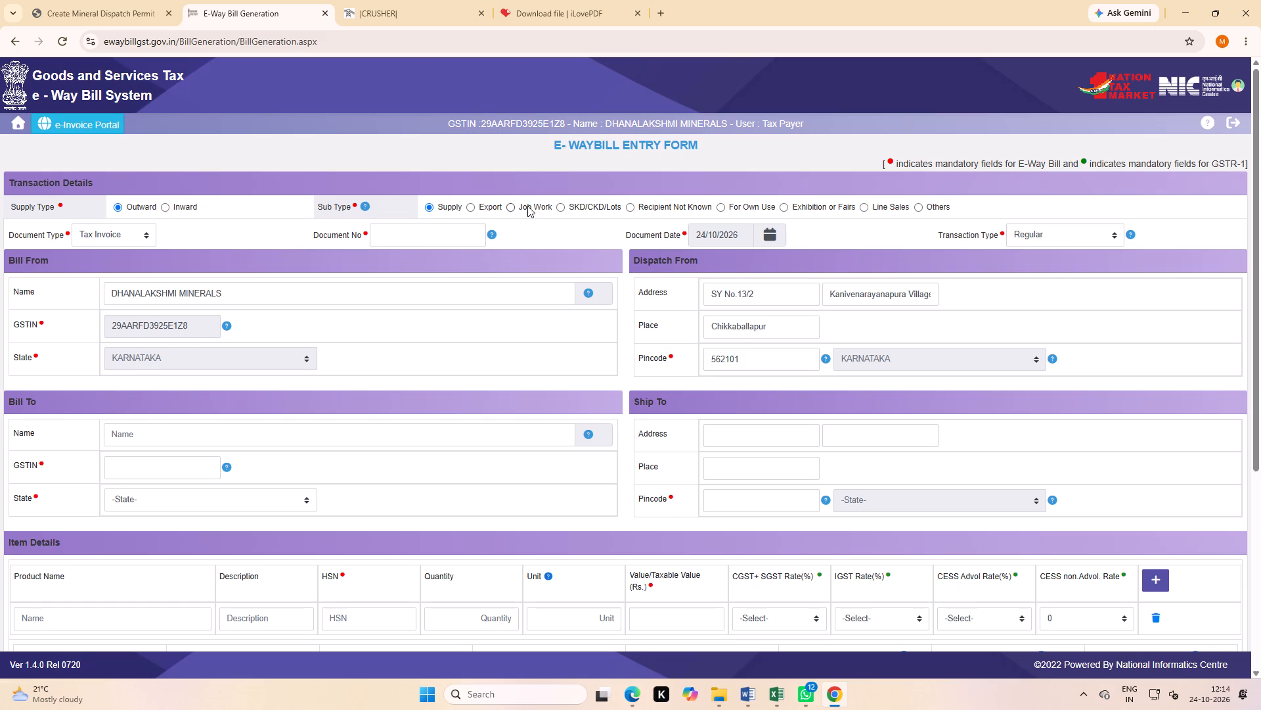
click(753, 204)
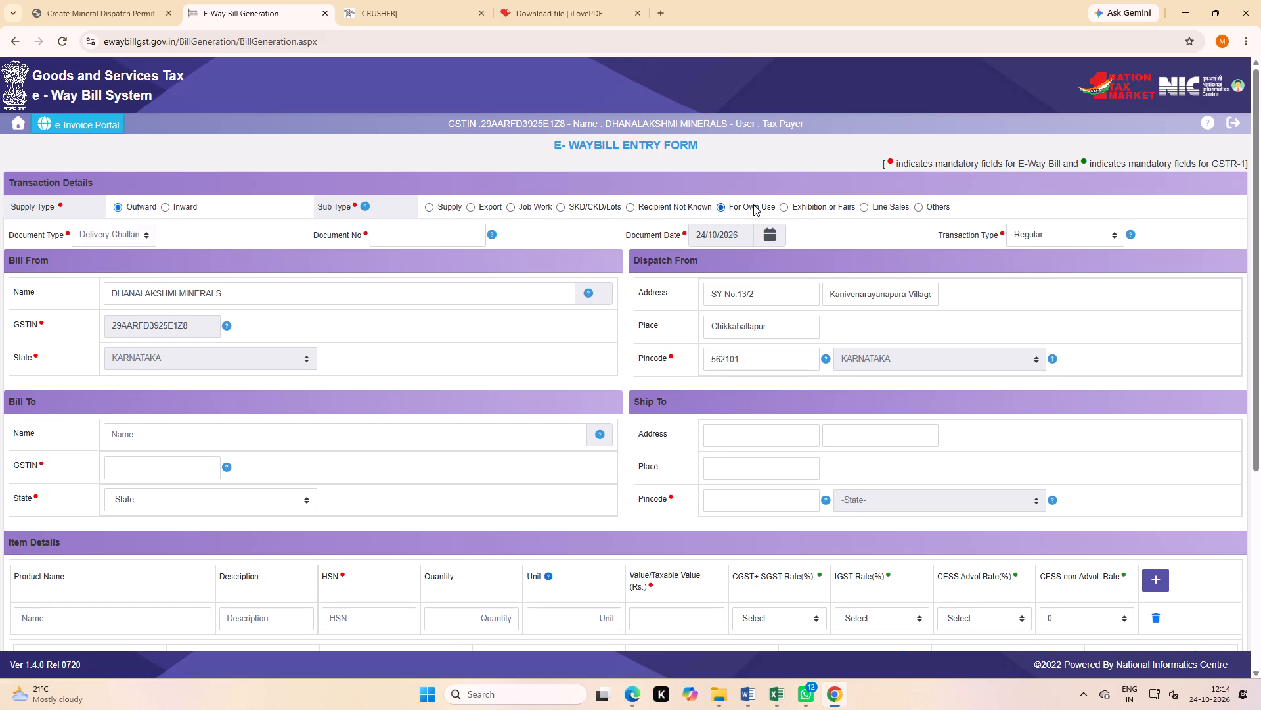
click(439, 235)
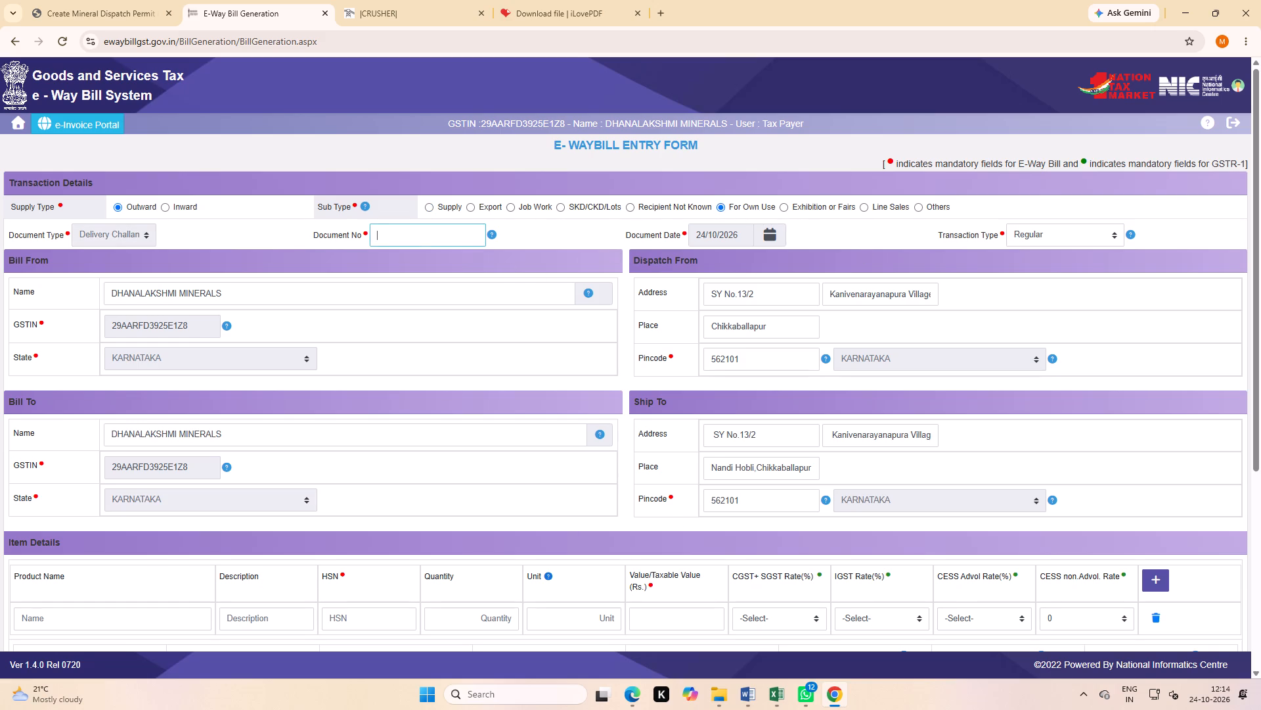
key(n)
text(85)
text(46)
Enter the item's product name BOULDERS, description ODBS and HSN code 251710 in the e-way bill.
scroll(424, 458, down, 4)
scroll(329, 395, up, 2)
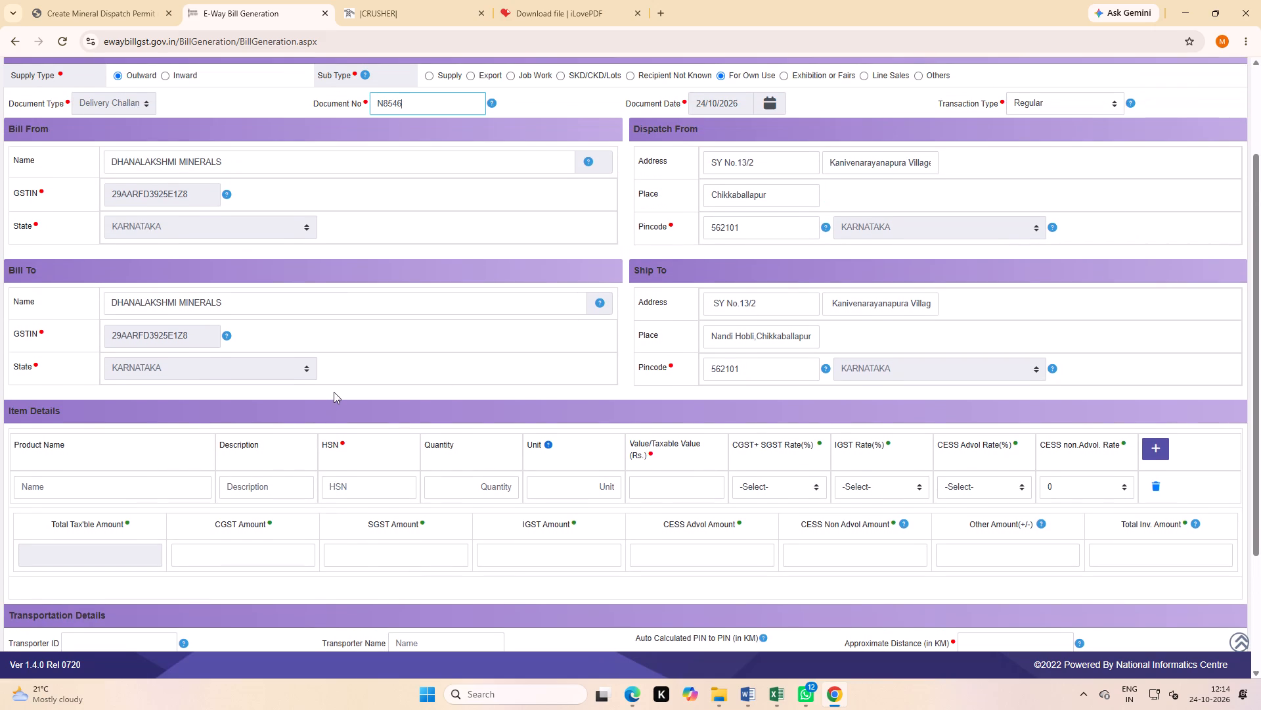
click(158, 488)
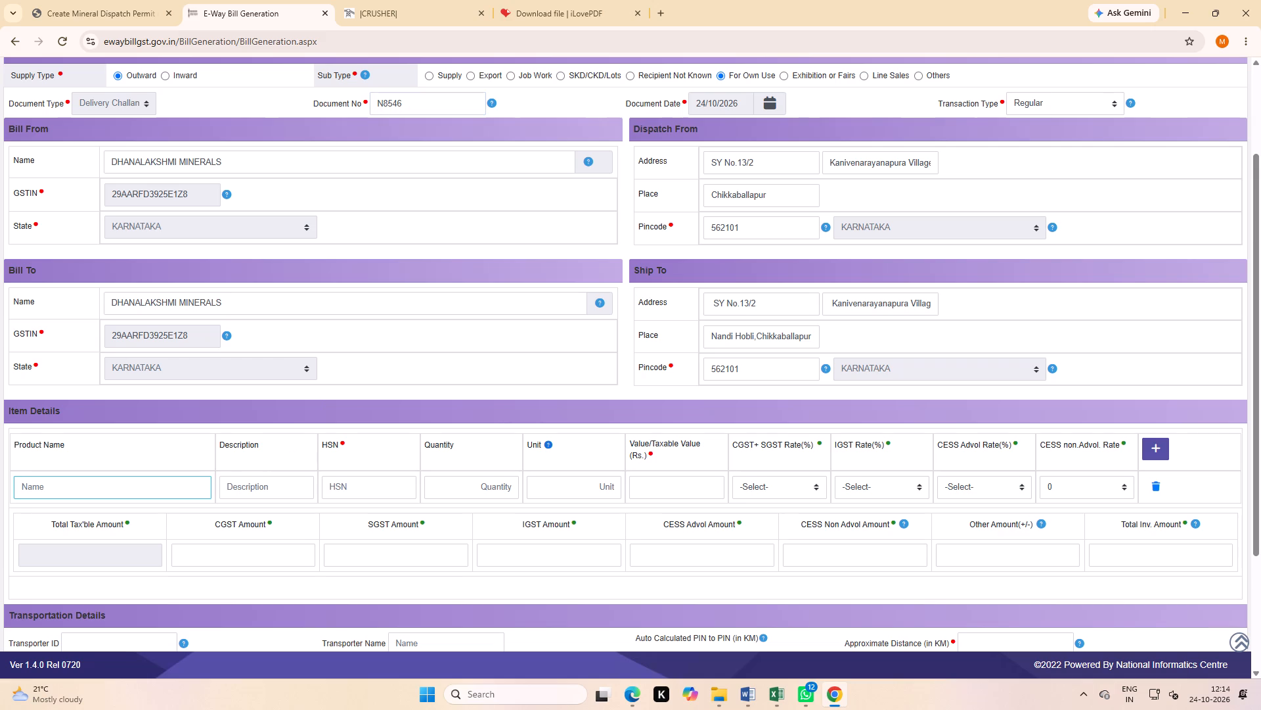
text(BOULDERS)
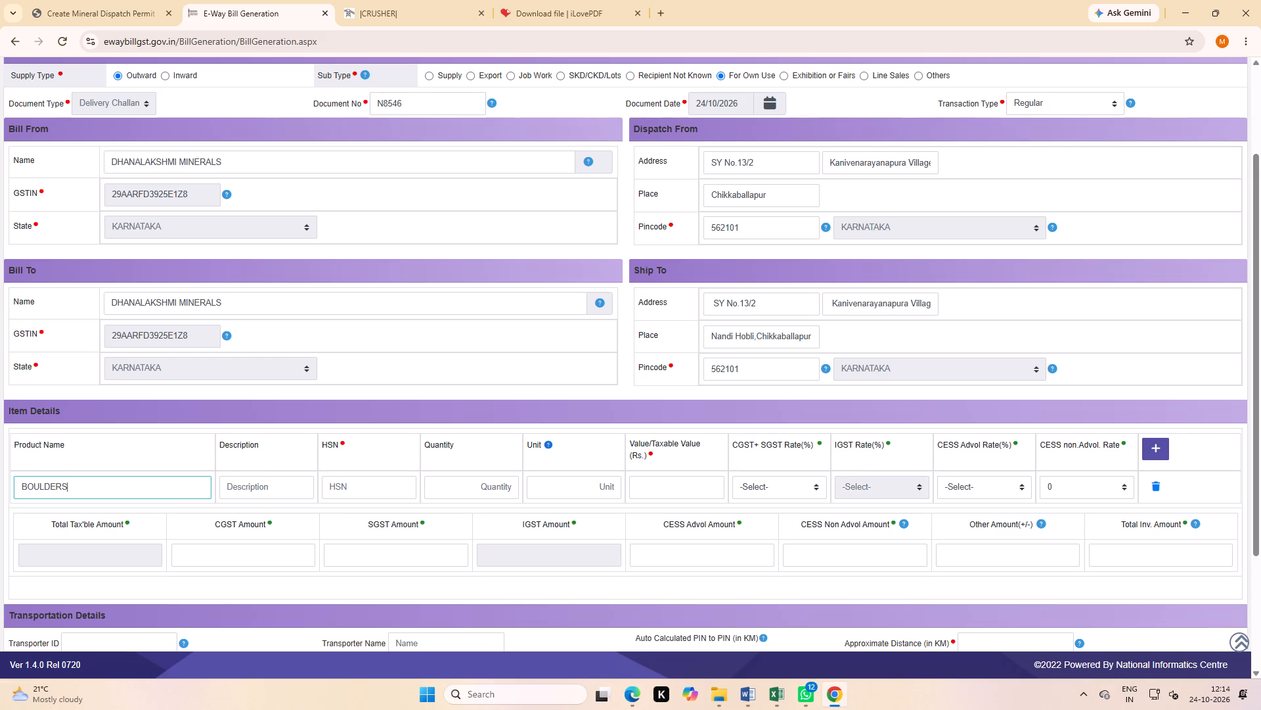
click(288, 491)
text(ODBS)
click(377, 486)
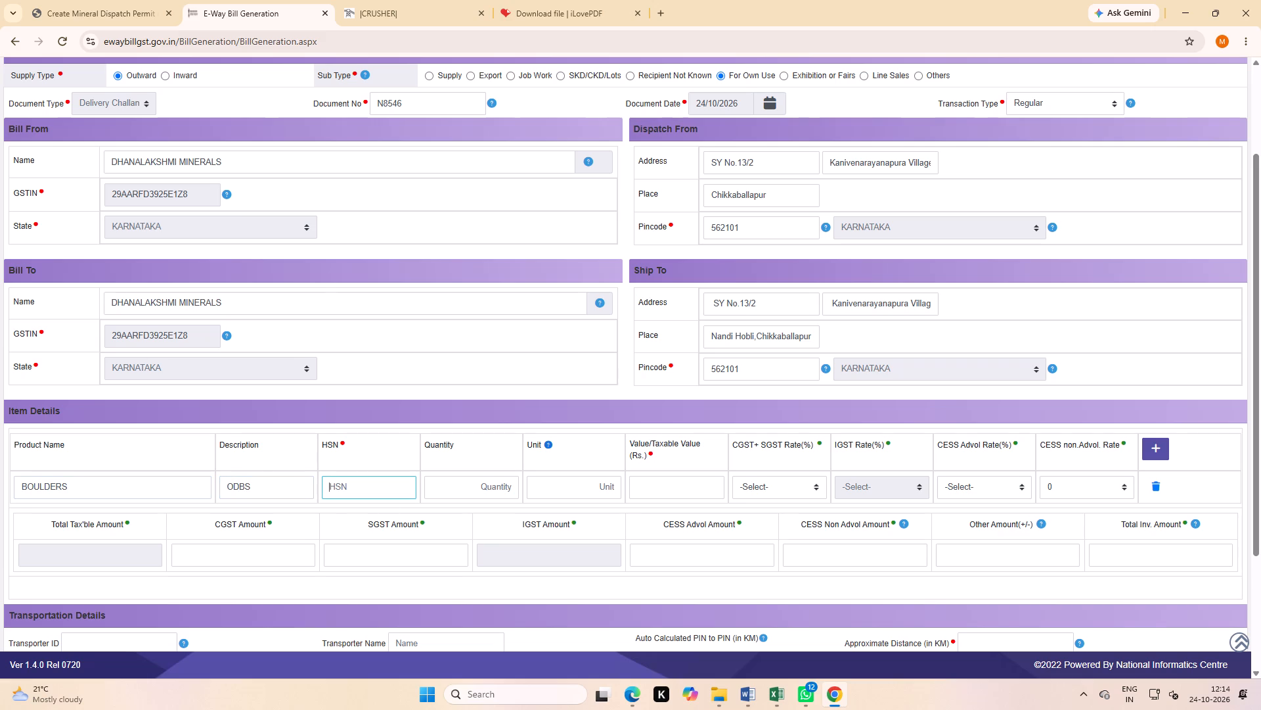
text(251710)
Set the boulders item to quantity 100, unit TON, taxable value 20000 and CGST+SGST rate 0 + 0.
click(452, 481)
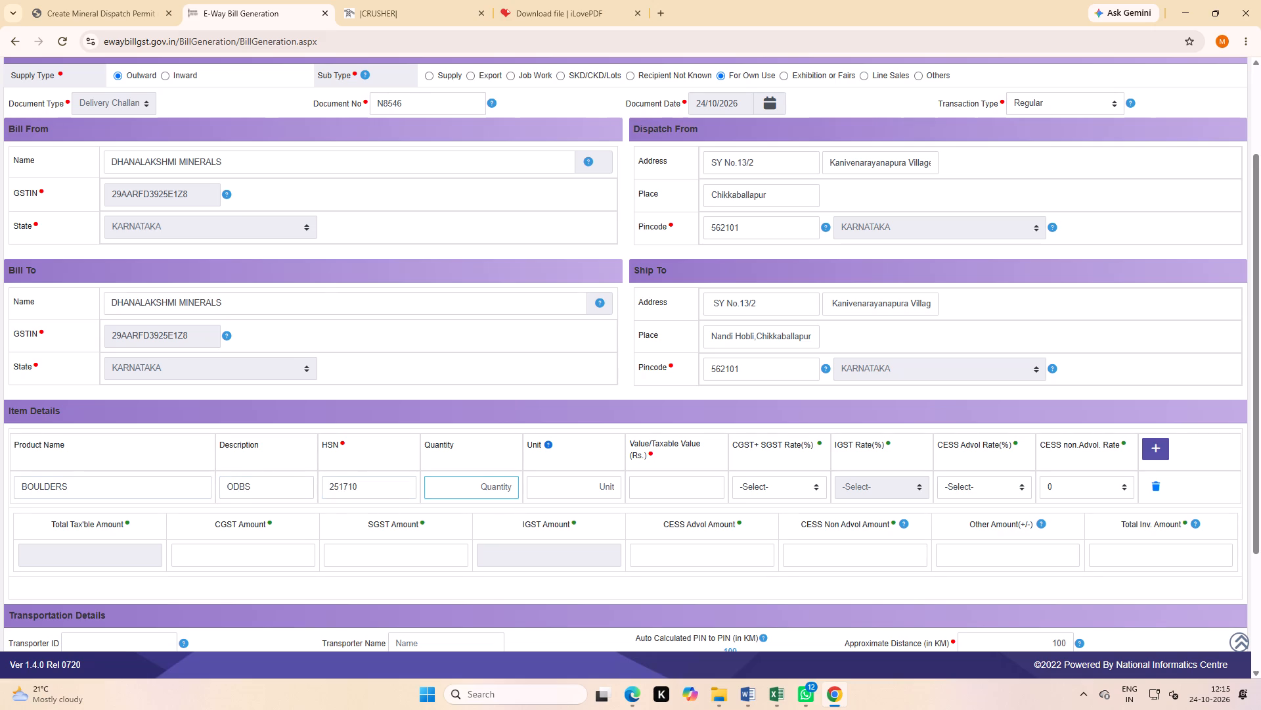
text(TON)
text(100)
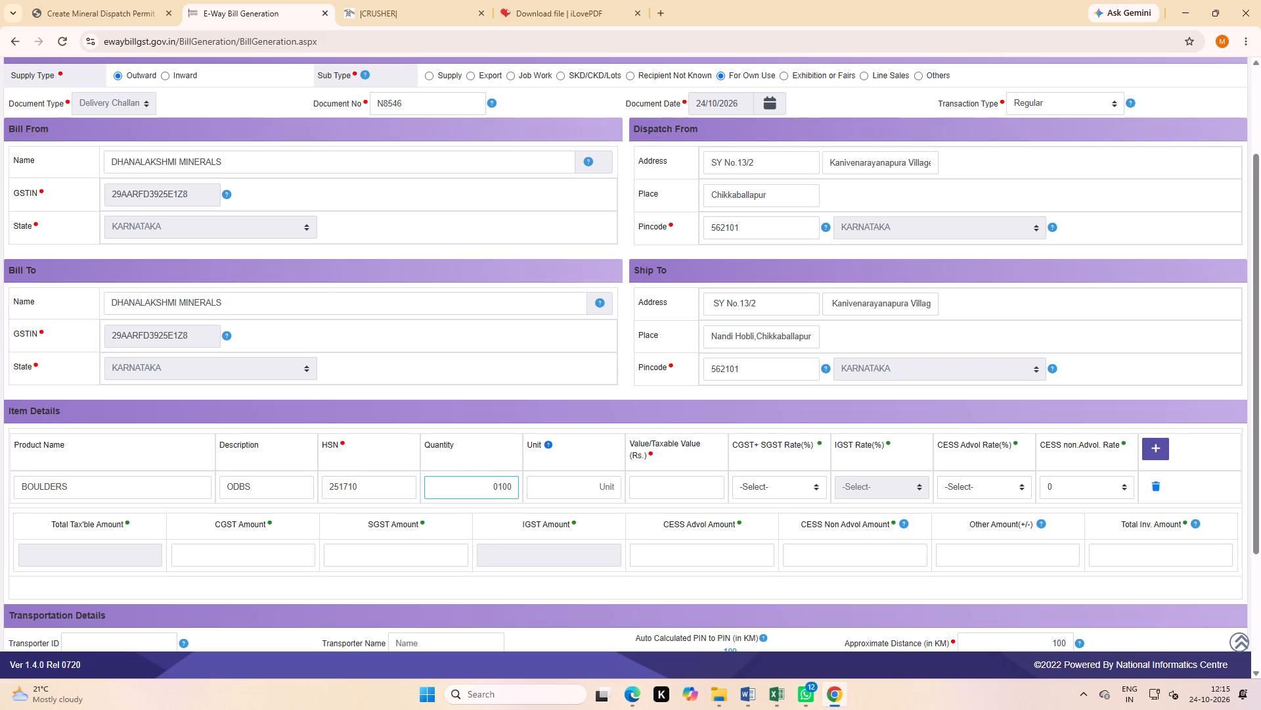
click(502, 486)
key(Left)
key(BackSpace)
click(544, 482)
text(TON)
click(676, 484)
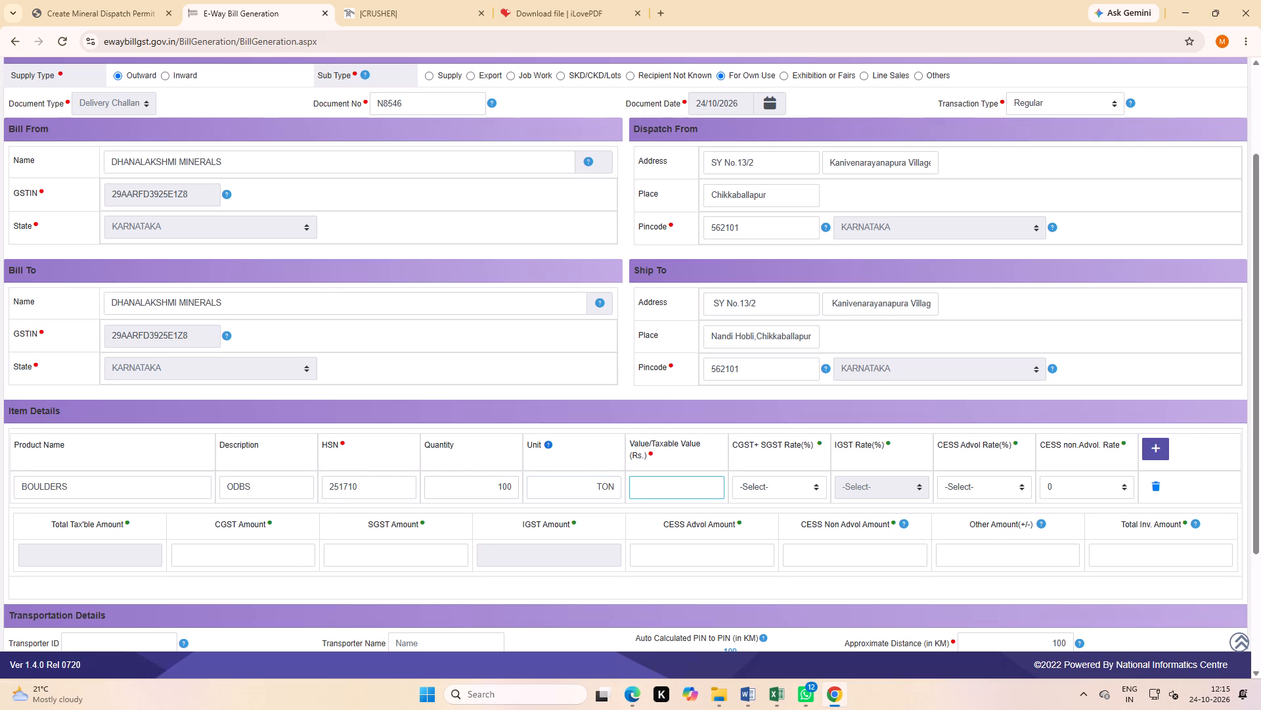
text(20)
text(000)
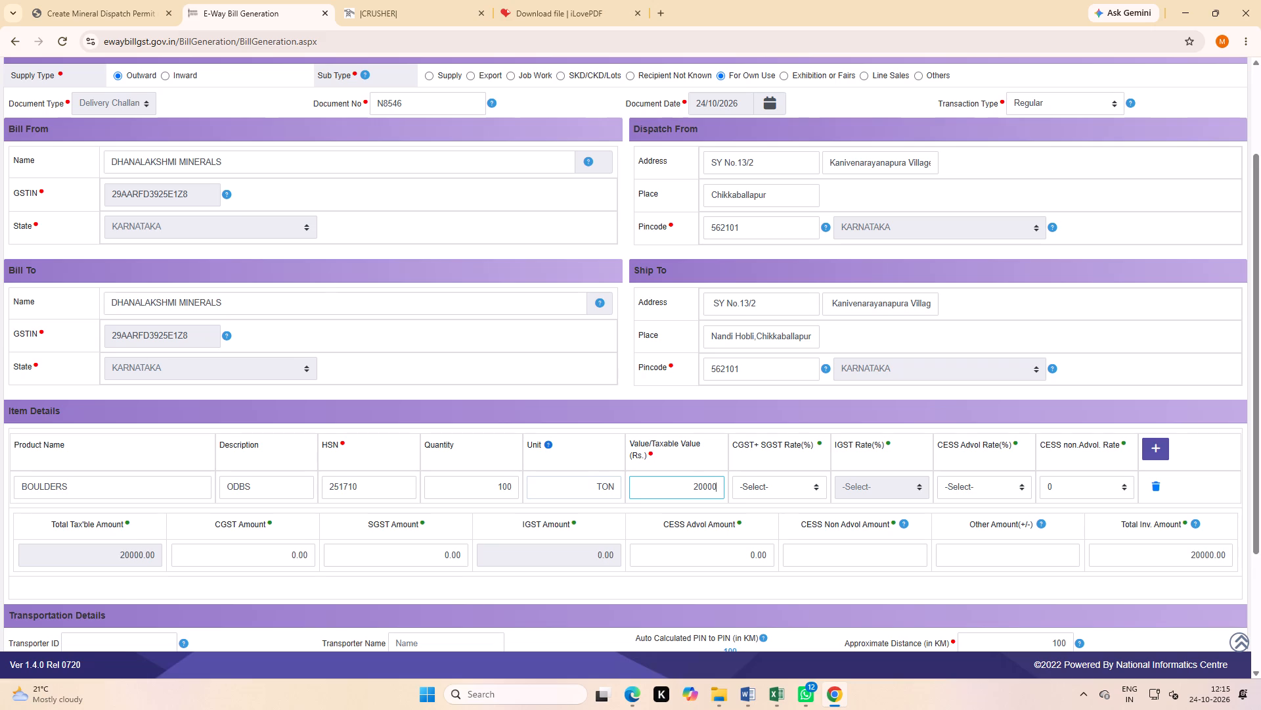
click(795, 485)
click(800, 266)
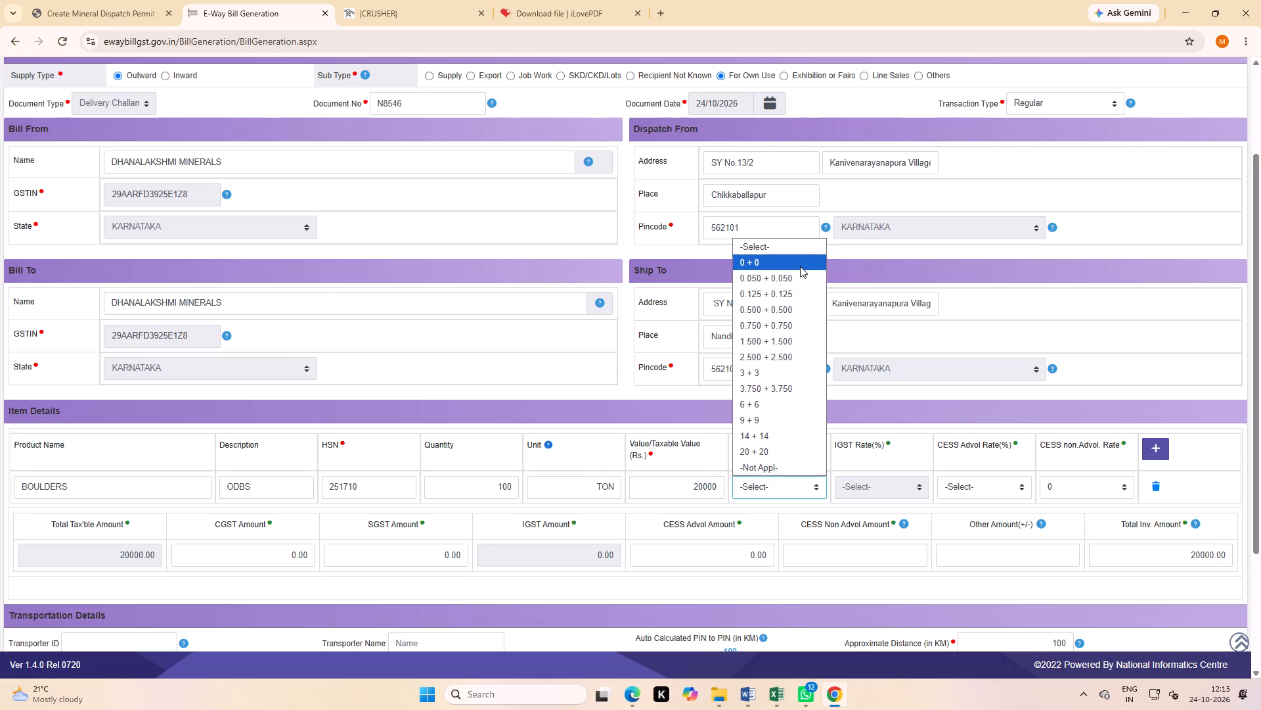
scroll(254, 433, down, 4)
click(131, 550)
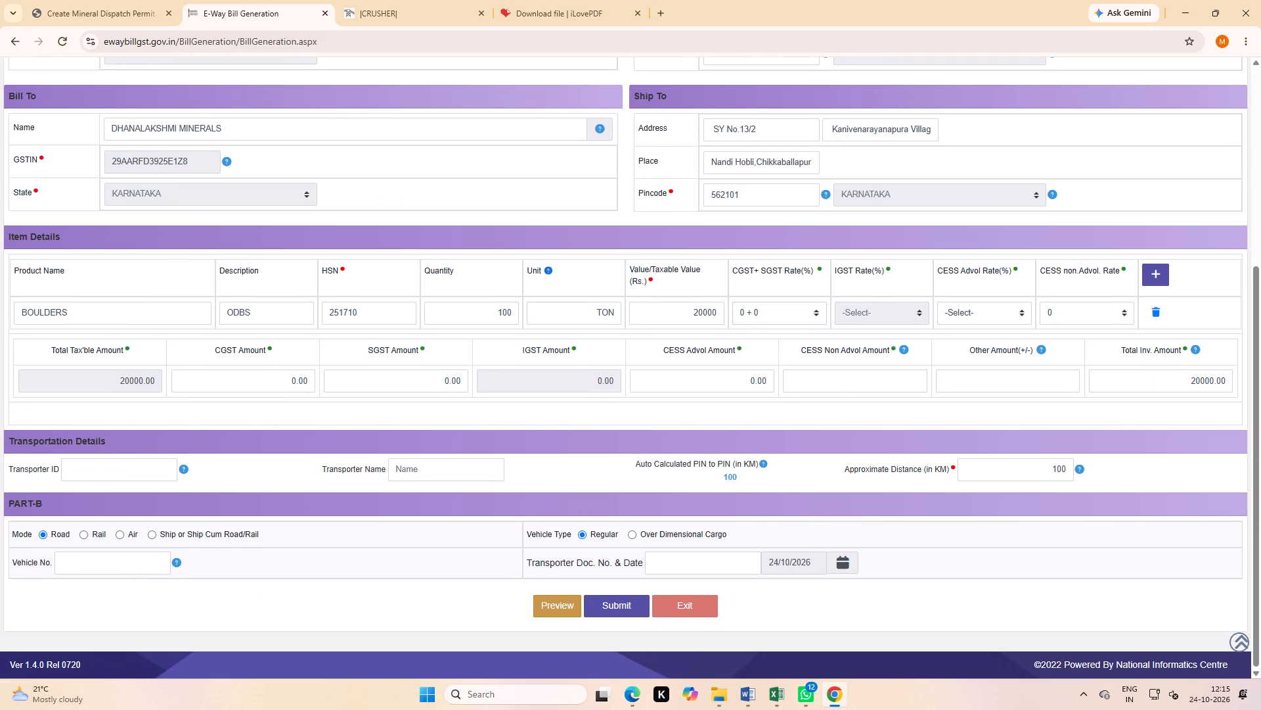
click(123, 563)
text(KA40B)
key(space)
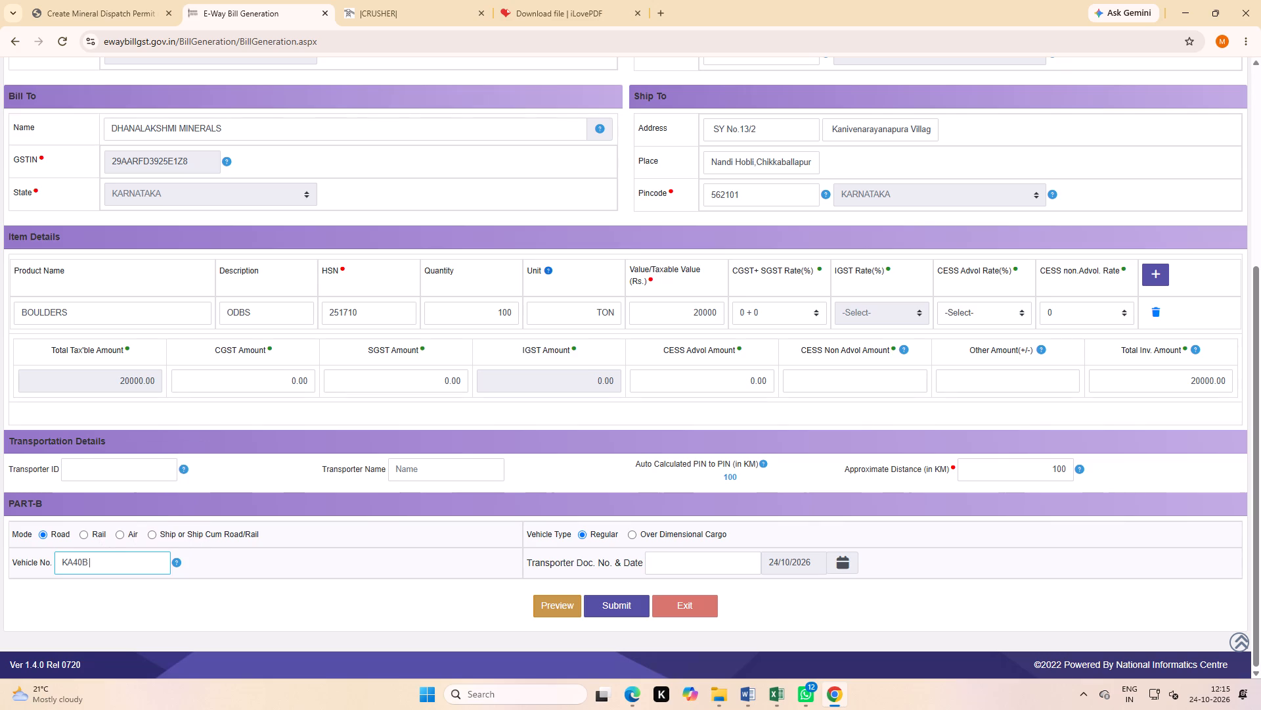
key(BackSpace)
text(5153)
click(225, 618)
scroll(596, 541, down, 2)
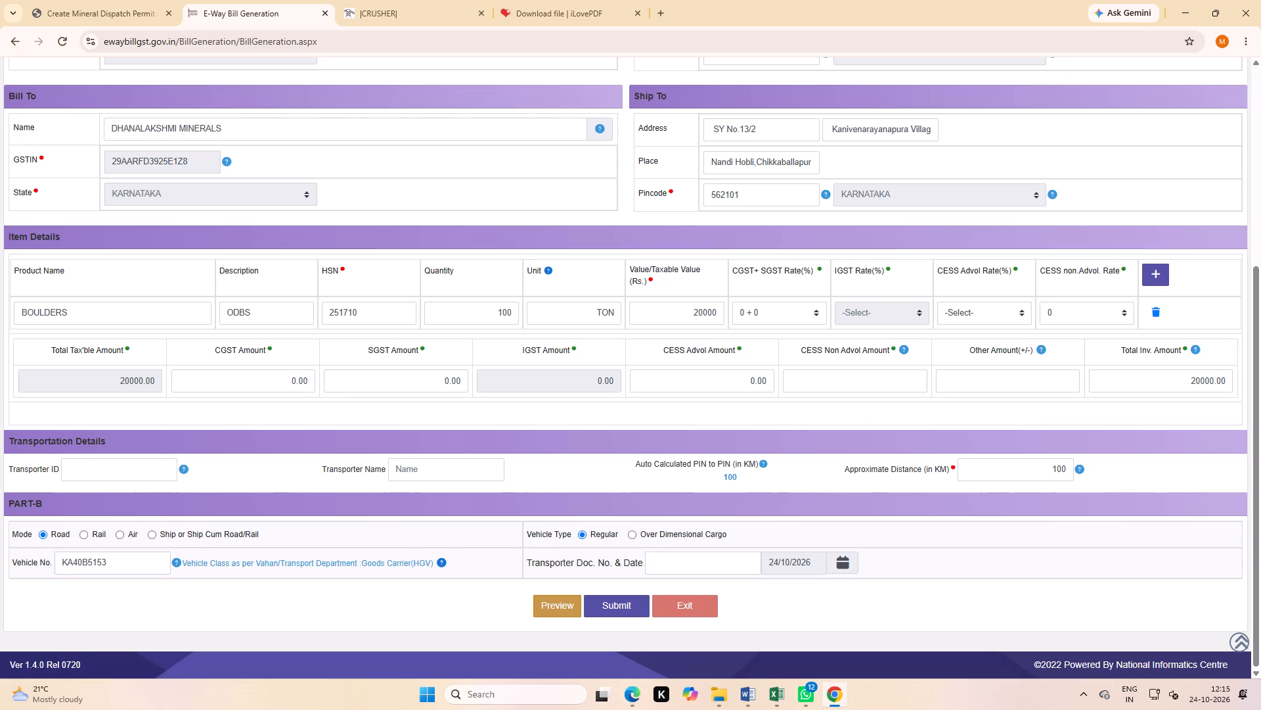
Submit the e-way bill for document N8546, accepting the confirmations.
click(627, 607)
click(683, 145)
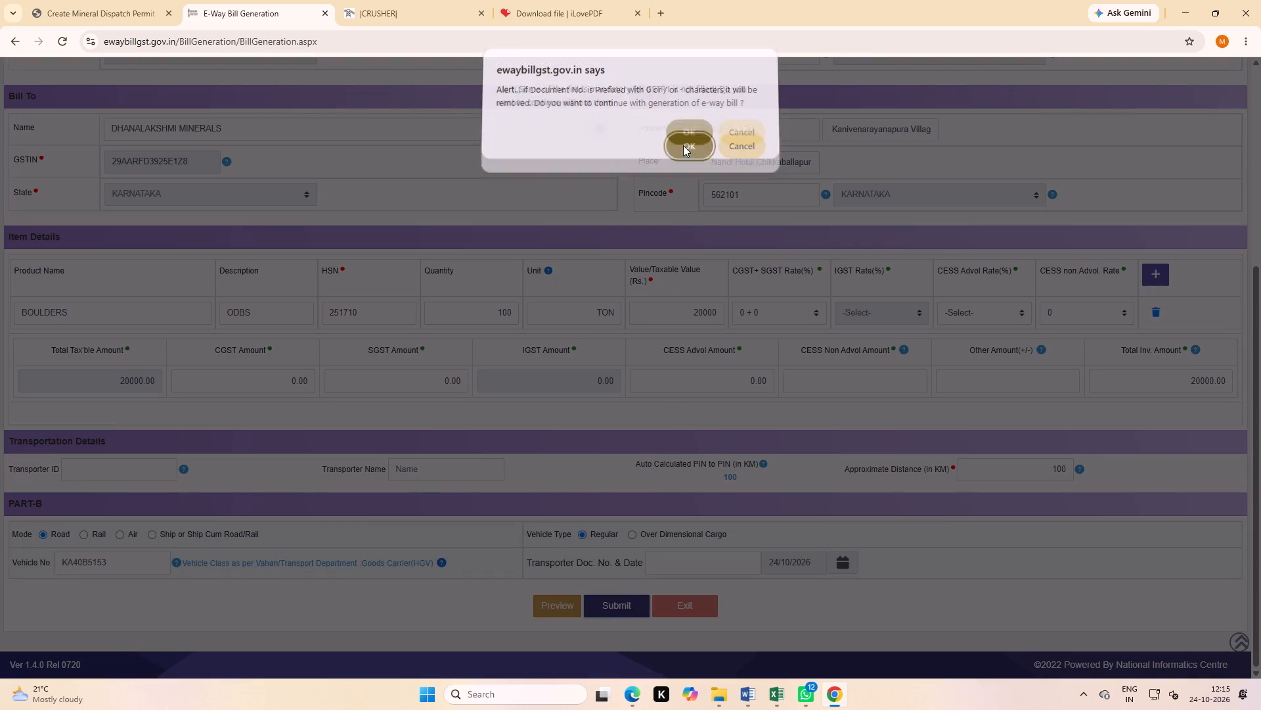
click(681, 151)
Print the detailed version of the generated e-way bill for document N8546 and exit the bill.
scroll(671, 546, down, 11)
click(617, 628)
scroll(724, 477, down, 2)
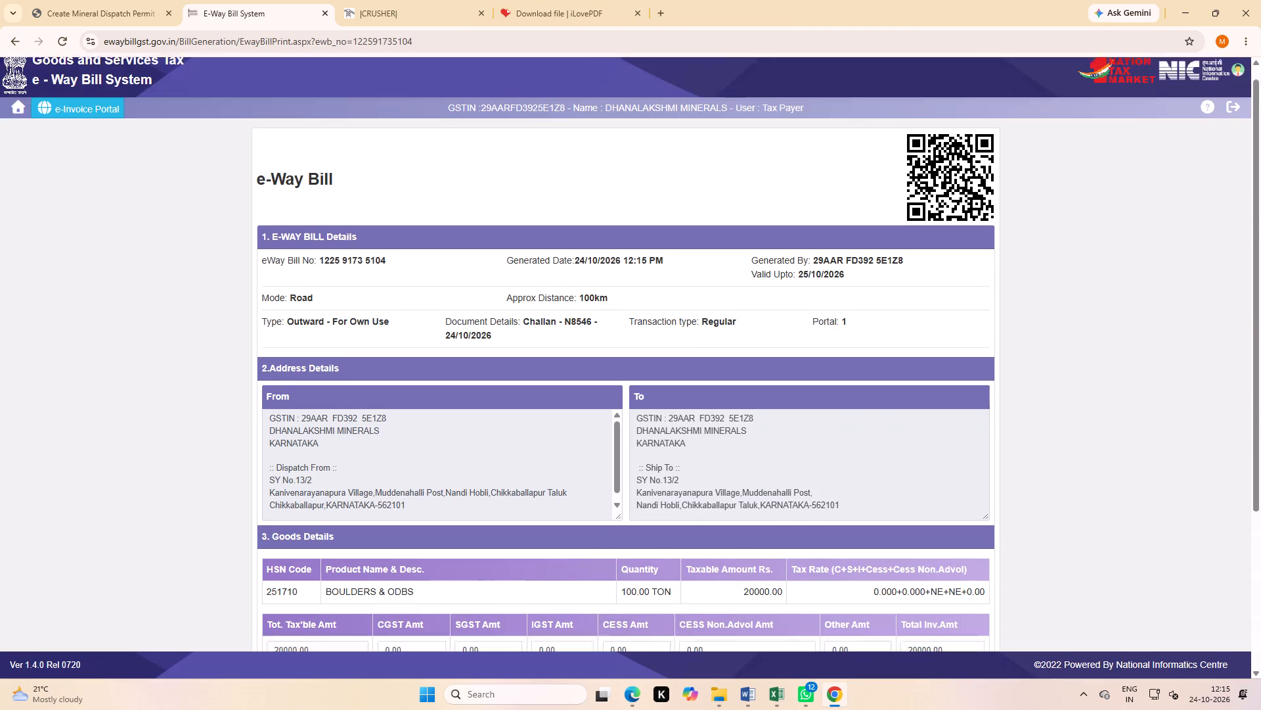
scroll(711, 496, down, 11)
click(604, 636)
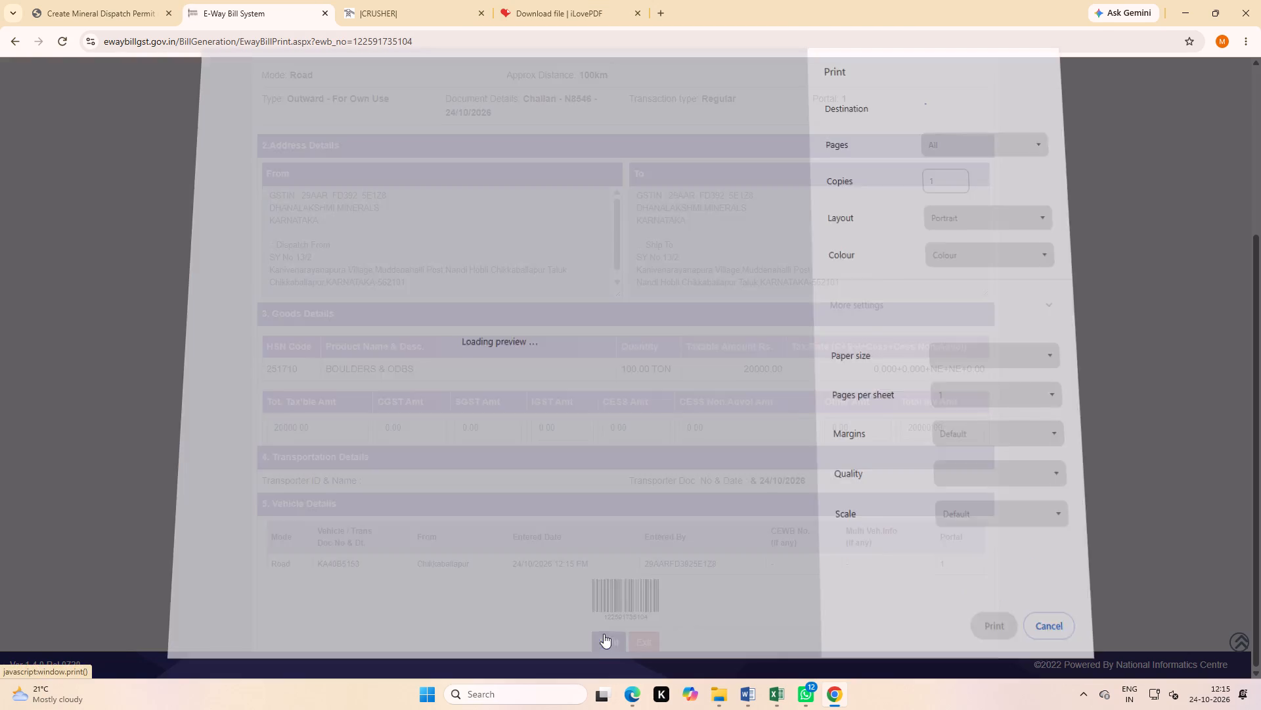
click(959, 590)
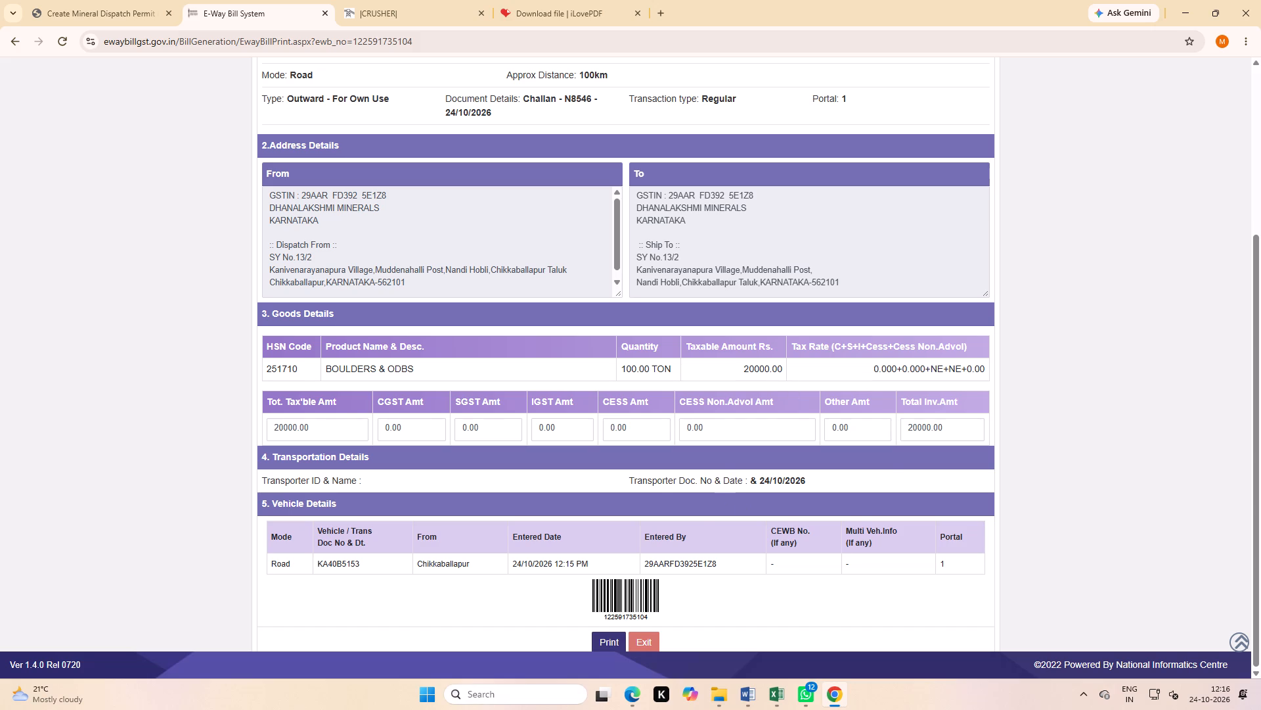
click(636, 640)
Switch to the Create Mineral Dispatch Permit page and enter the driver's mobile number and the driver name DRIVER.
scroll(495, 343, up, 6)
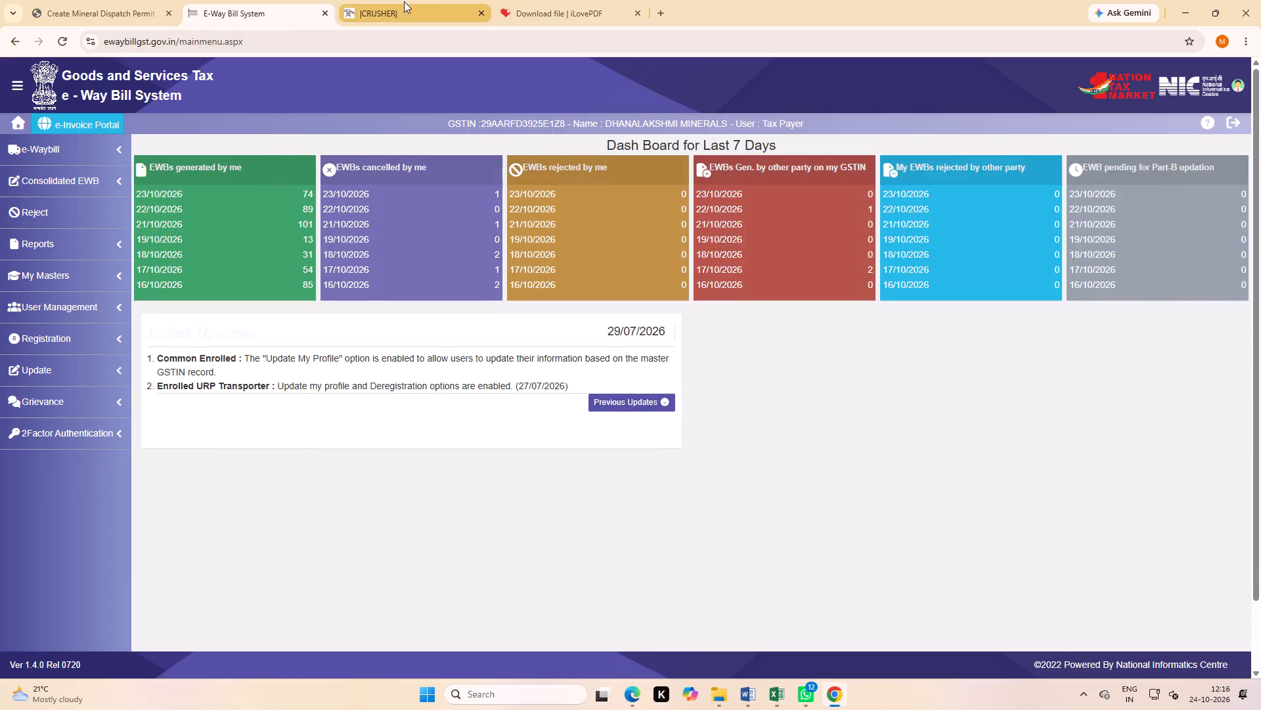
click(80, 16)
scroll(213, 279, up, 2)
click(156, 363)
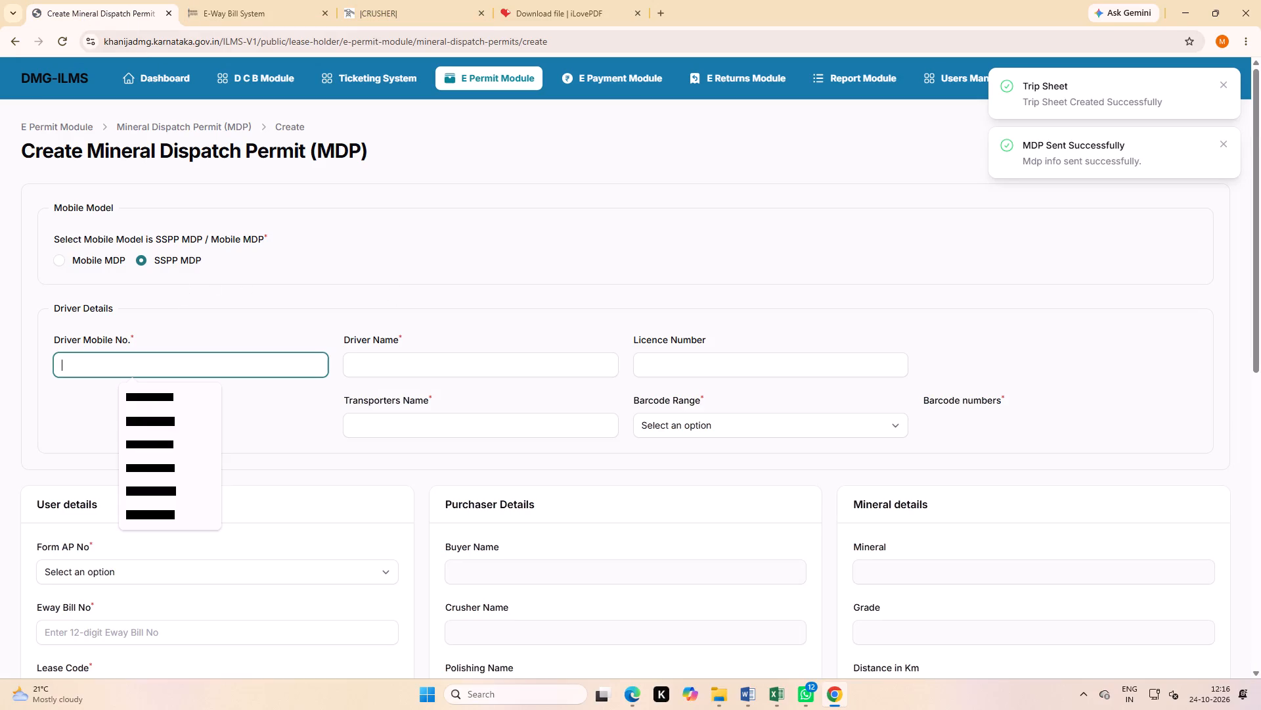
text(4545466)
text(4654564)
click(388, 368)
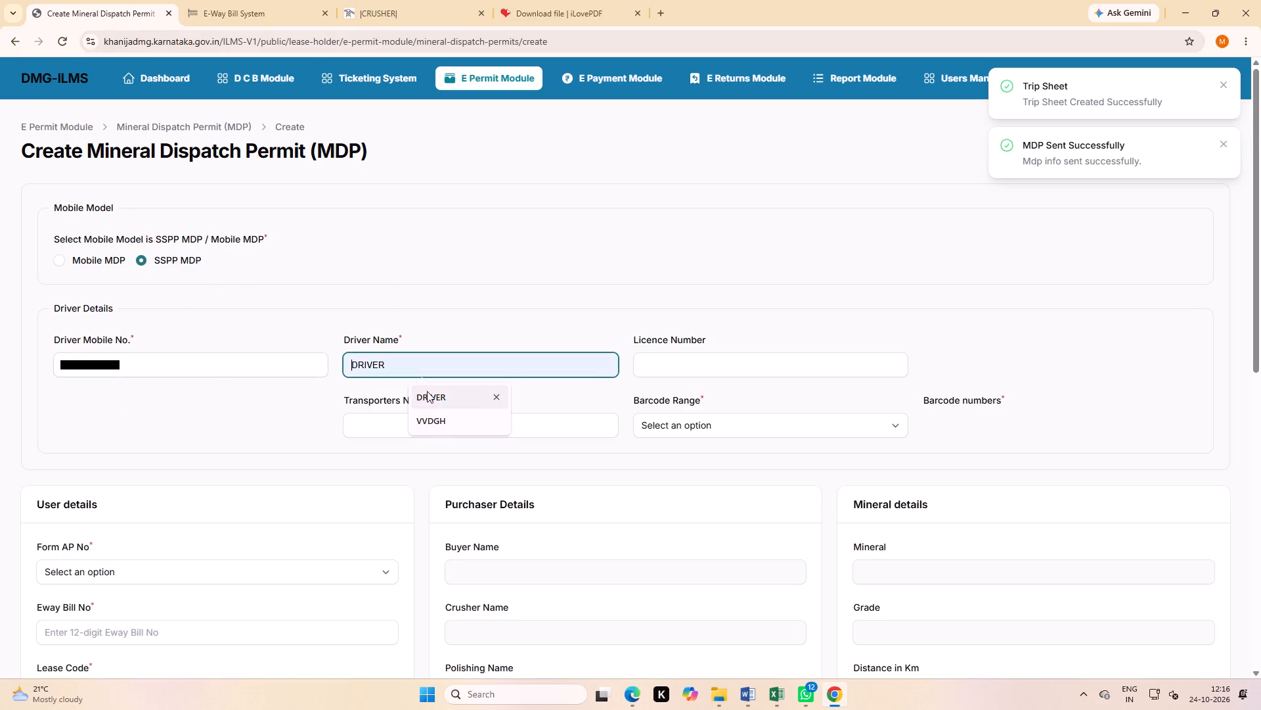
click(427, 391)
click(706, 423)
scroll(703, 360, down, 16)
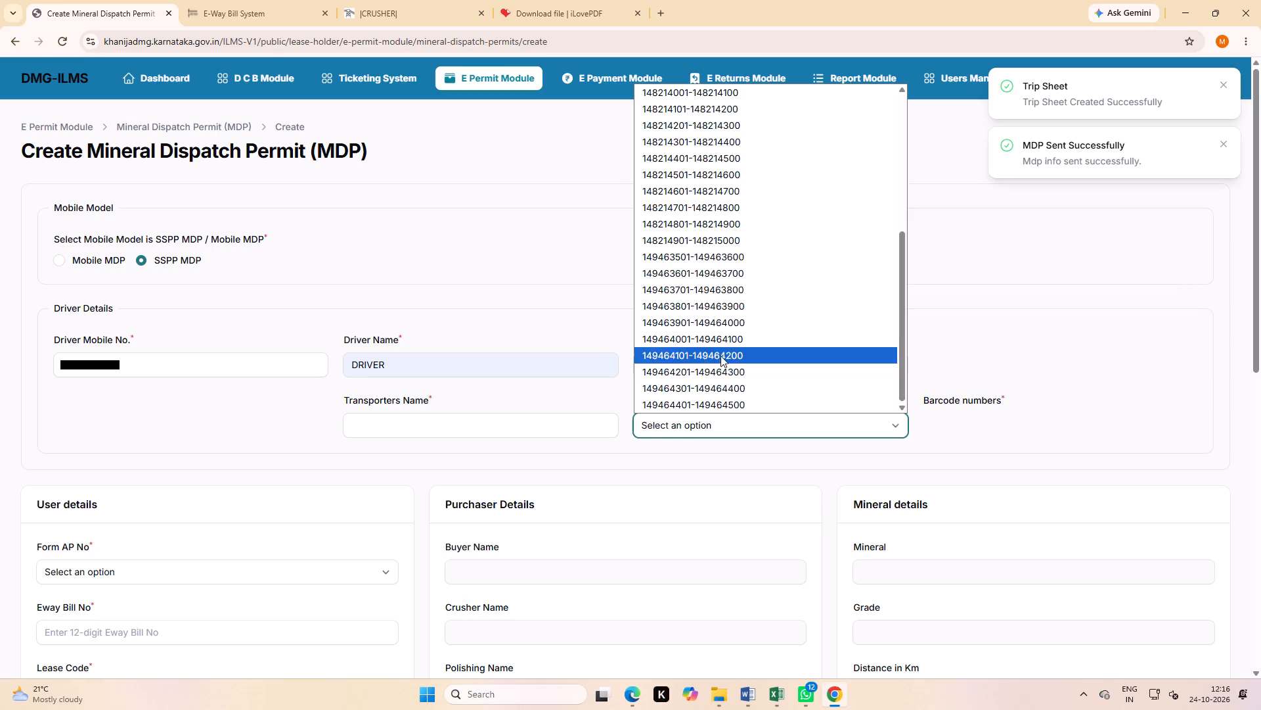
click(724, 343)
click(940, 417)
click(1016, 424)
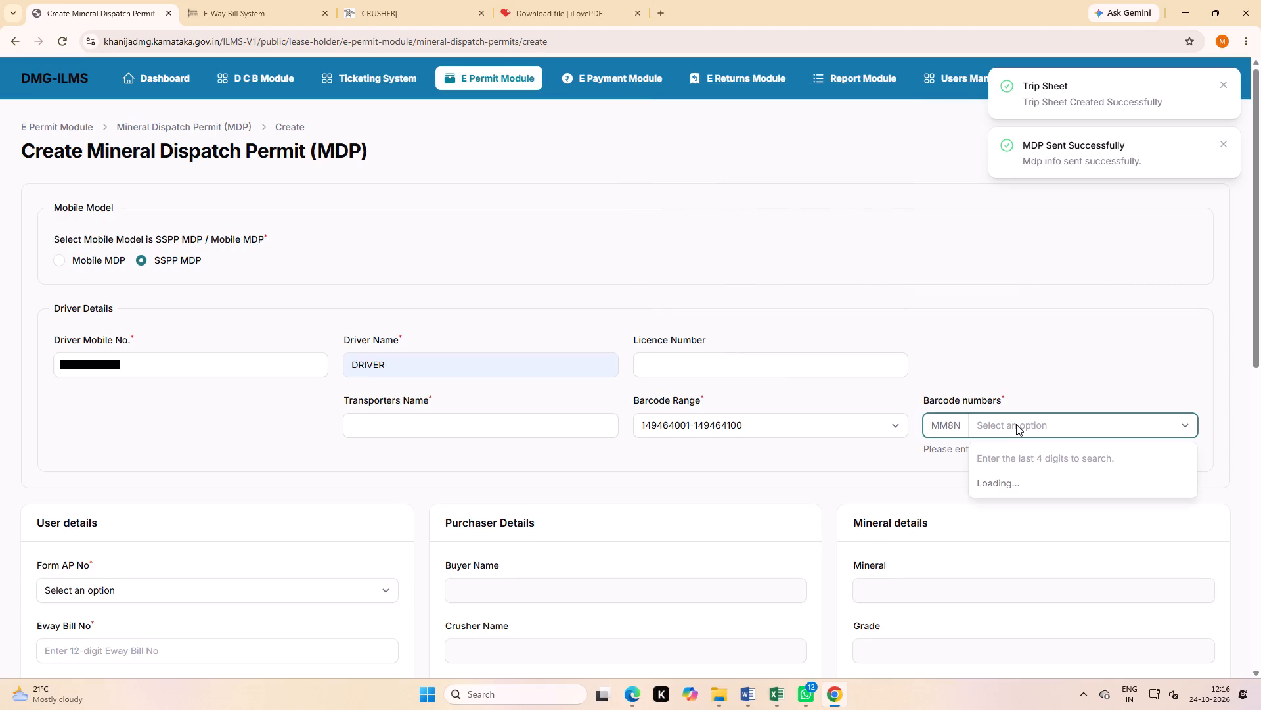
text(4083)
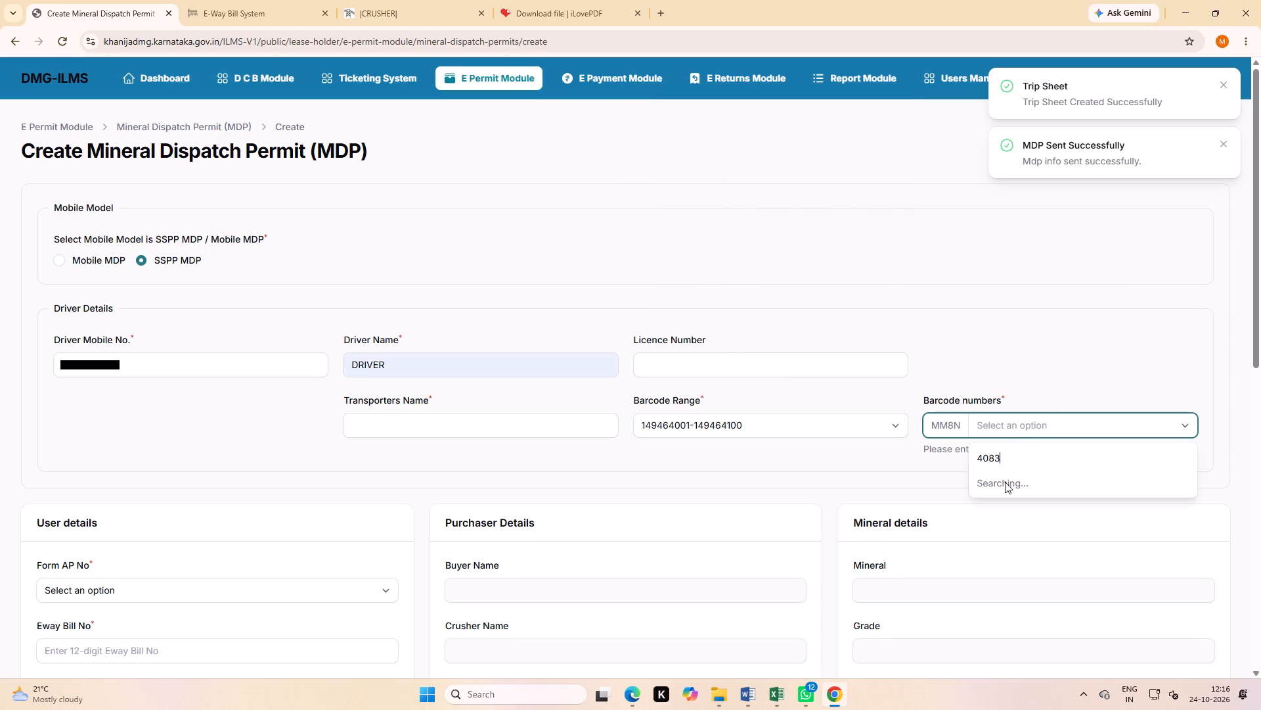
click(1009, 482)
scroll(353, 513, down, 3)
click(152, 389)
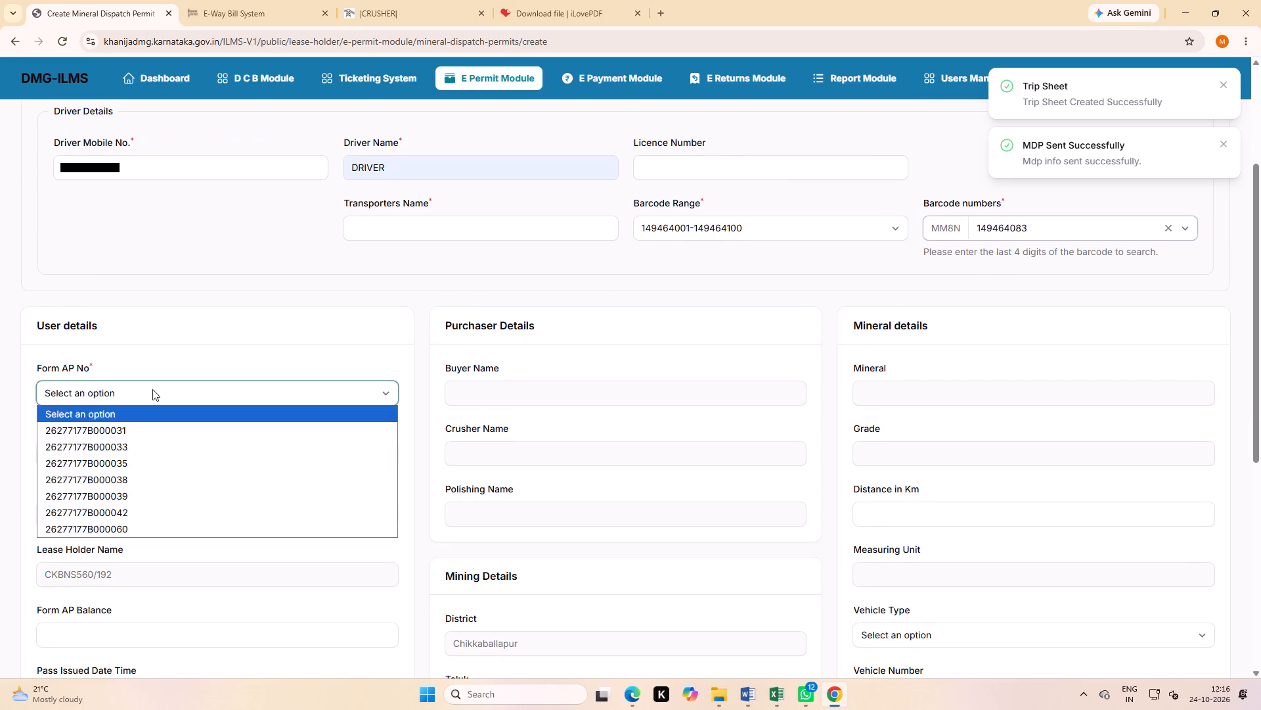
click(135, 532)
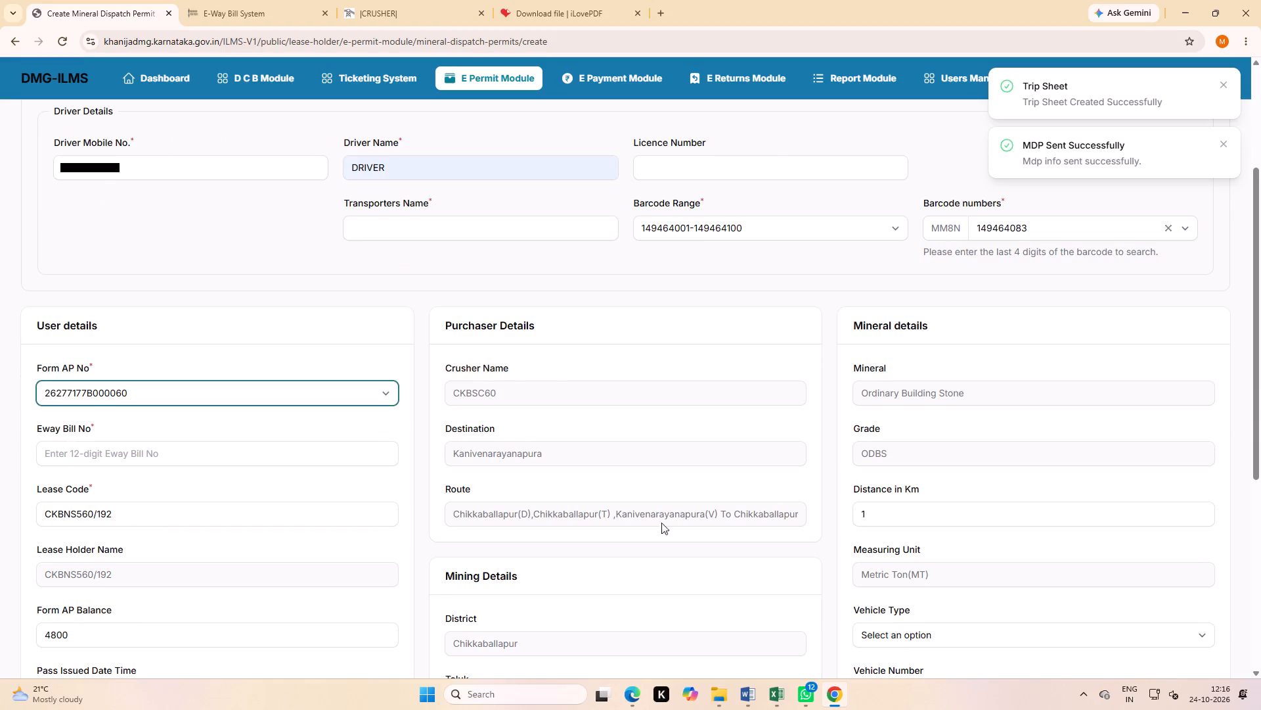
scroll(912, 550, down, 2)
click(899, 504)
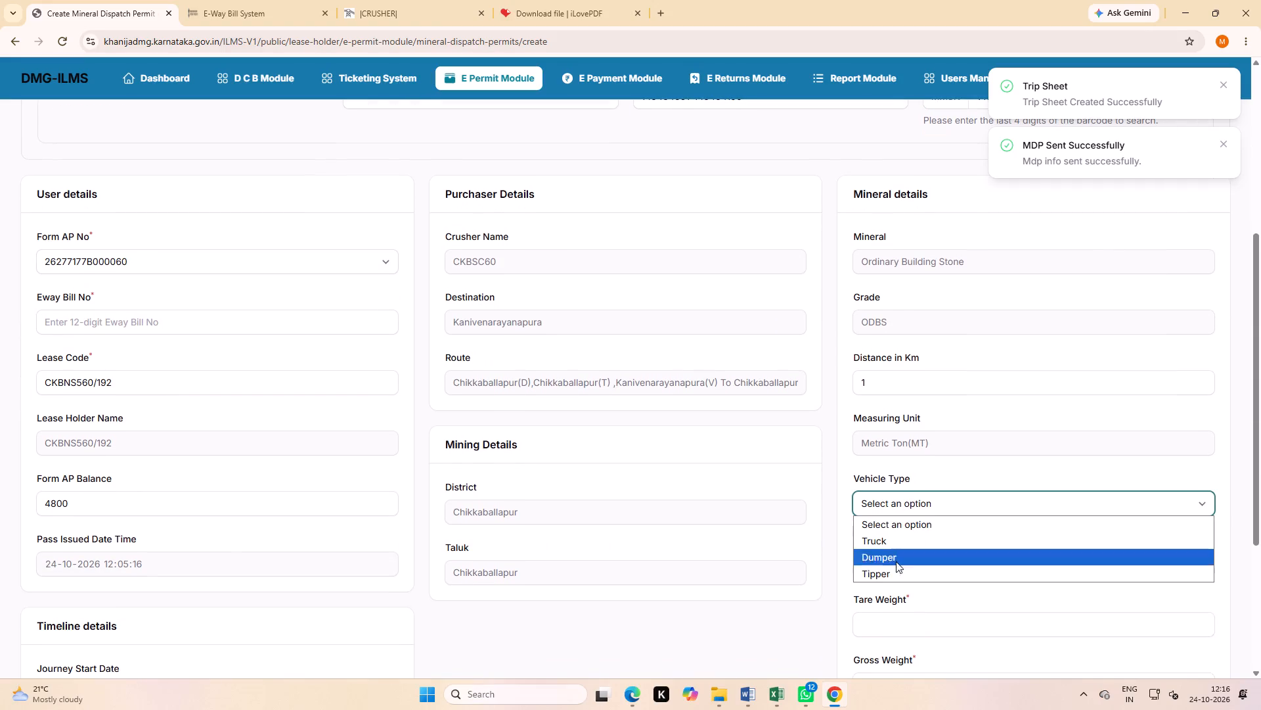
click(886, 574)
click(913, 565)
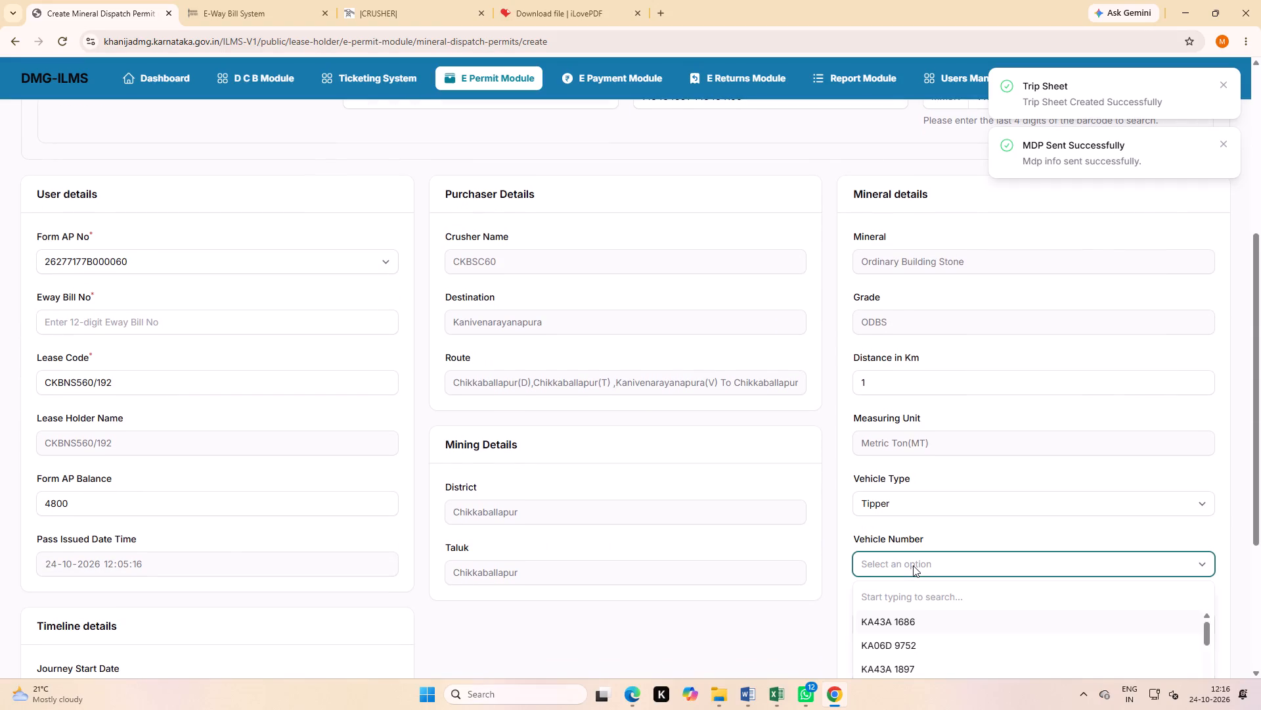
text(5151)
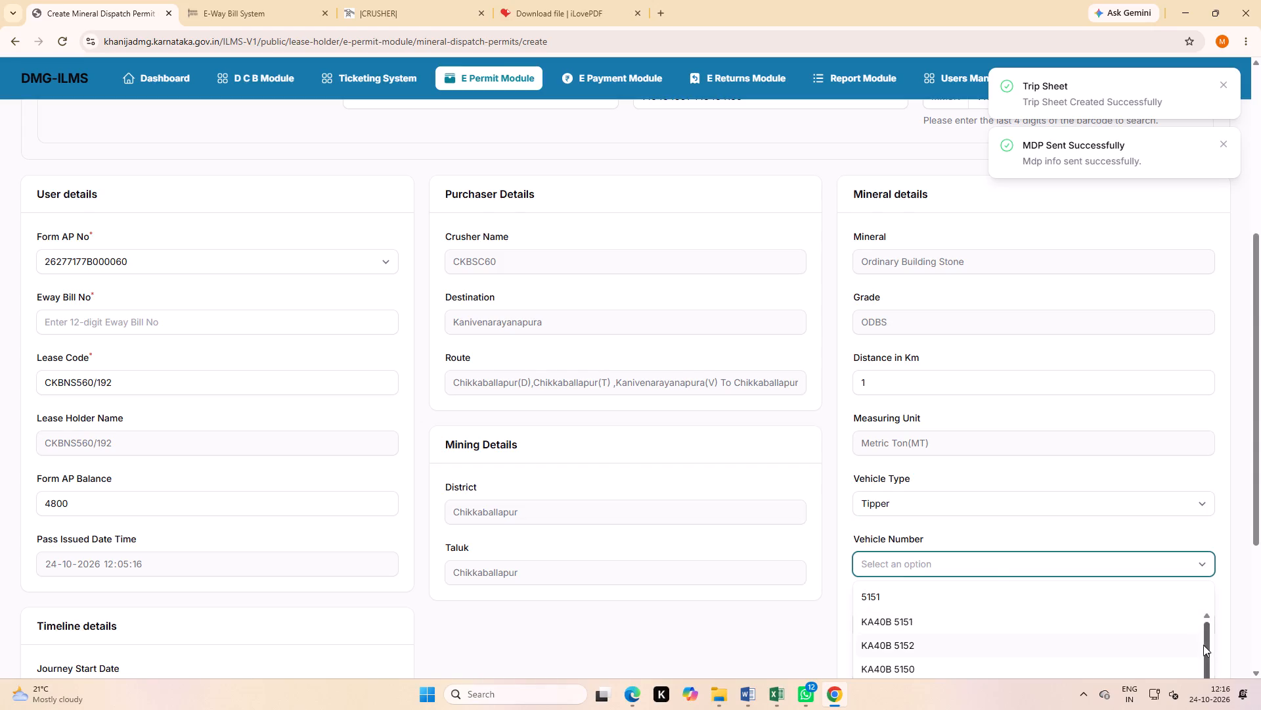
click(971, 614)
scroll(912, 644, down, 2)
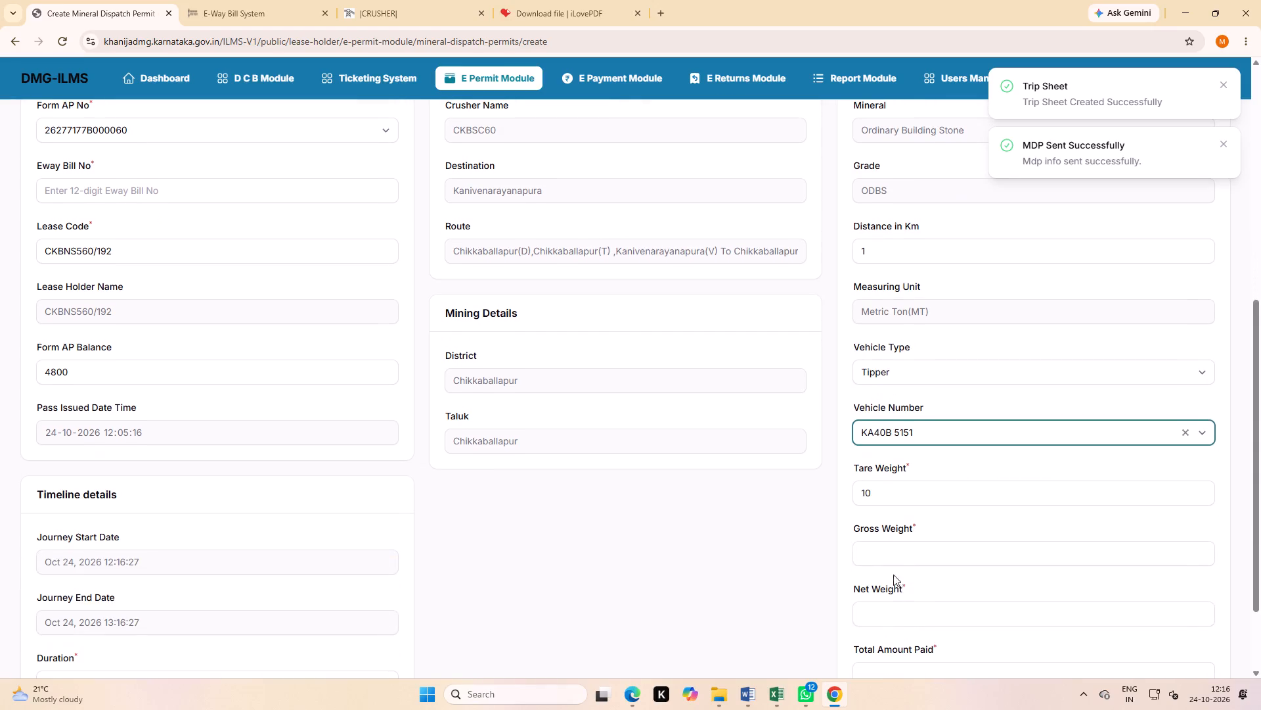
click(889, 550)
text(110)
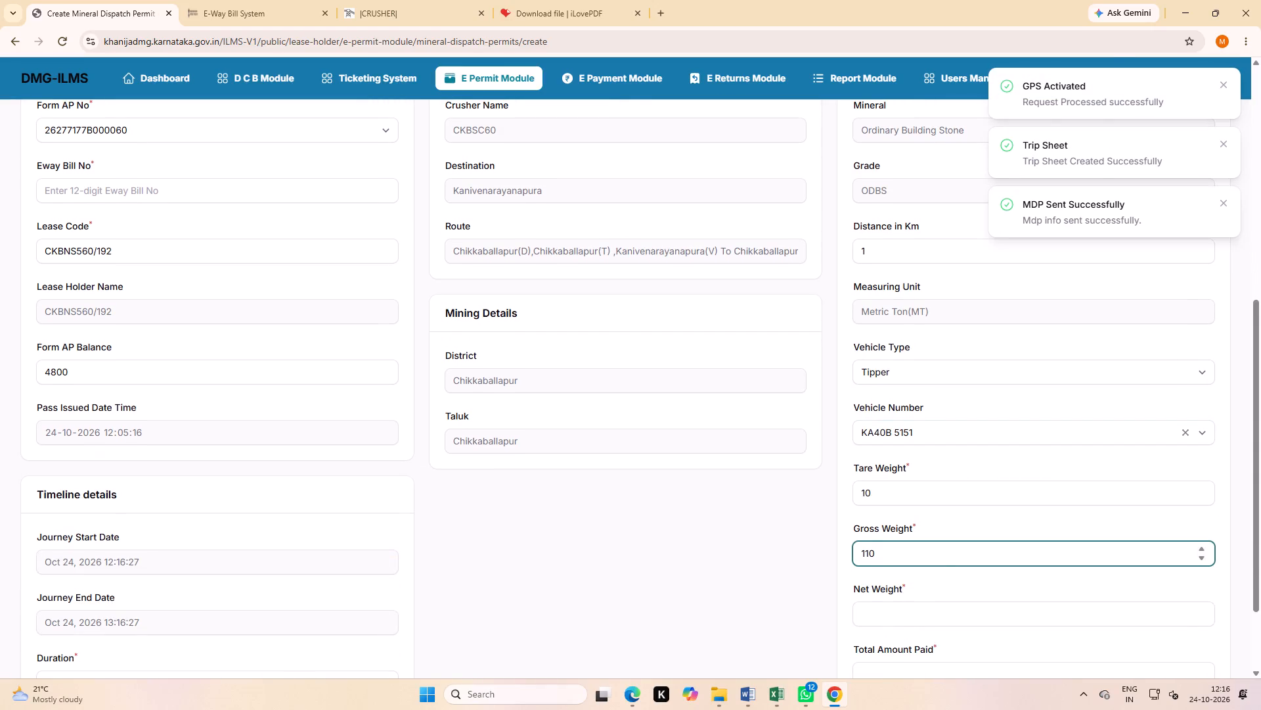
click(977, 574)
scroll(976, 563, down, 6)
scroll(407, 524, up, 2)
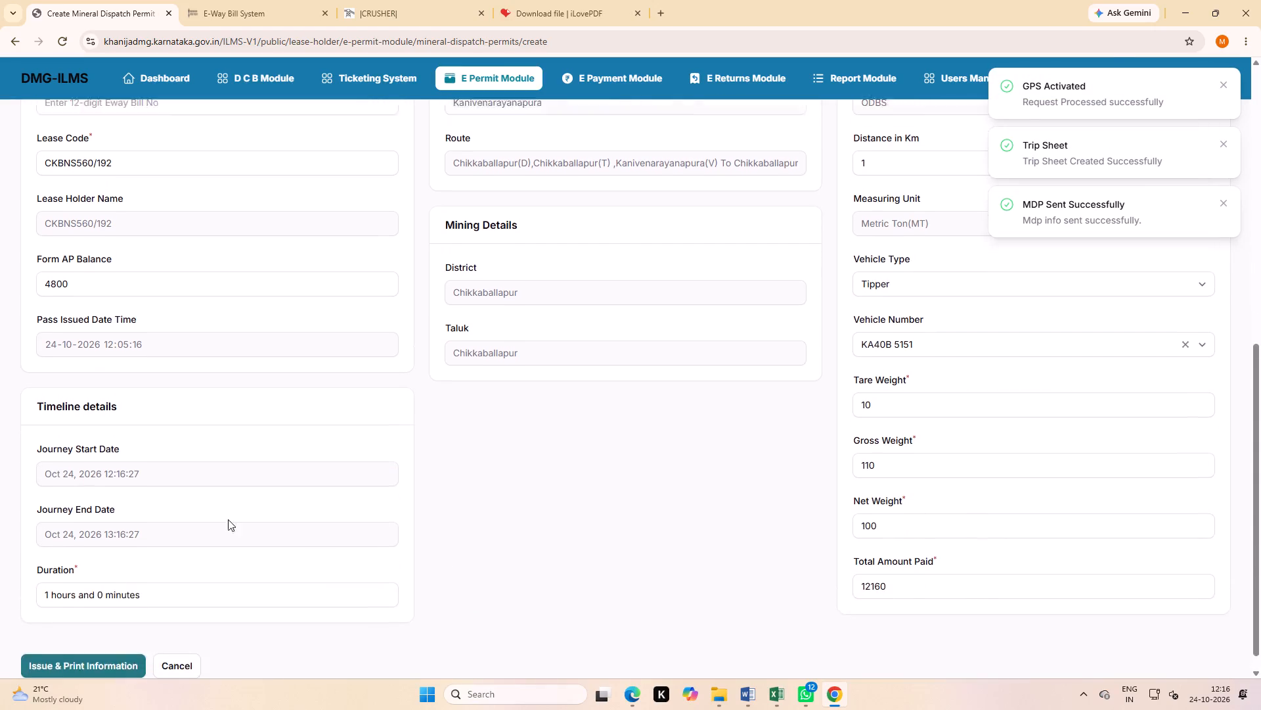
scroll(228, 519, up, 3)
click(99, 410)
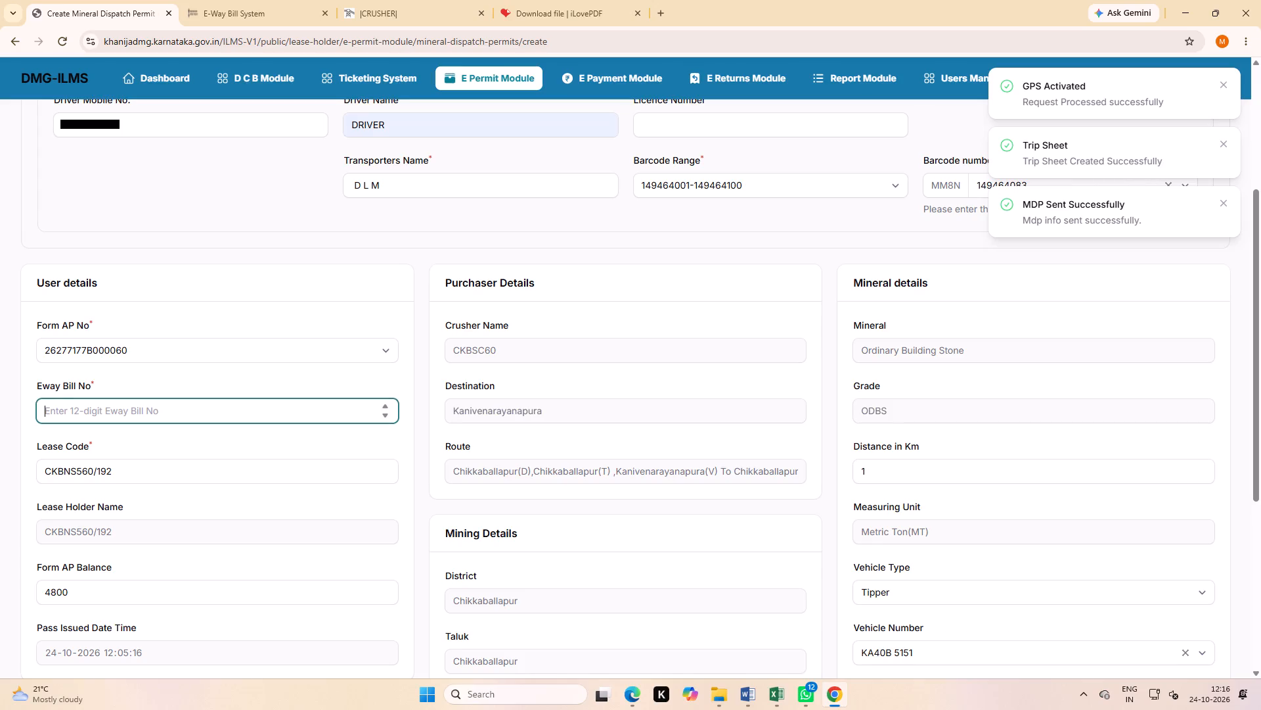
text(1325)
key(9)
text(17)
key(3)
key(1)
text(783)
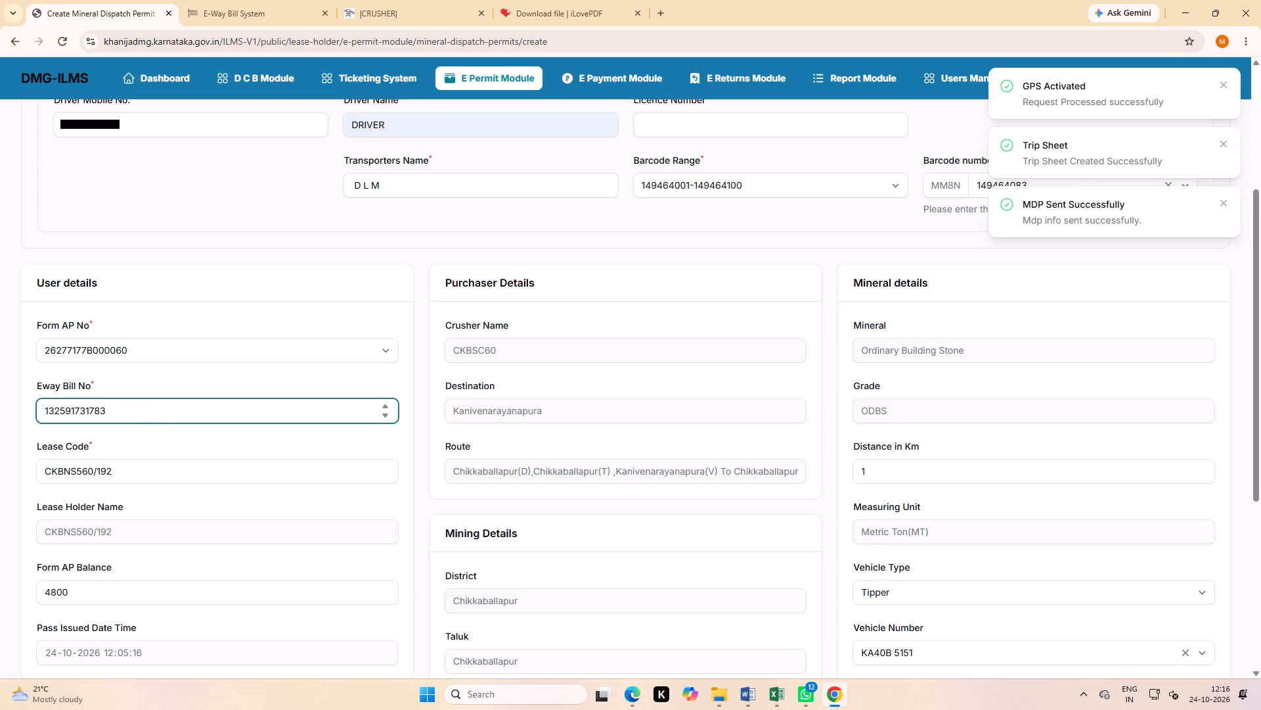
click(154, 433)
scroll(280, 447, down, 13)
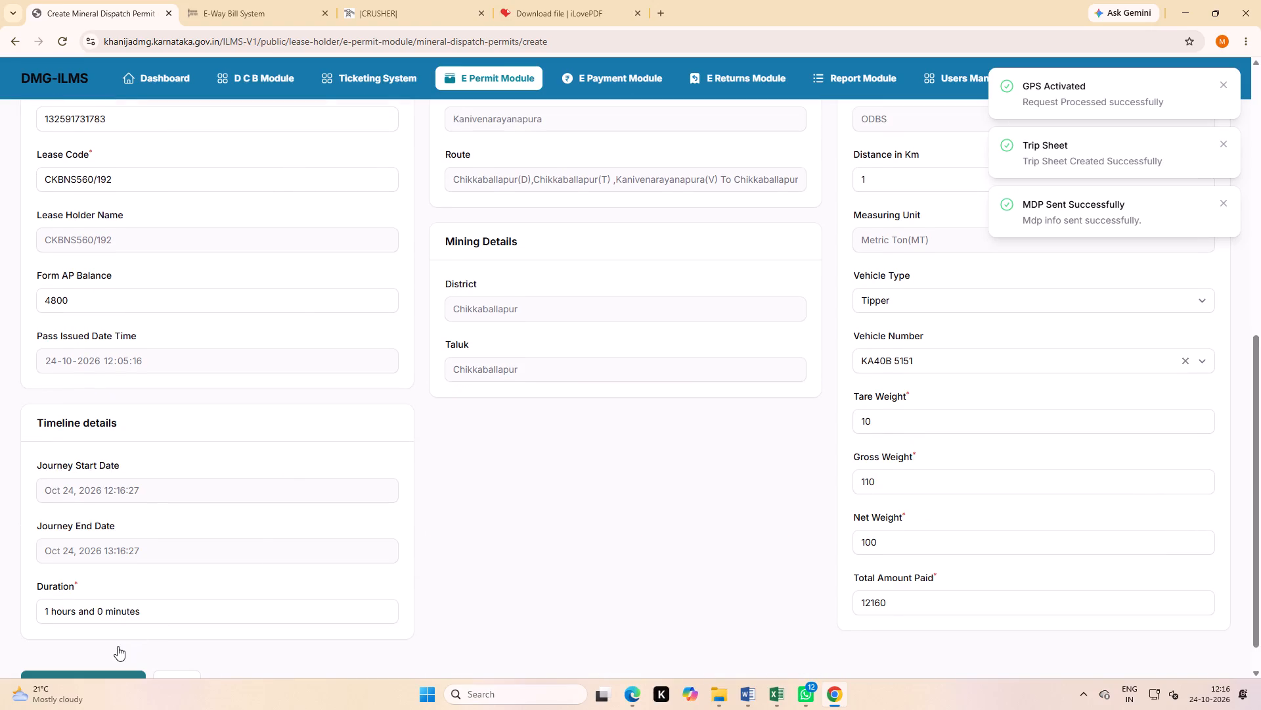
click(118, 646)
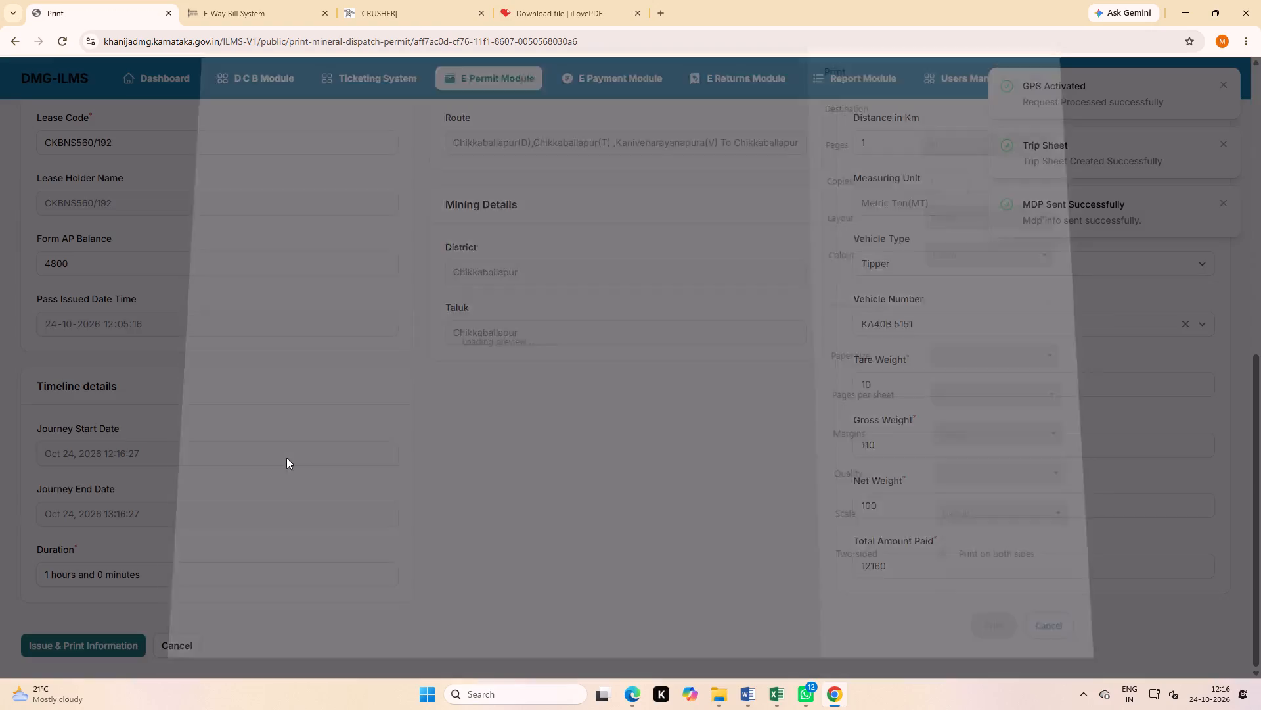
click(958, 222)
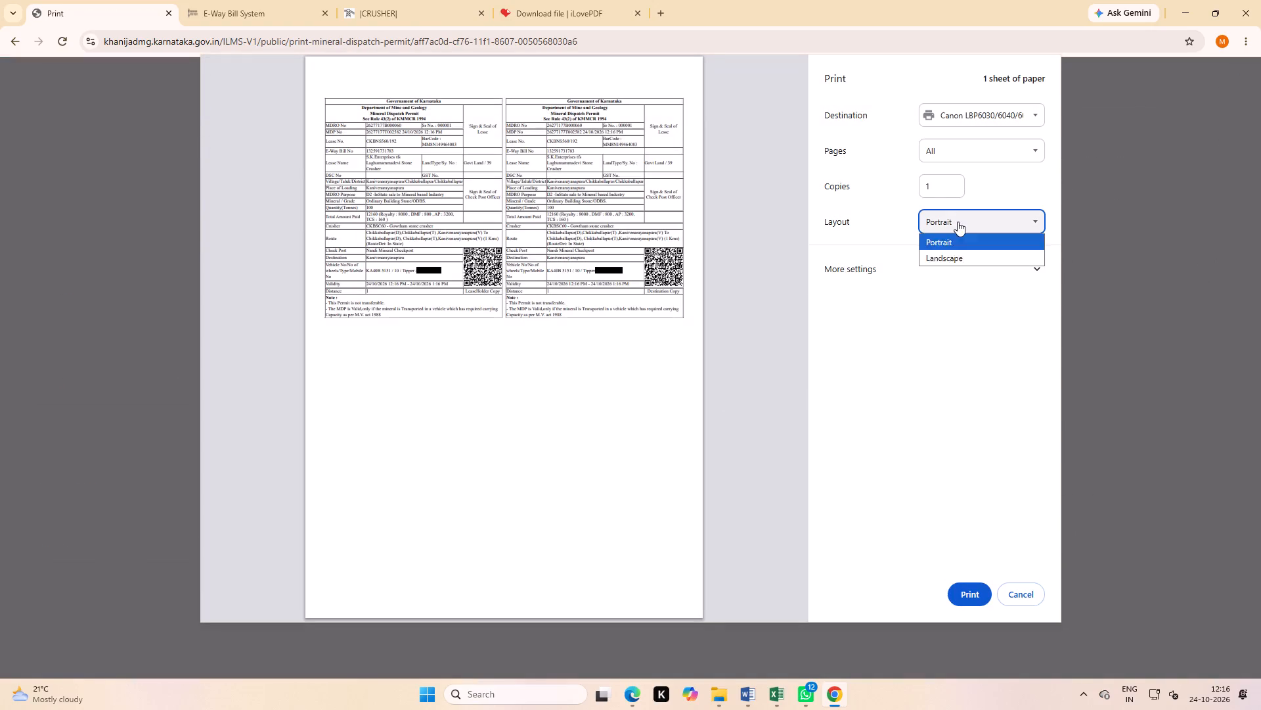
click(958, 254)
click(956, 590)
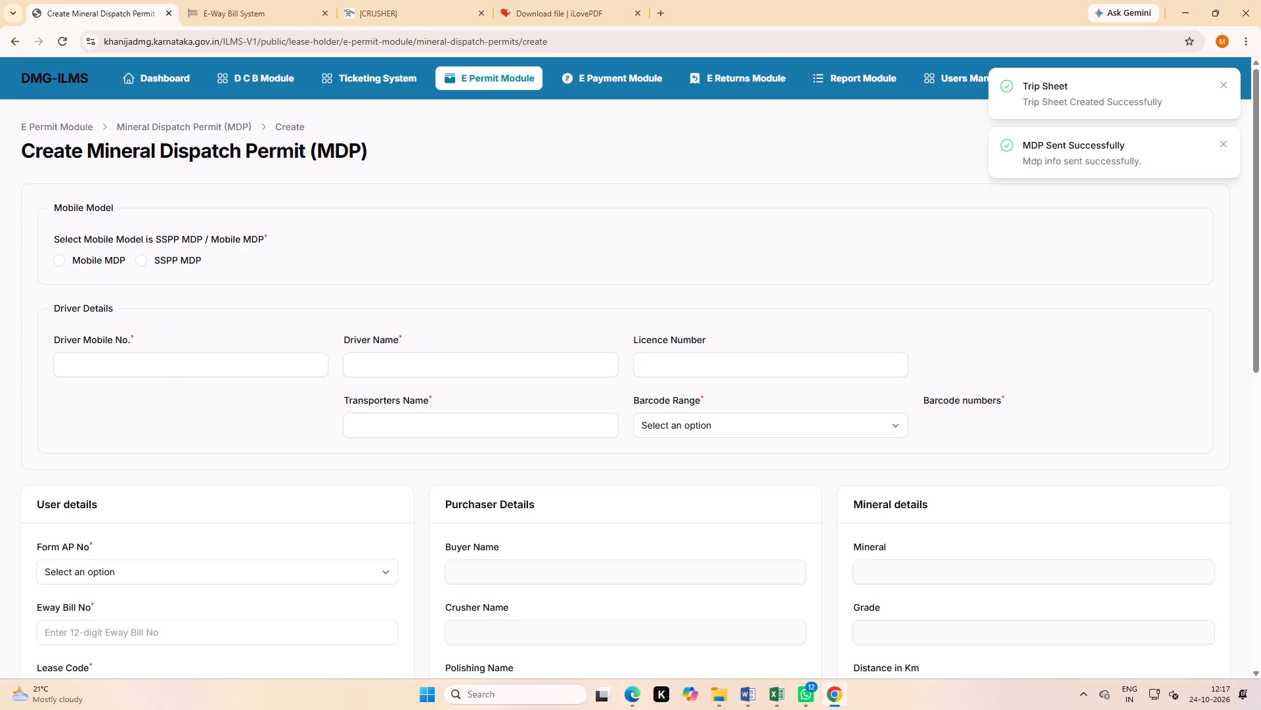
Set the new permit's mobile model to SSPP MDP and enter the driver's mobile number.
click(164, 258)
click(174, 350)
click(177, 372)
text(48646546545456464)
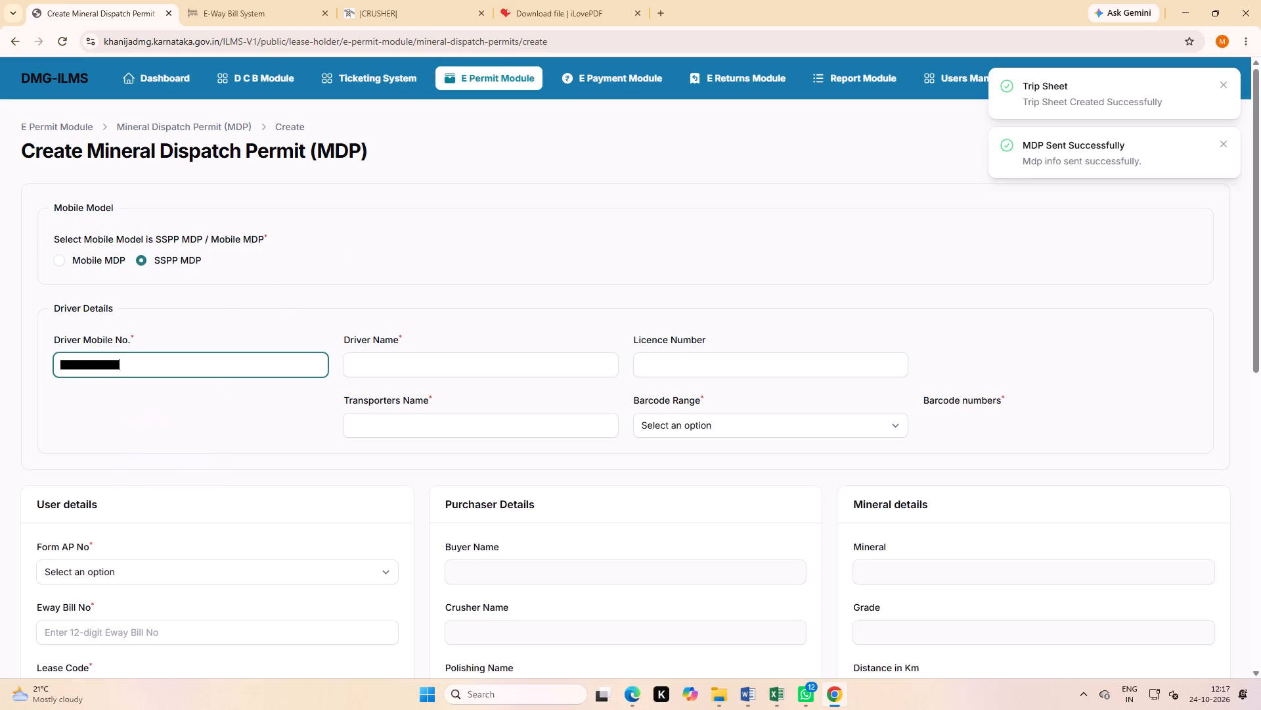
click(703, 431)
scroll(700, 393, down, 14)
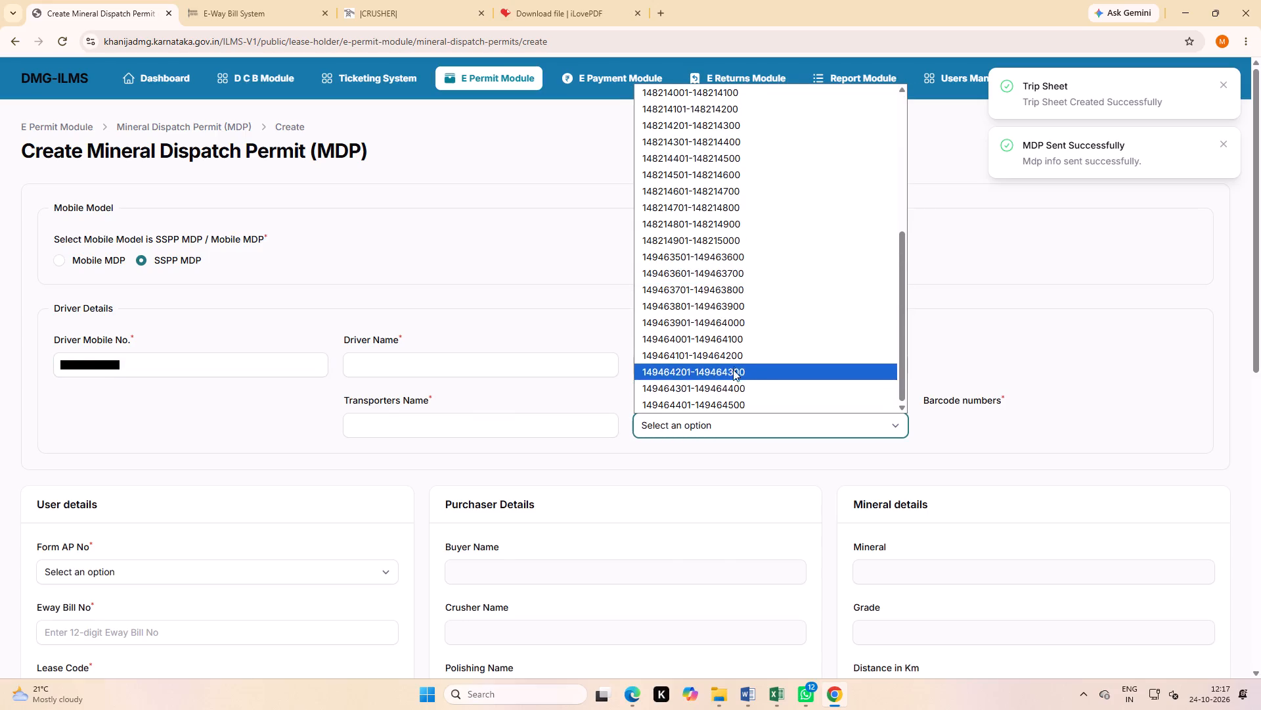
click(738, 340)
click(1005, 426)
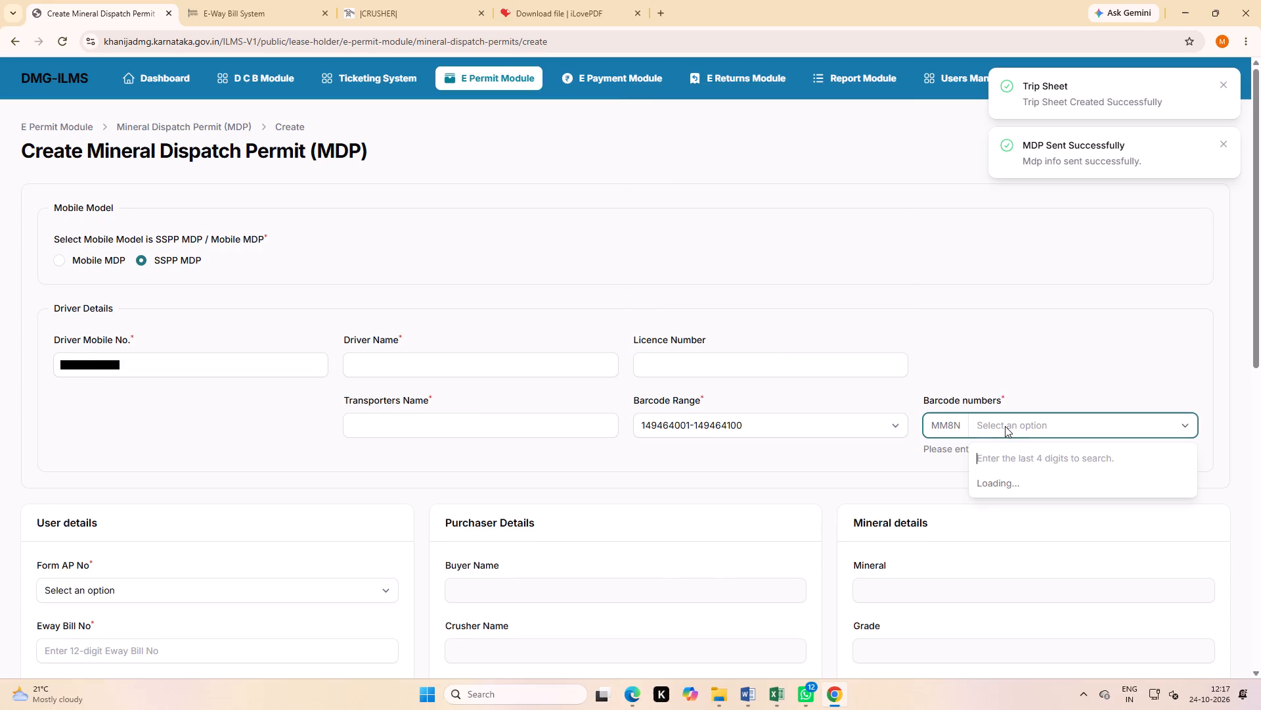
text(4084)
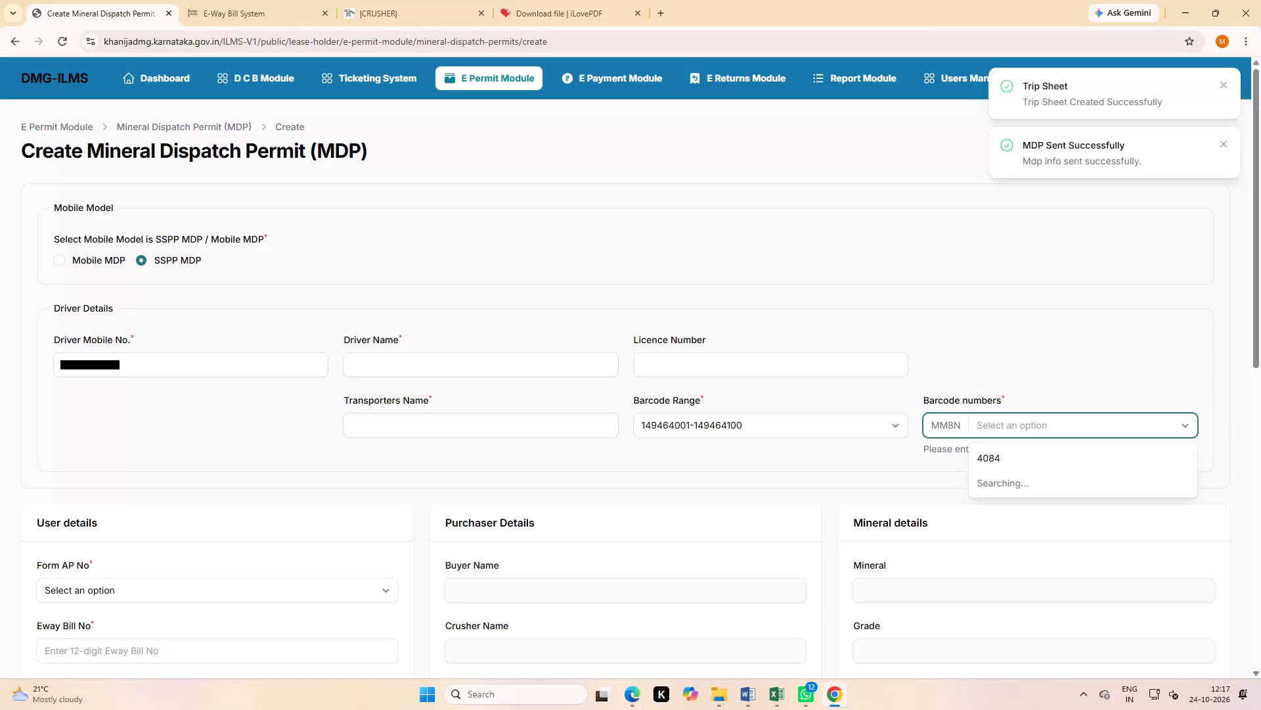
click(1007, 482)
scroll(705, 522, down, 2)
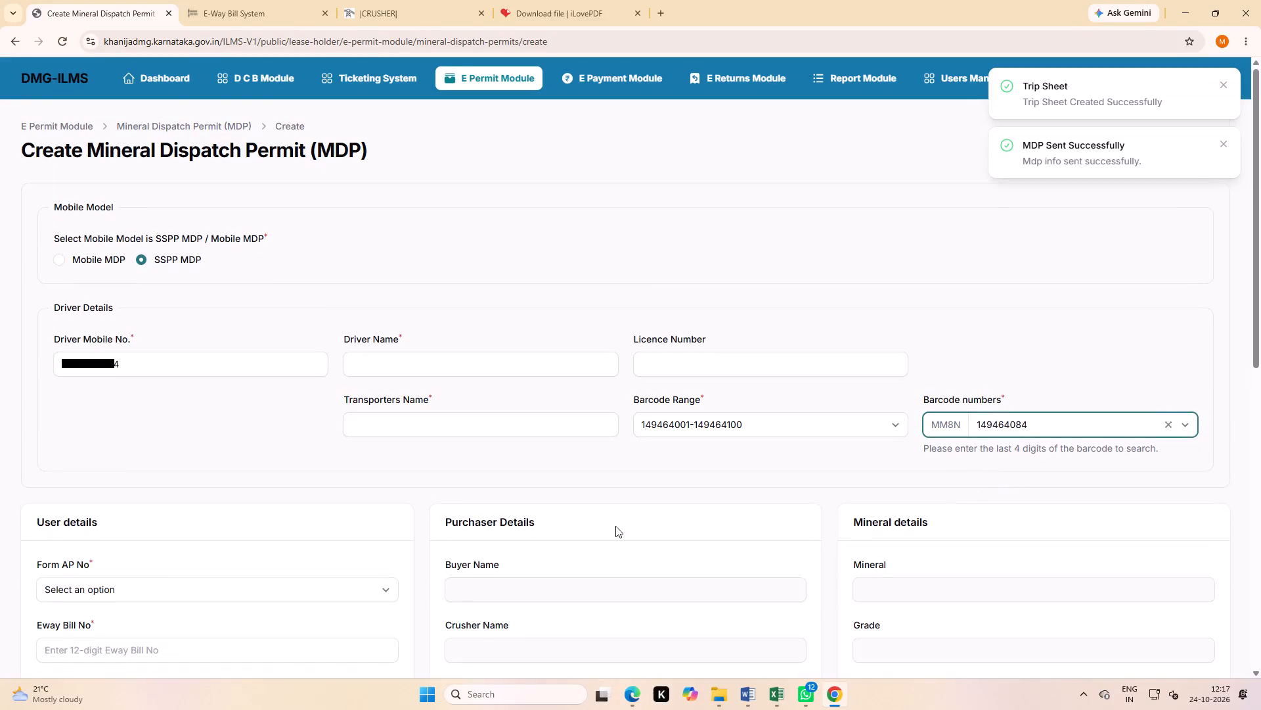
scroll(615, 526, down, 2)
click(91, 336)
click(129, 459)
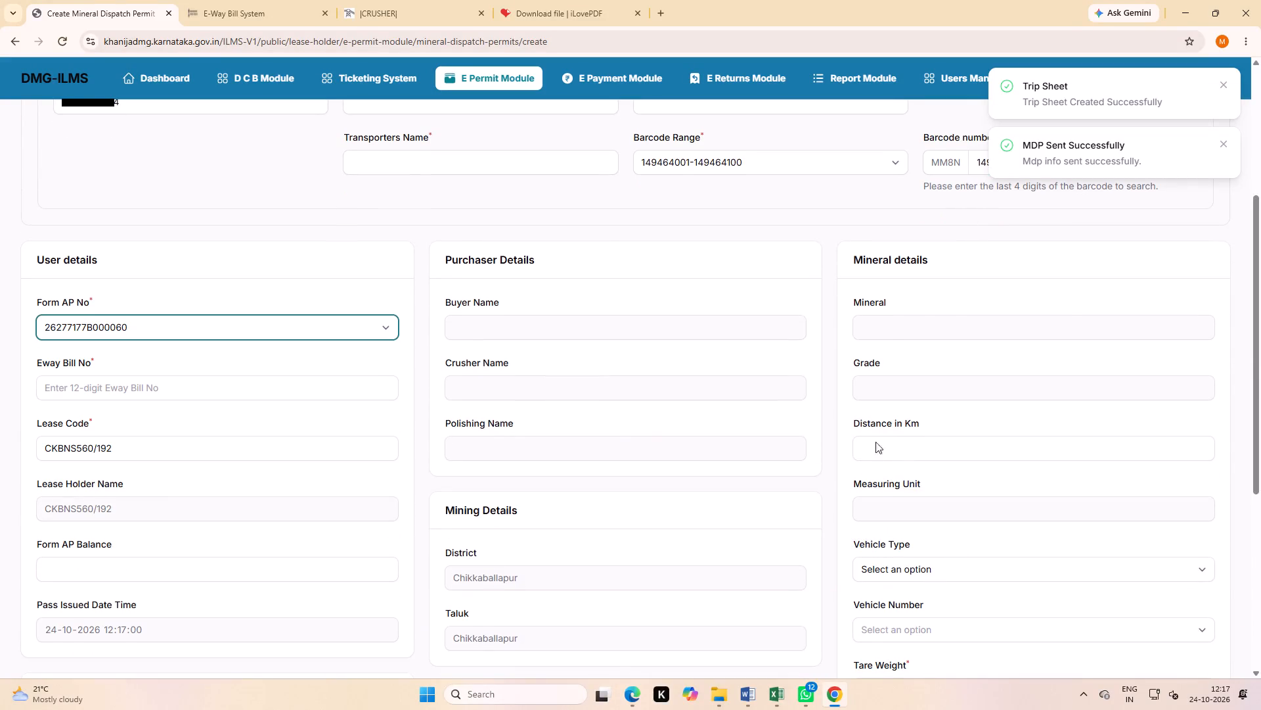
click(899, 571)
scroll(916, 471, down, 6)
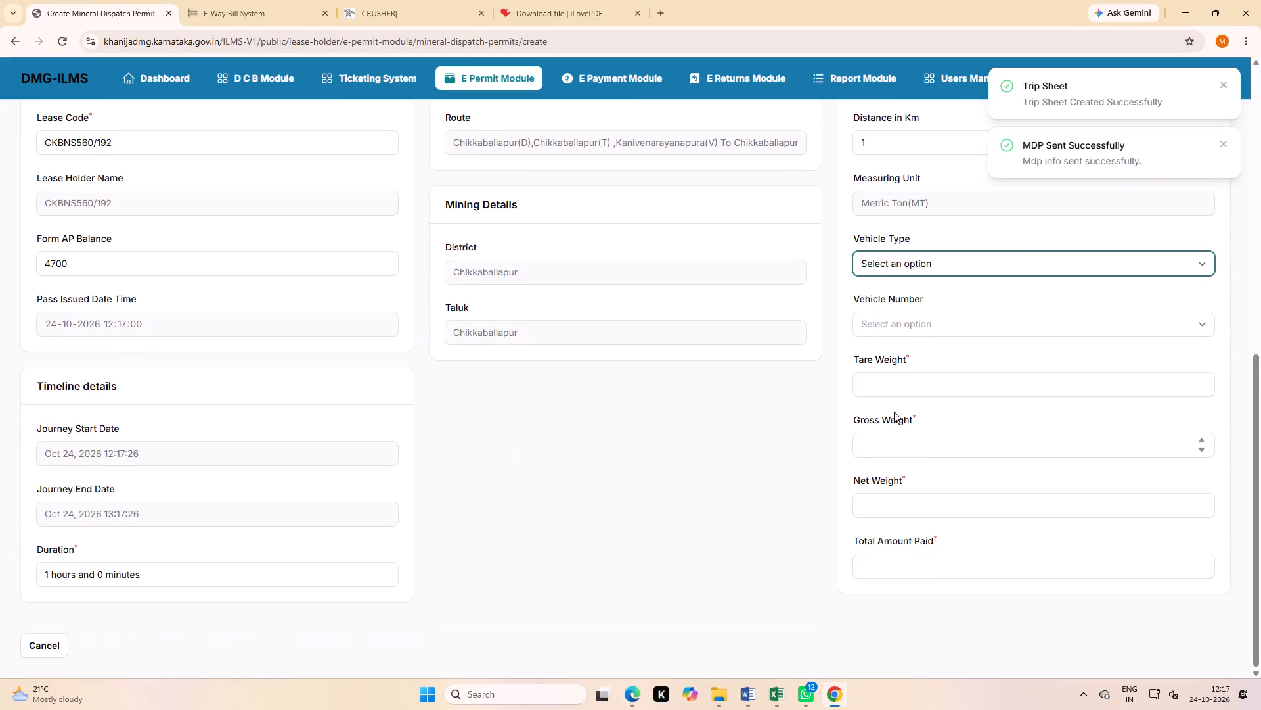
click(886, 268)
click(895, 333)
click(898, 329)
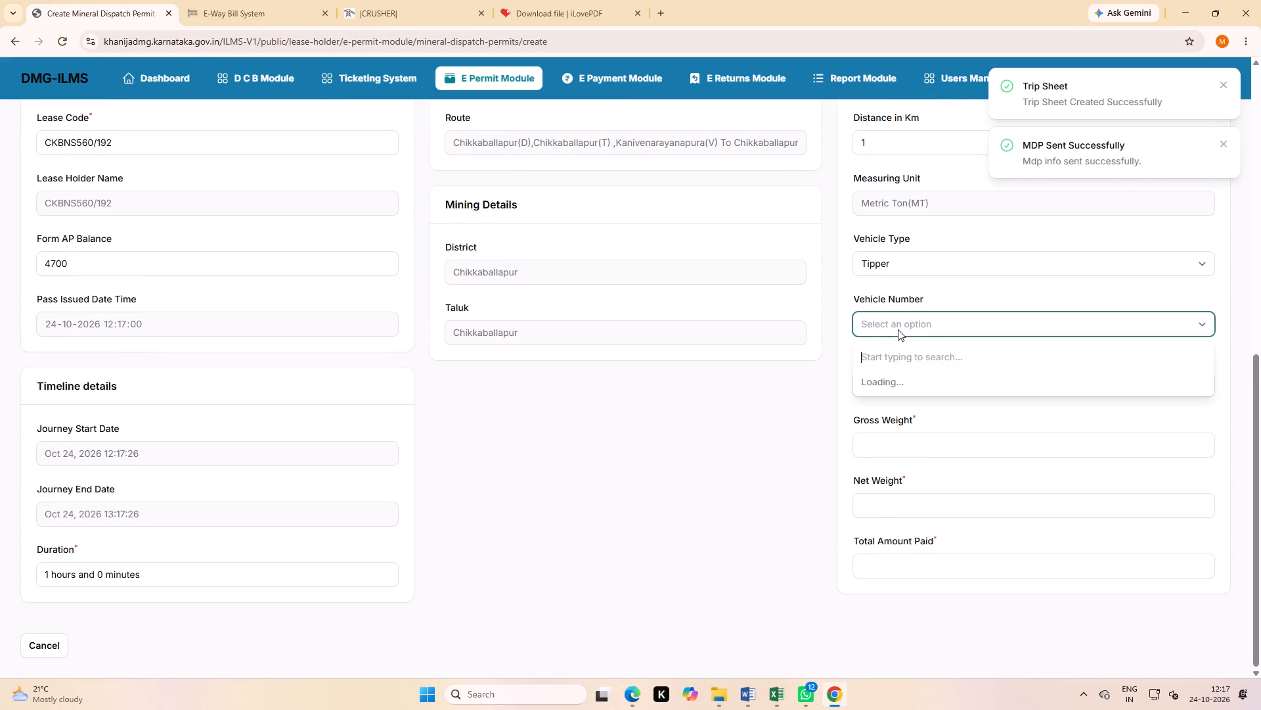
text(5153)
click(902, 390)
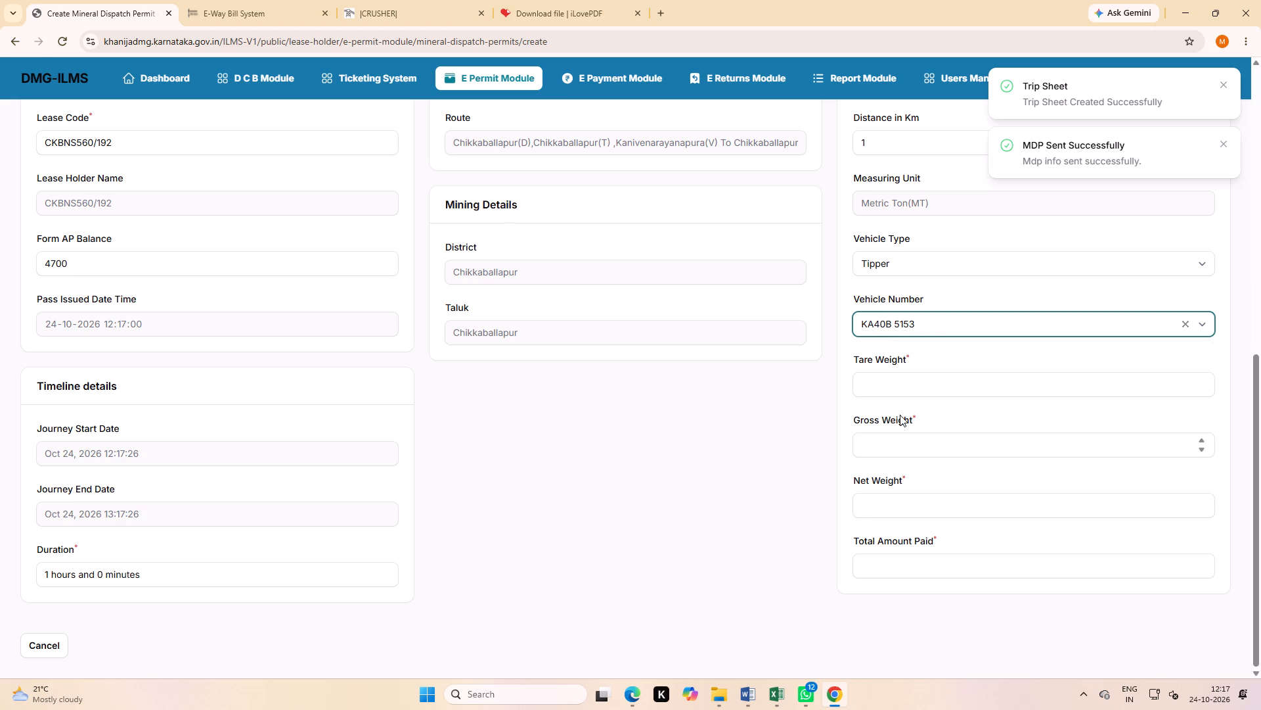
click(892, 445)
text(110)
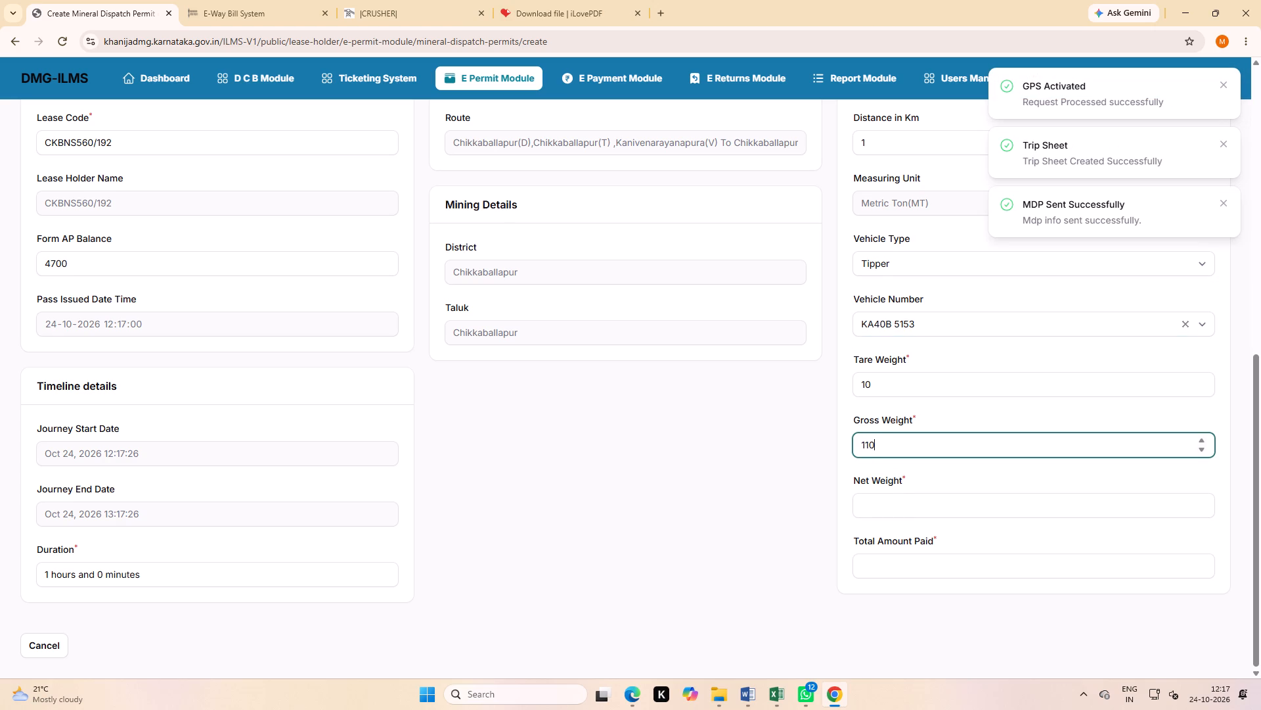
click(992, 469)
scroll(284, 482, up, 4)
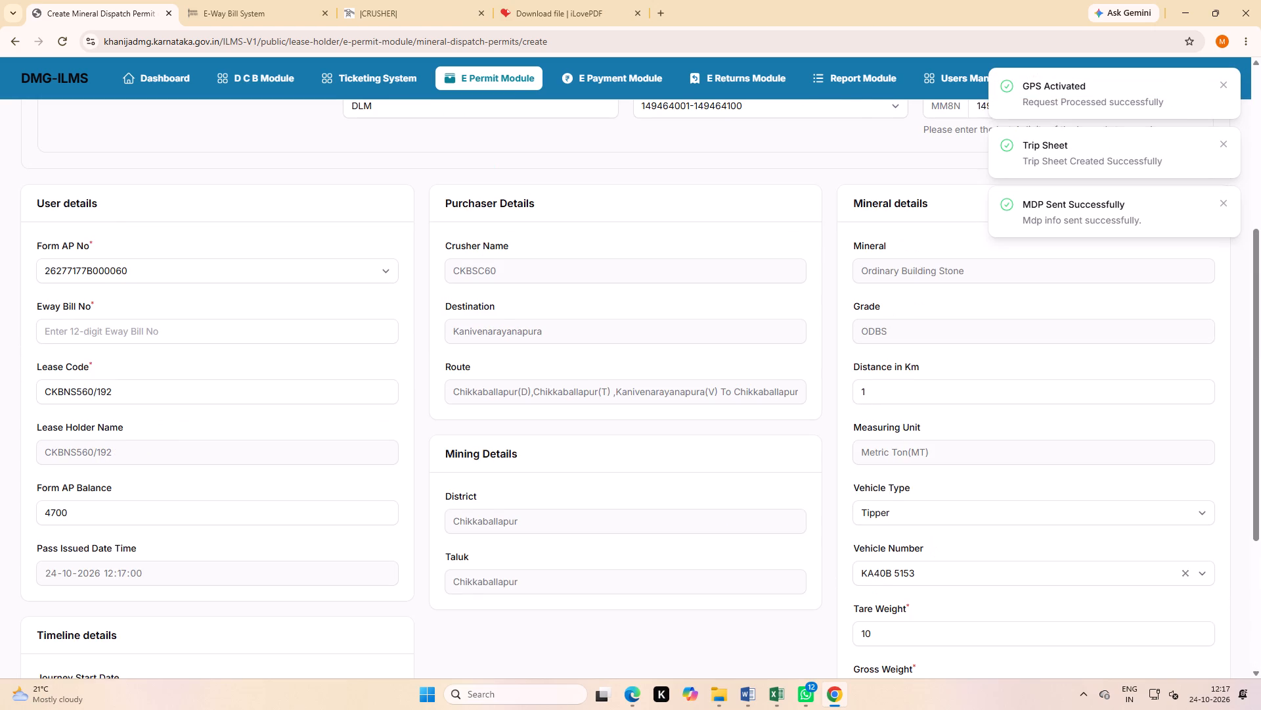
click(118, 348)
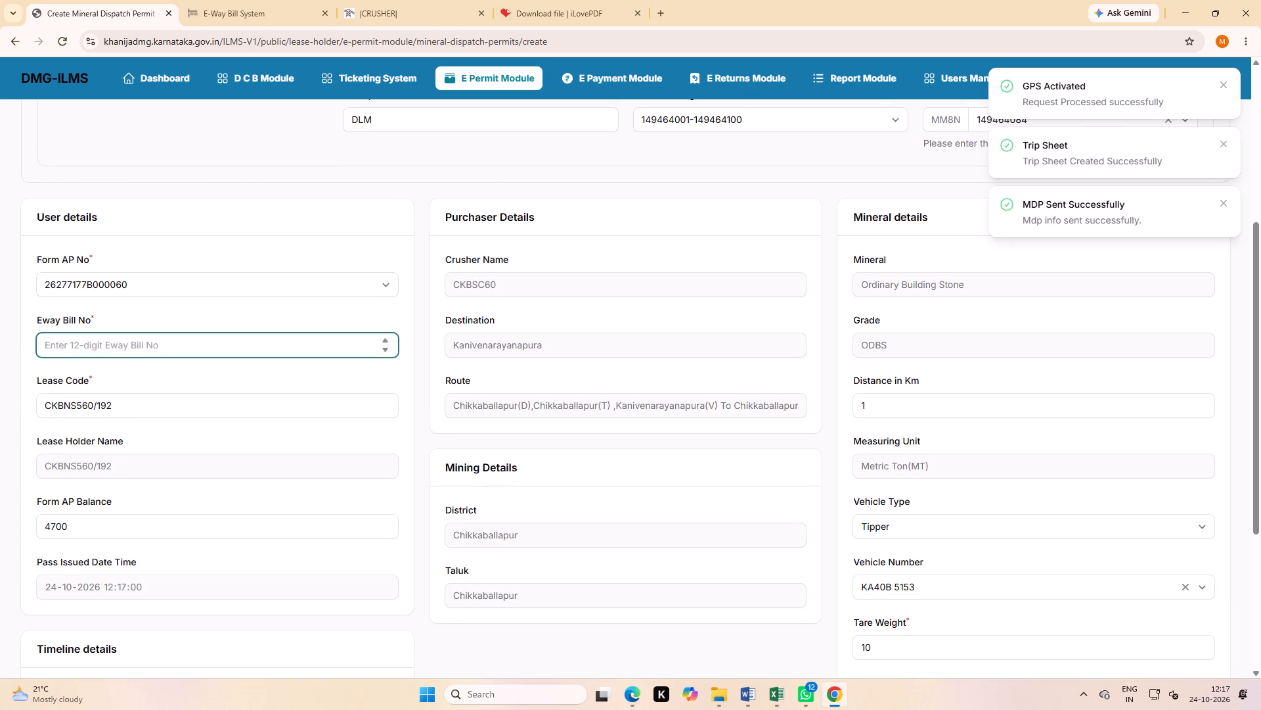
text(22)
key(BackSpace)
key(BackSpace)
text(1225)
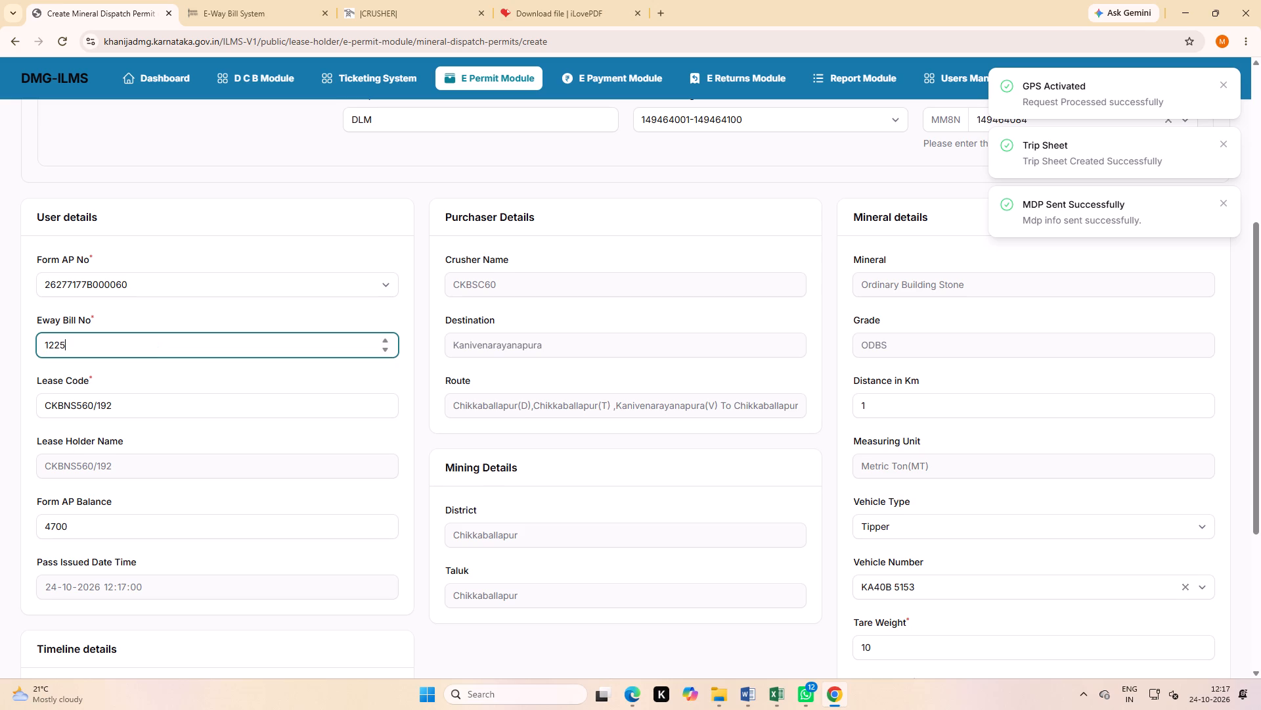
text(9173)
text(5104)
click(211, 375)
Try to issue the permit, and fill in the required driver name from the saved entries.
scroll(280, 369, down, 9)
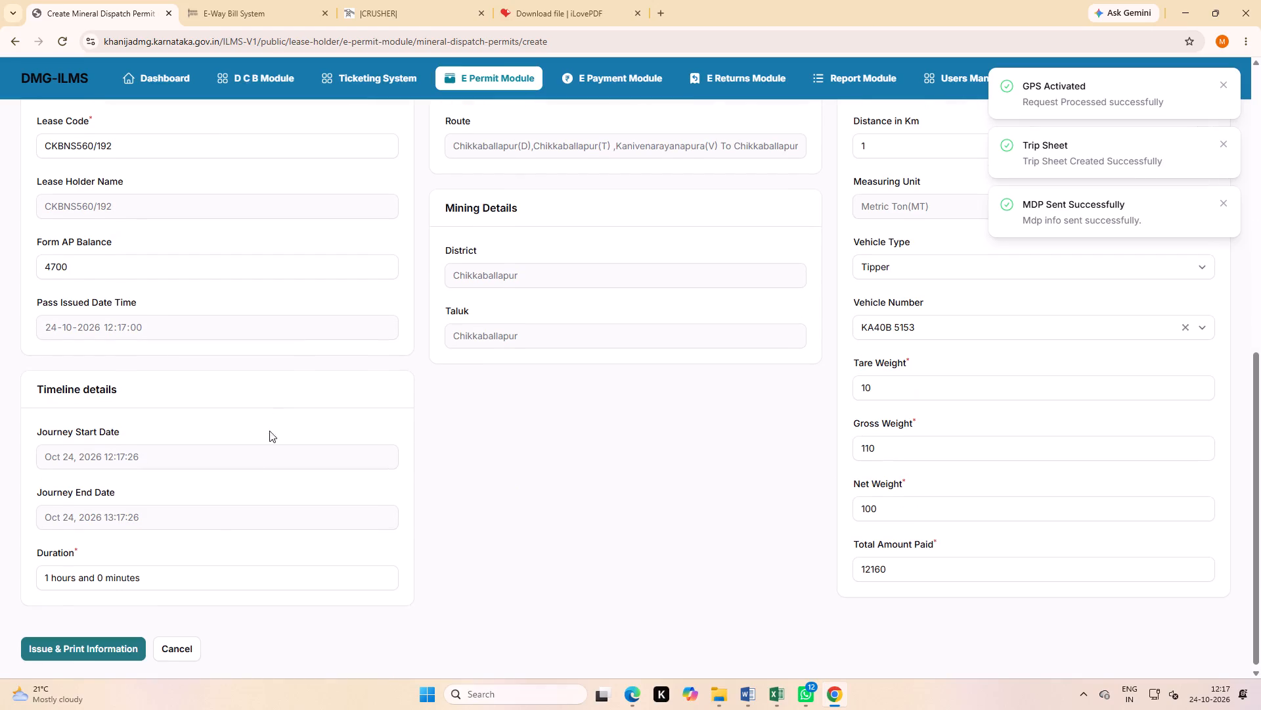
scroll(269, 431, down, 4)
click(116, 654)
scroll(409, 500, up, 5)
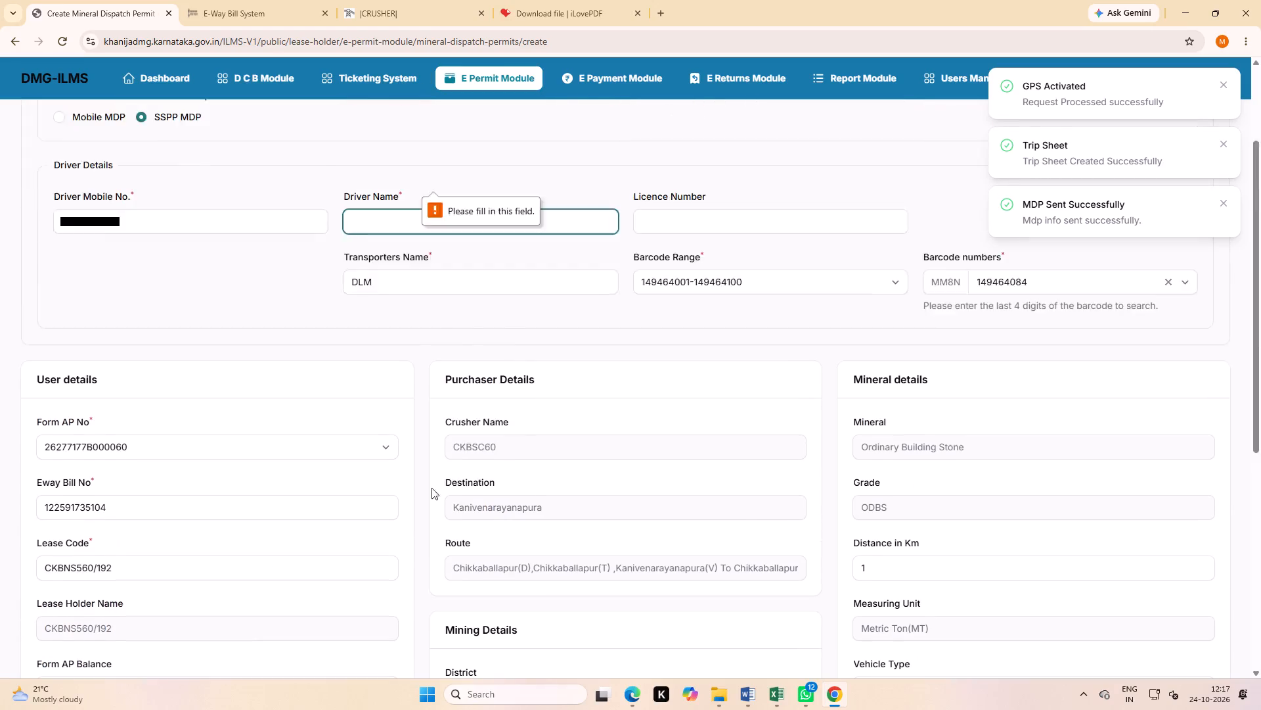
click(449, 364)
click(452, 393)
scroll(278, 476, down, 9)
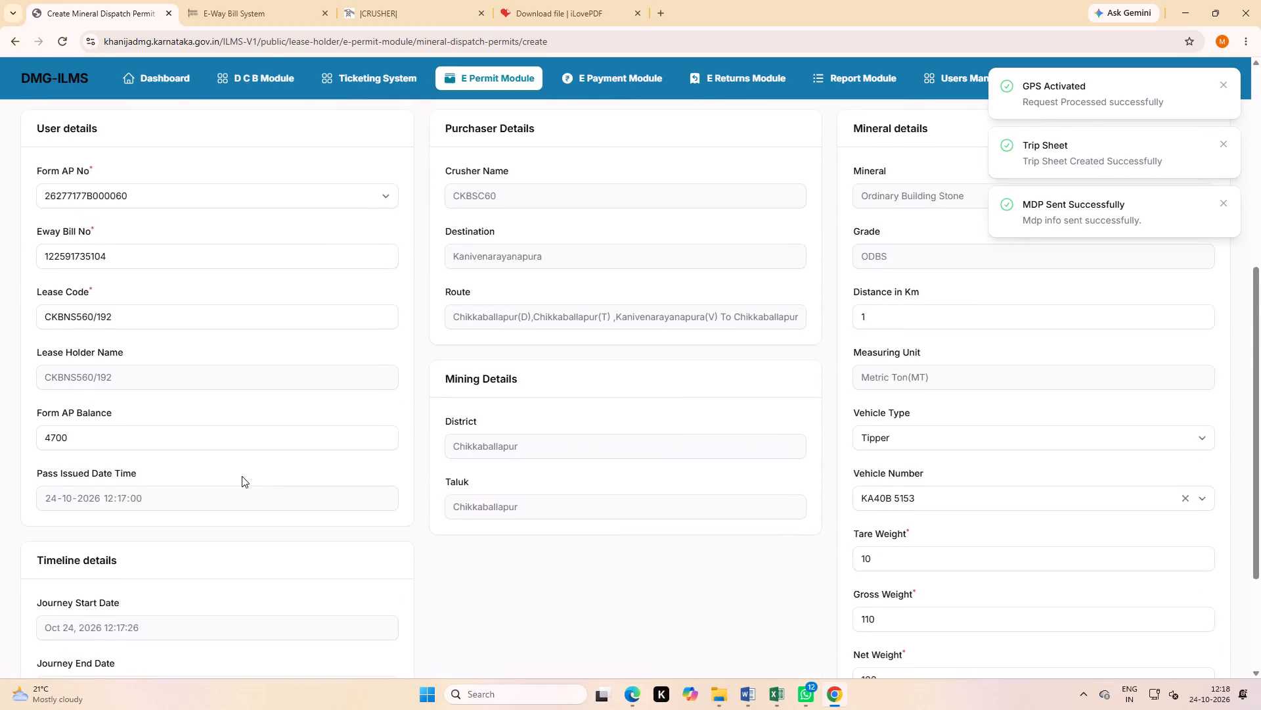
scroll(242, 476, down, 4)
click(111, 644)
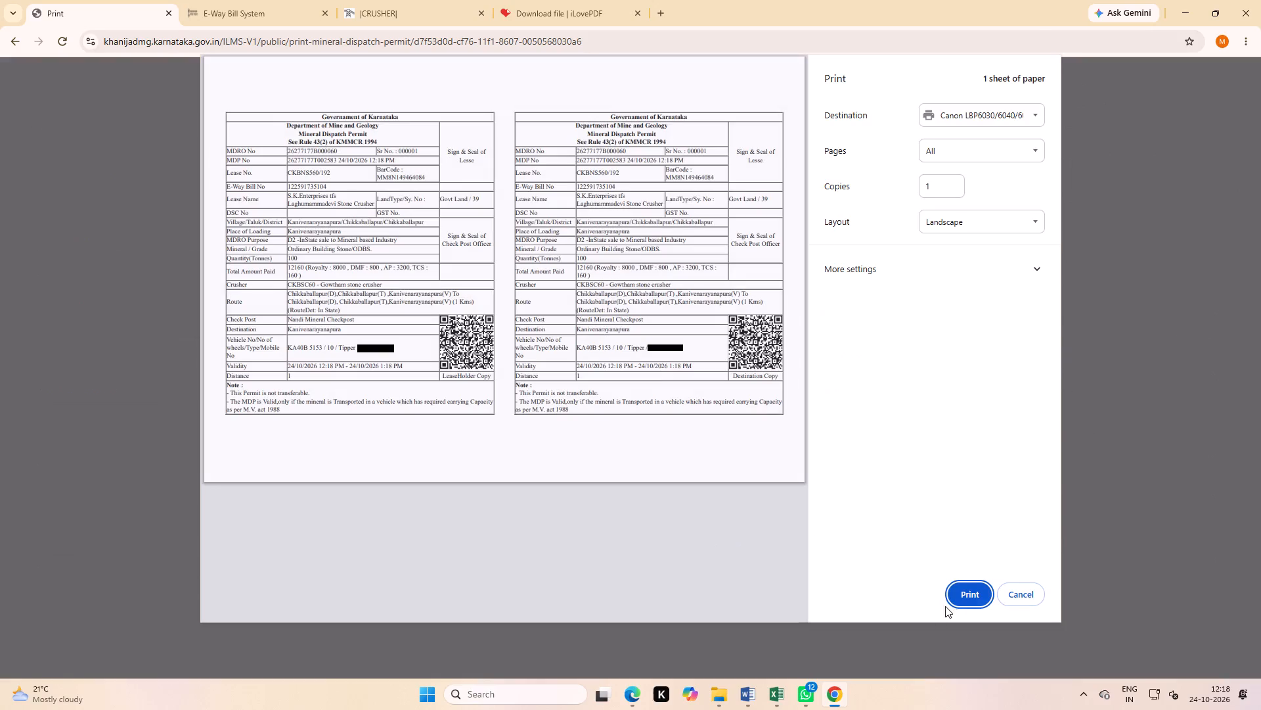
click(959, 600)
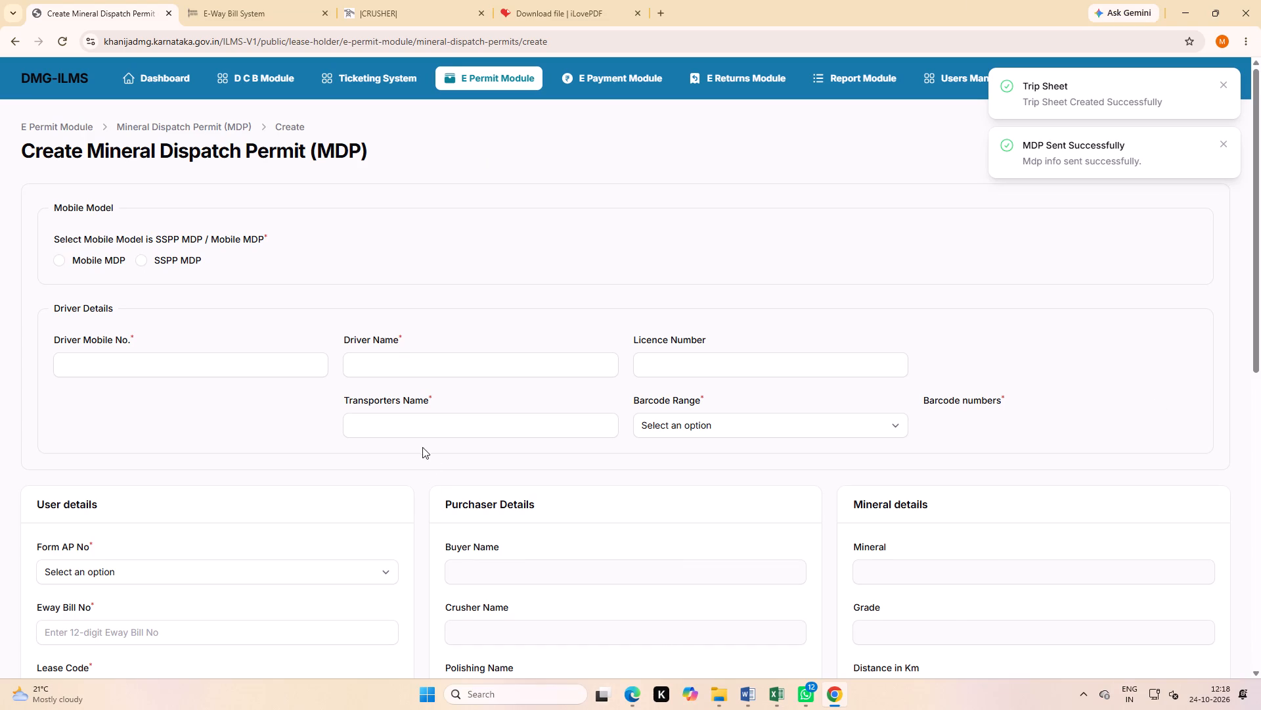
Switch to the crusher account in Microsoft Edge and open the DMG Material Acknowledgements list.
click(630, 697)
click(409, 84)
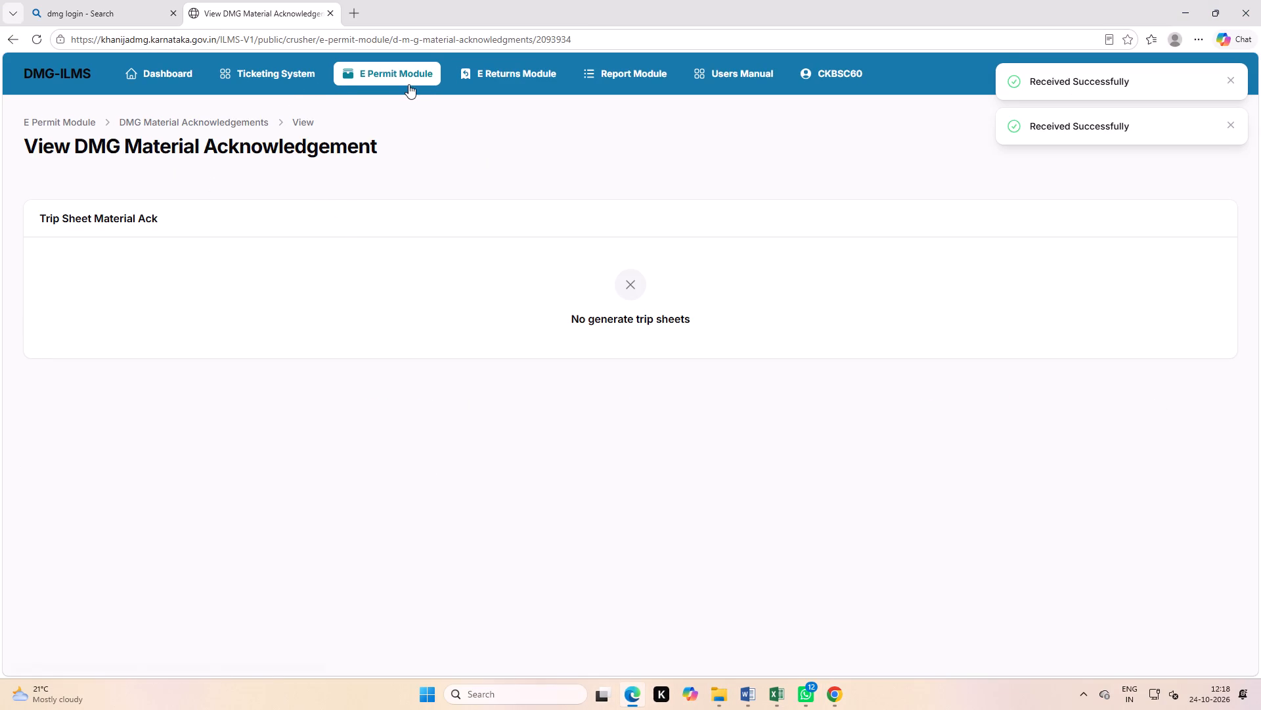
scroll(292, 471, down, 13)
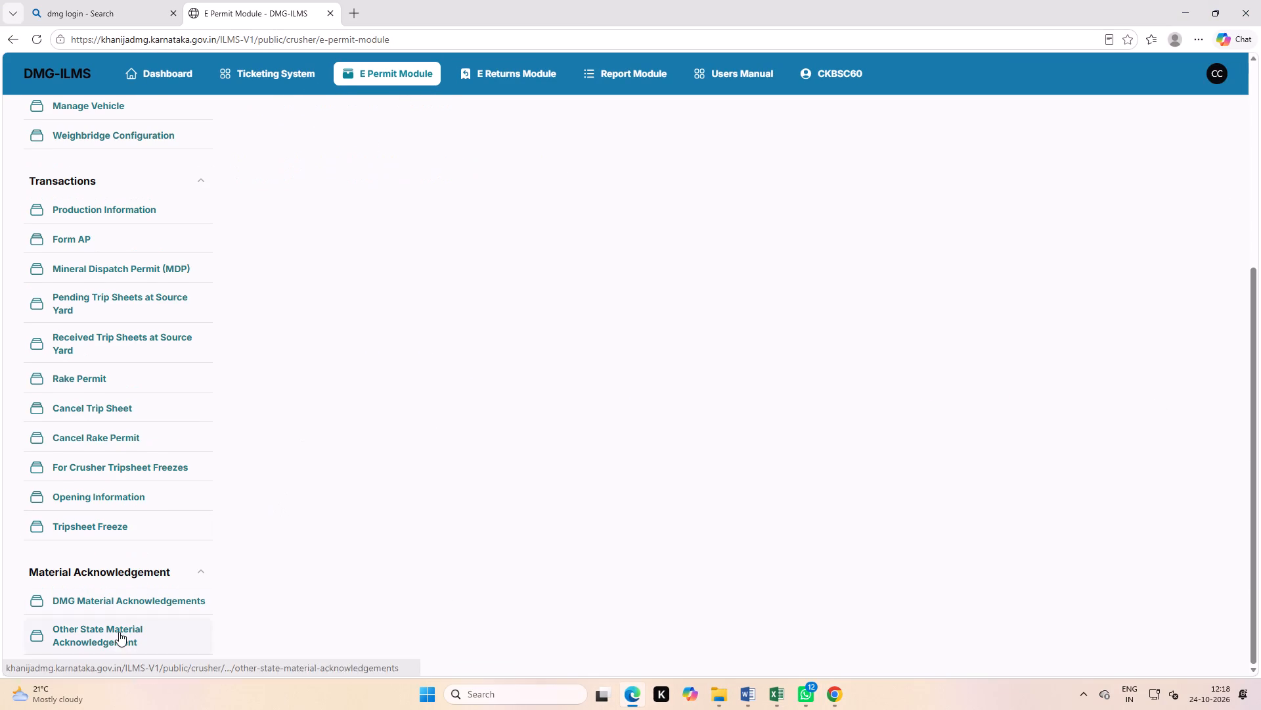
click(119, 588)
Filter the material acknowledgements by financial year 2026 - 2027 and bulk permit number 26277177B000060.
click(624, 250)
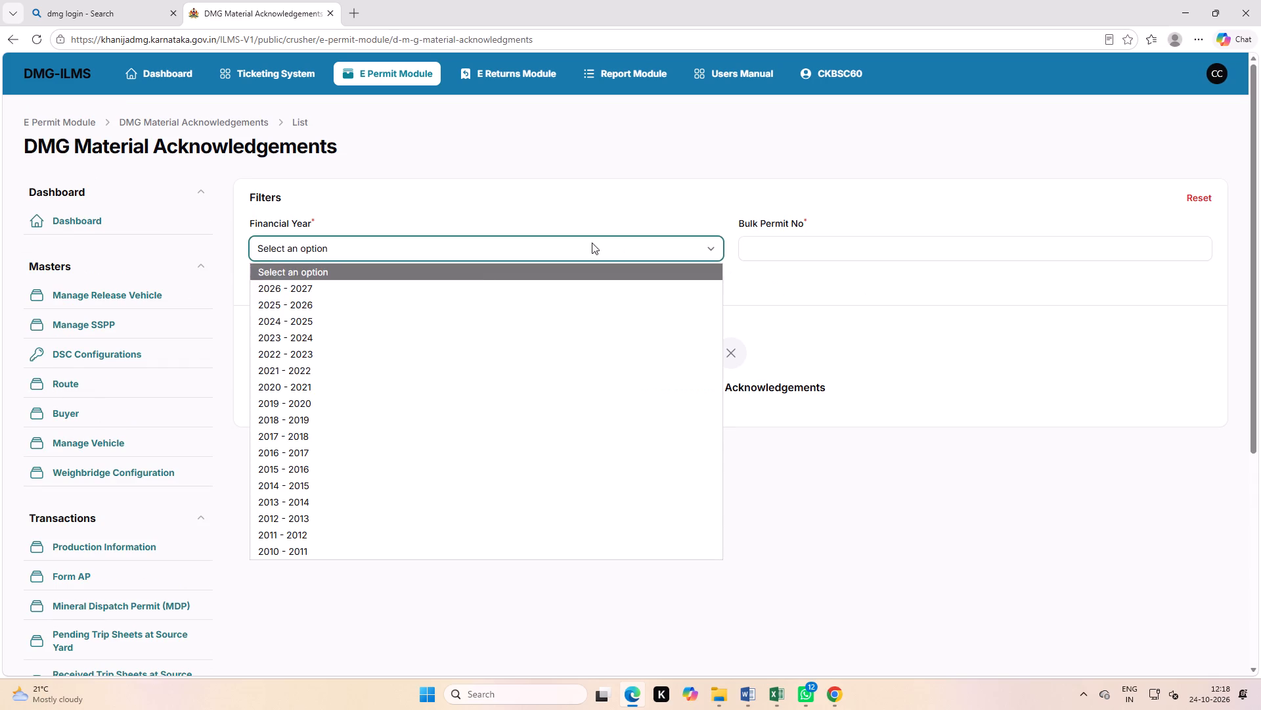
click(393, 290)
click(883, 231)
click(871, 250)
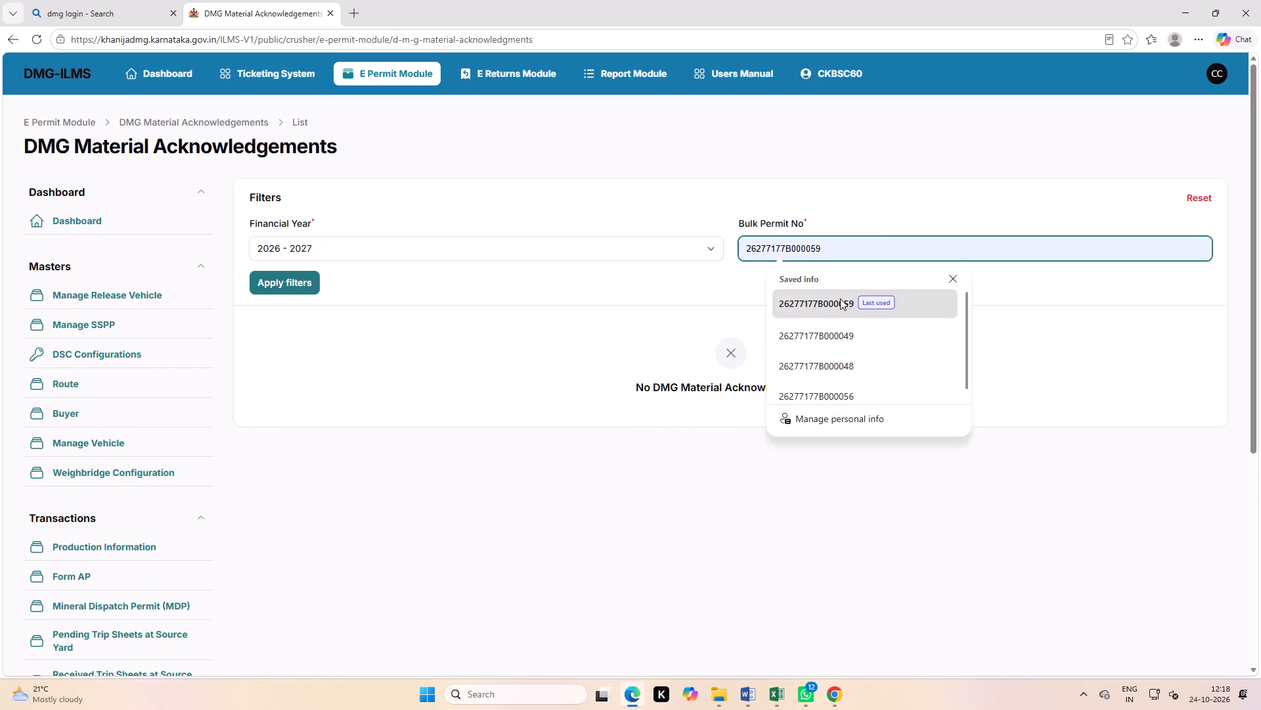
click(840, 298)
key(BackSpace)
key(BackSpace)
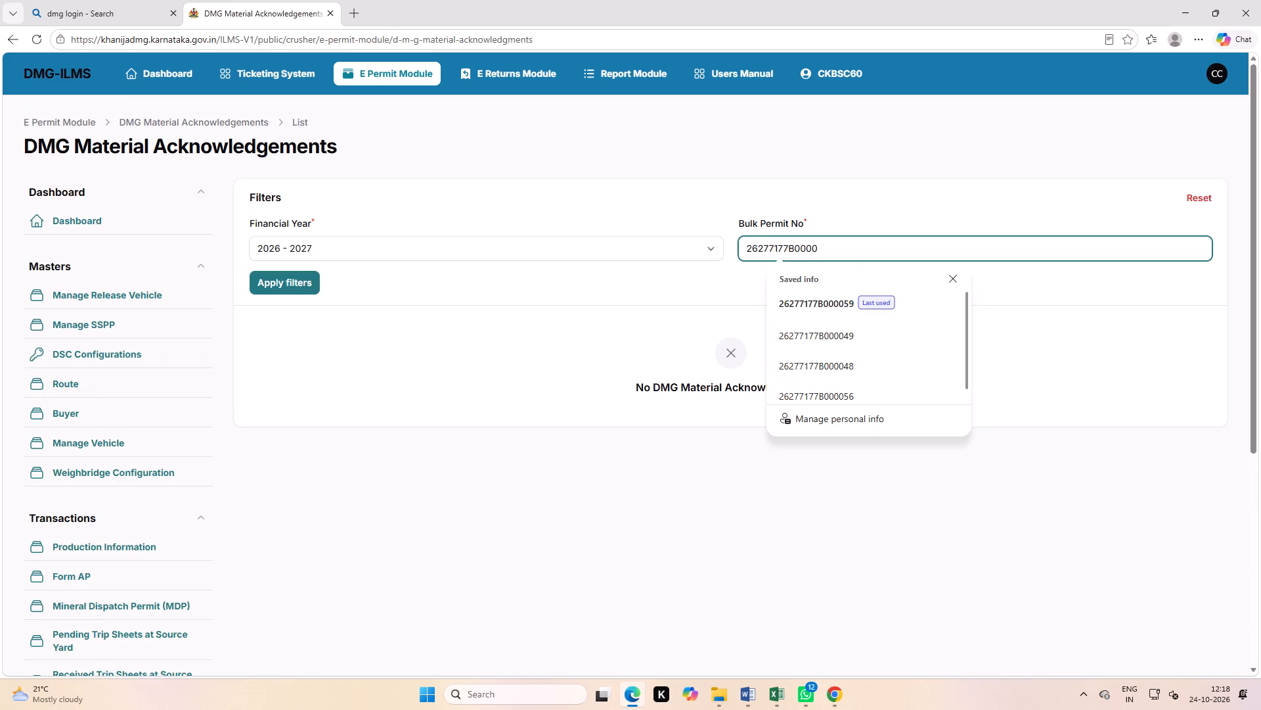
text(60)
click(872, 316)
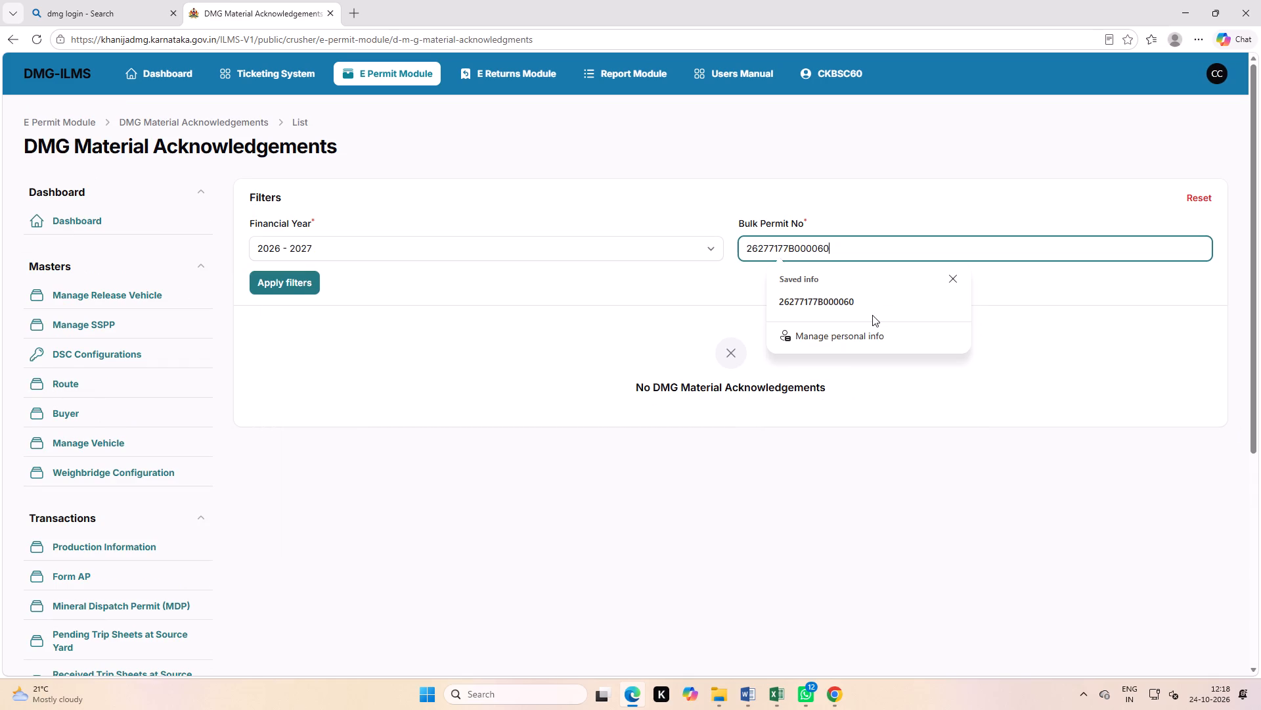
click(866, 307)
drag(474, 383, 468, 391)
click(284, 285)
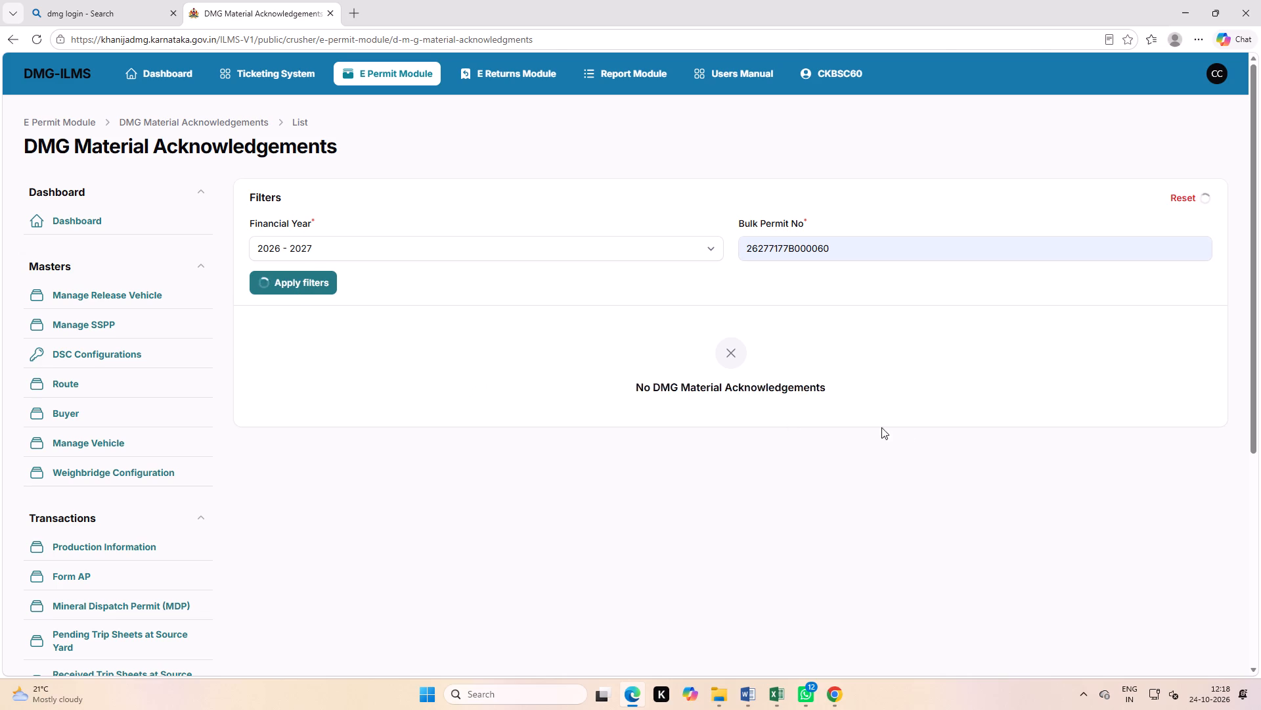
click(1201, 350)
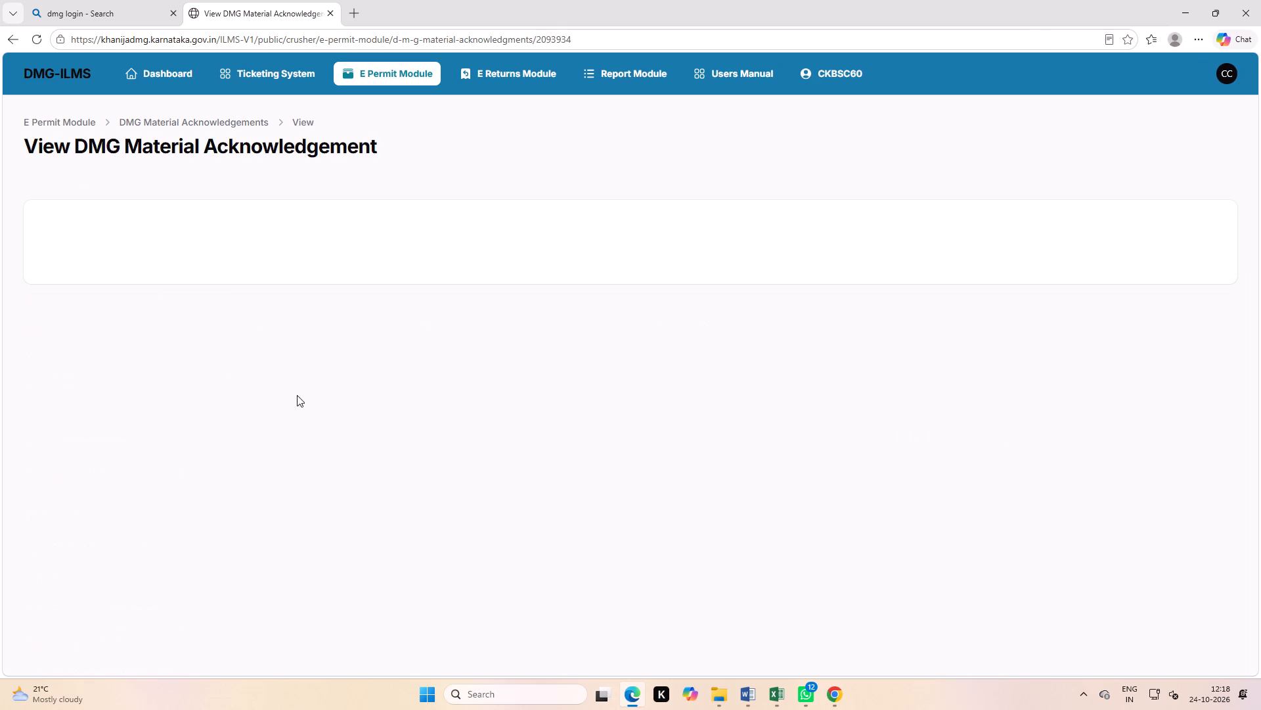
click(42, 256)
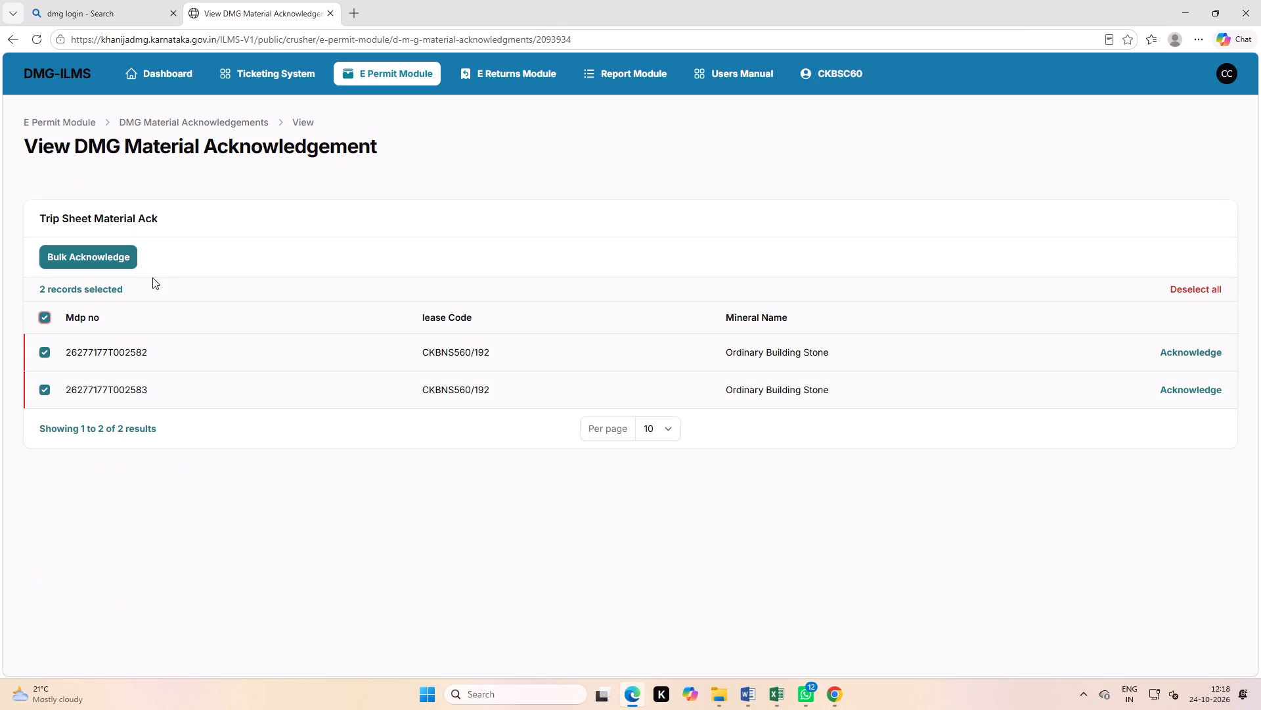
click(122, 256)
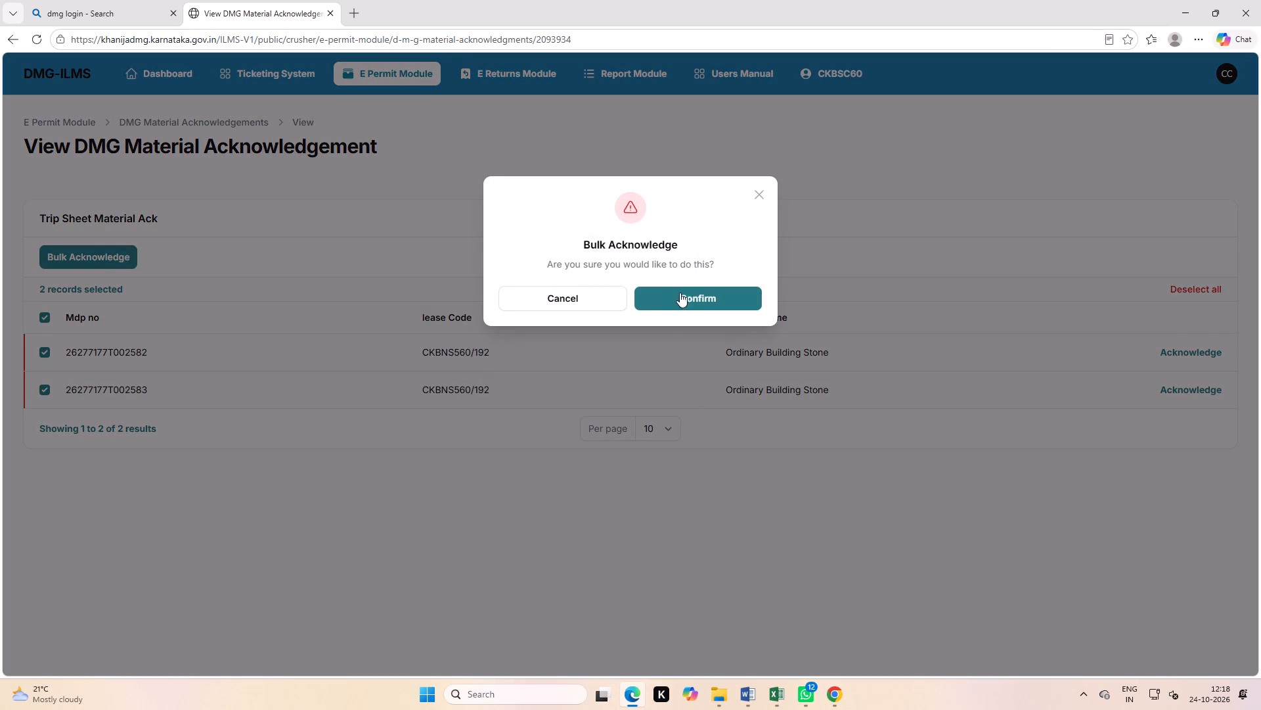
click(680, 289)
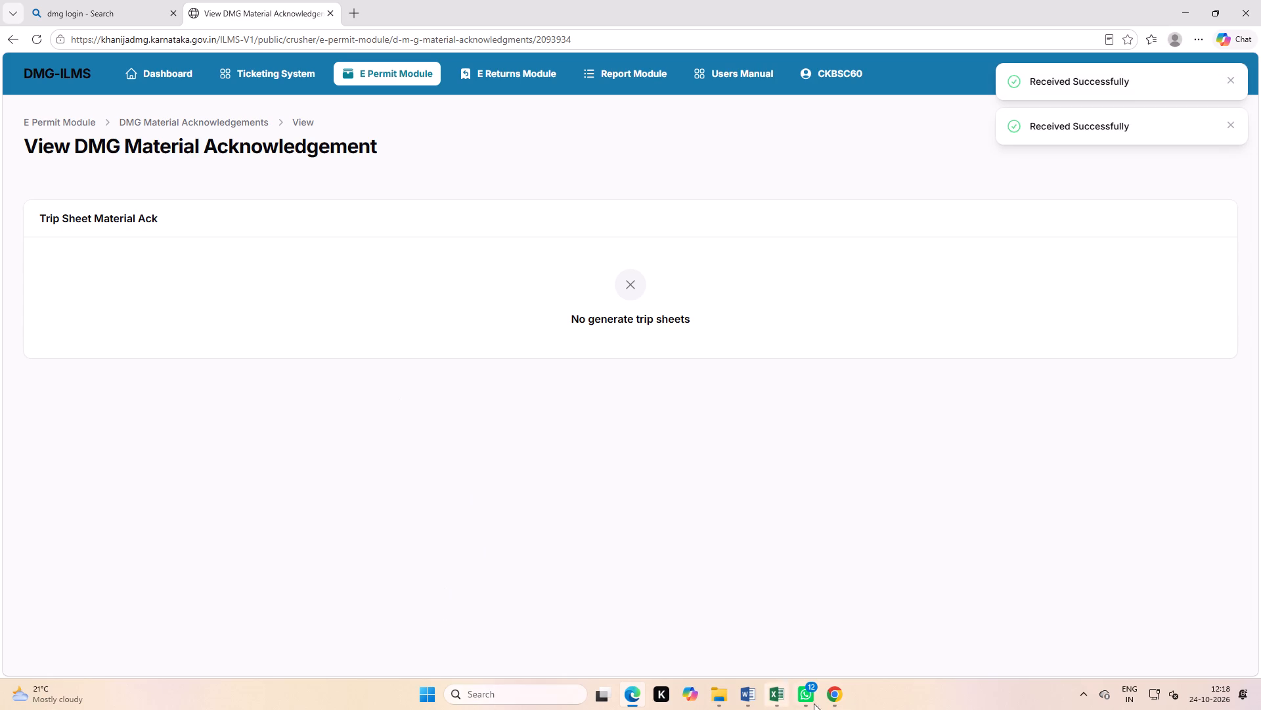
click(831, 694)
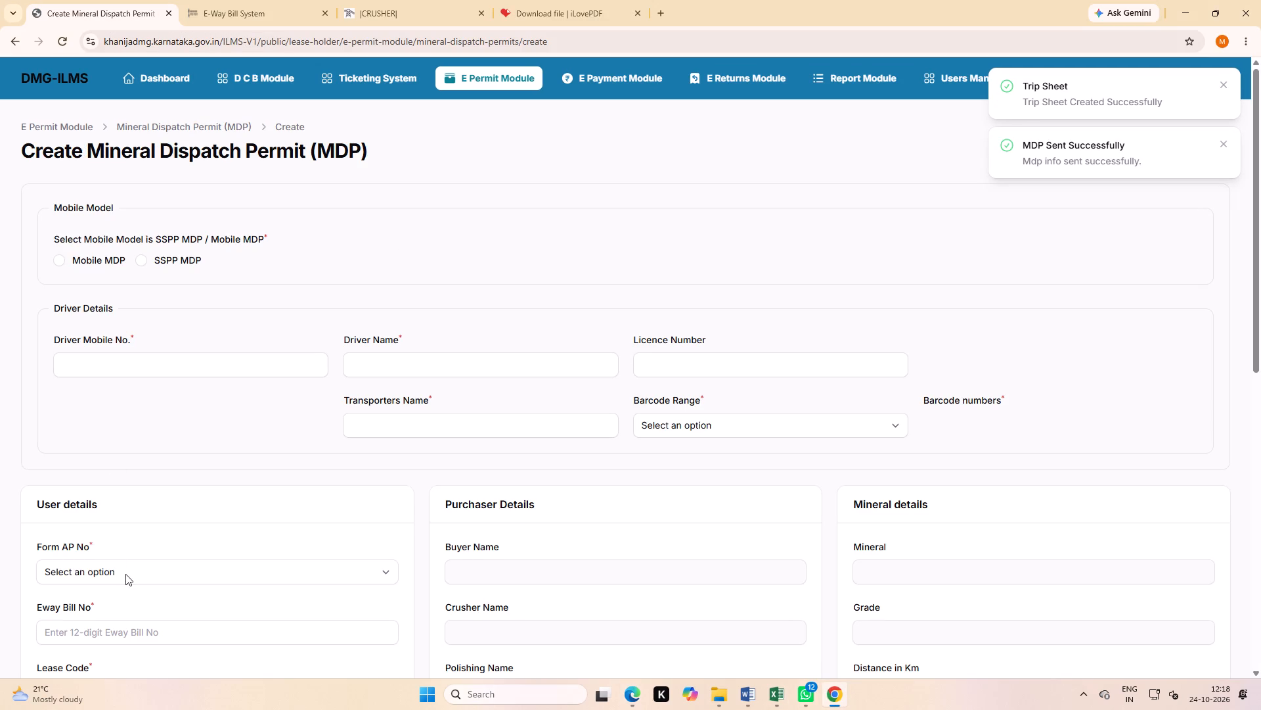
click(125, 574)
click(110, 548)
scroll(171, 486, down, 4)
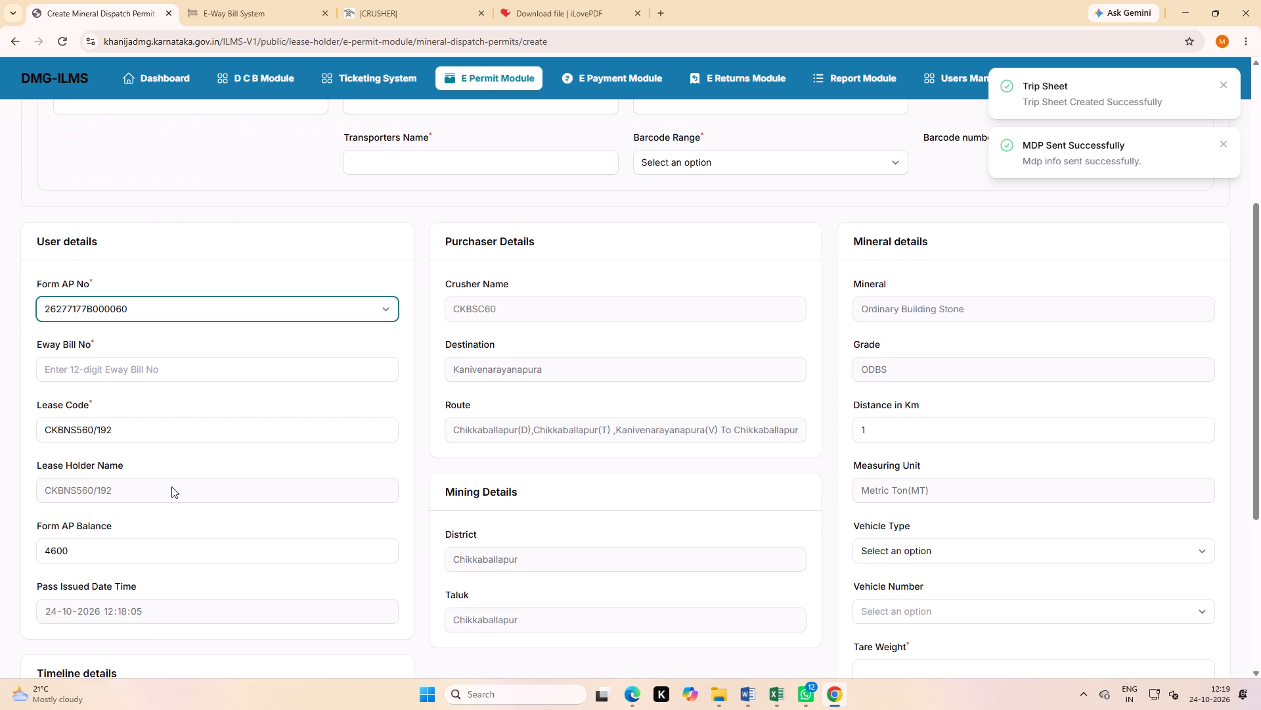
Set the permit's mobile model to SSPP MDP, enter the driver's mobile number and fill in DRIVER as the driver name.
scroll(638, 458, up, 6)
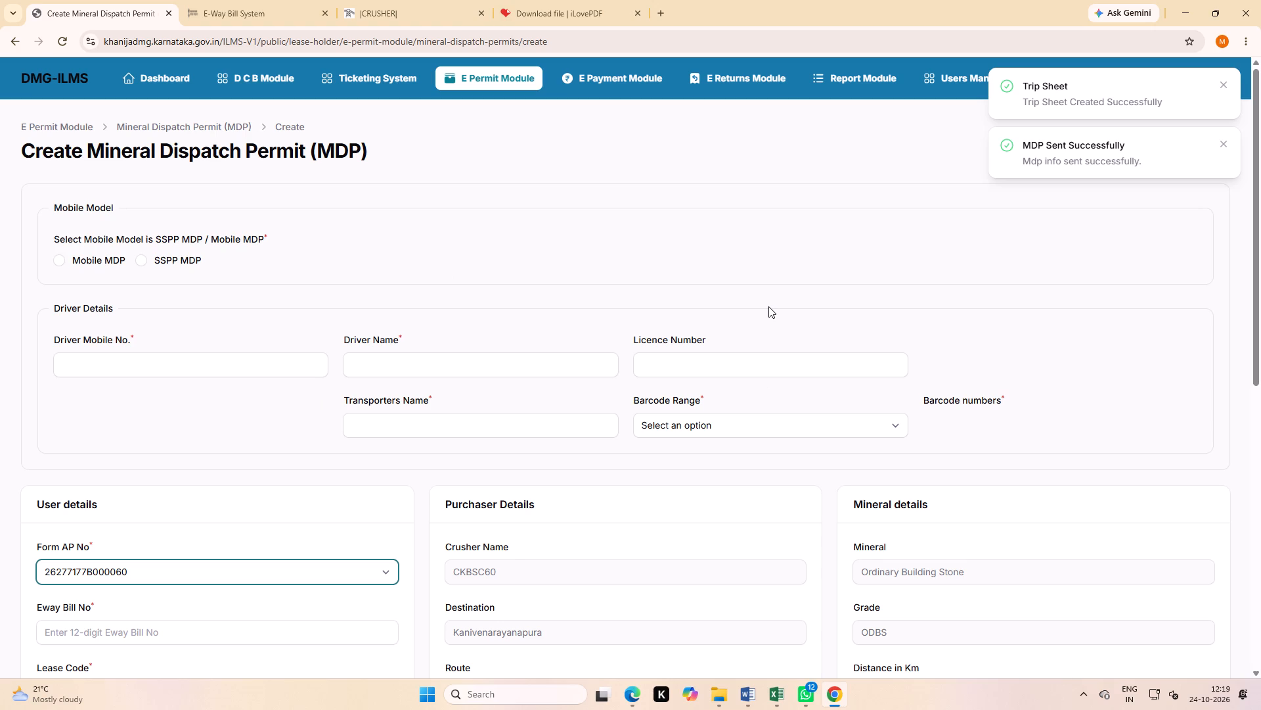
click(192, 252)
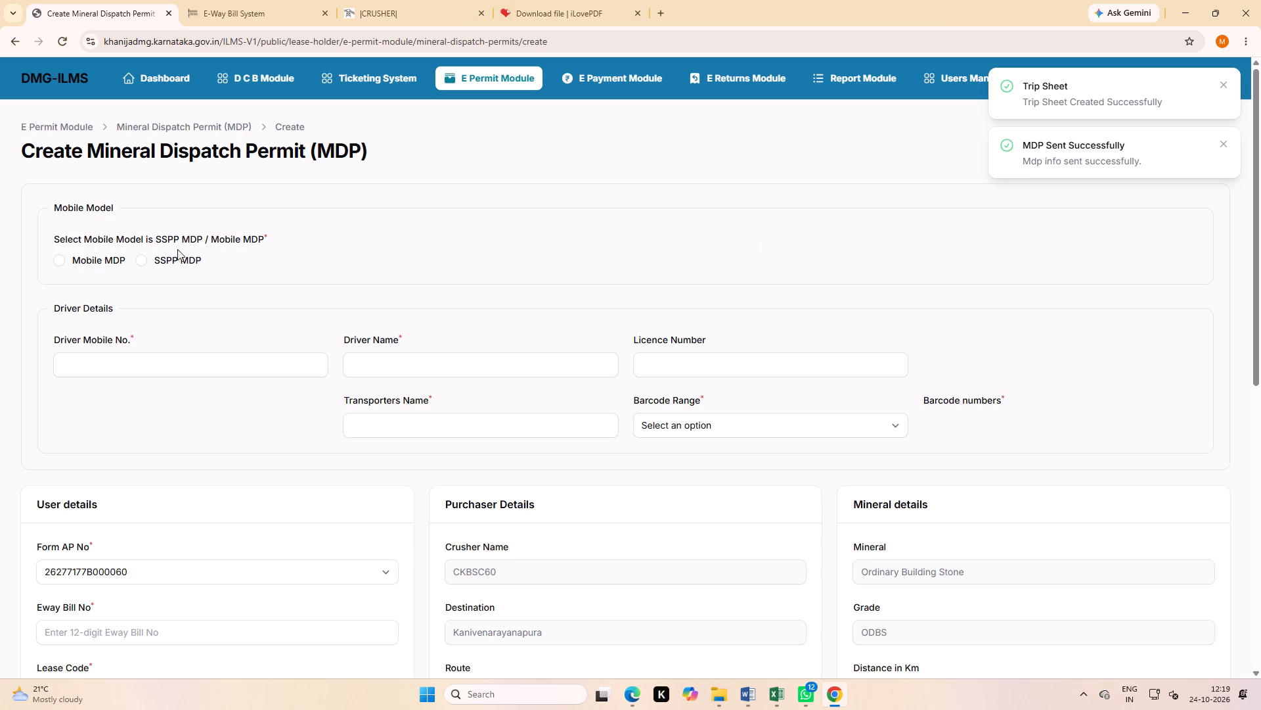
click(143, 260)
click(167, 362)
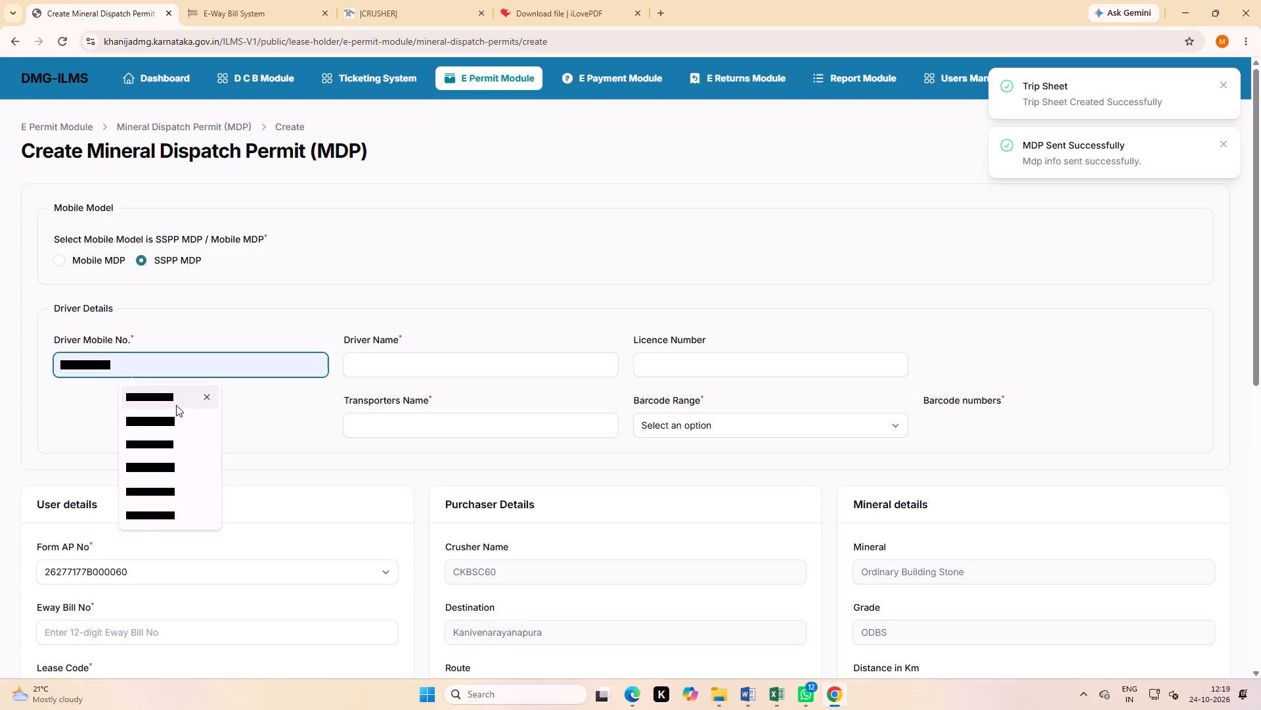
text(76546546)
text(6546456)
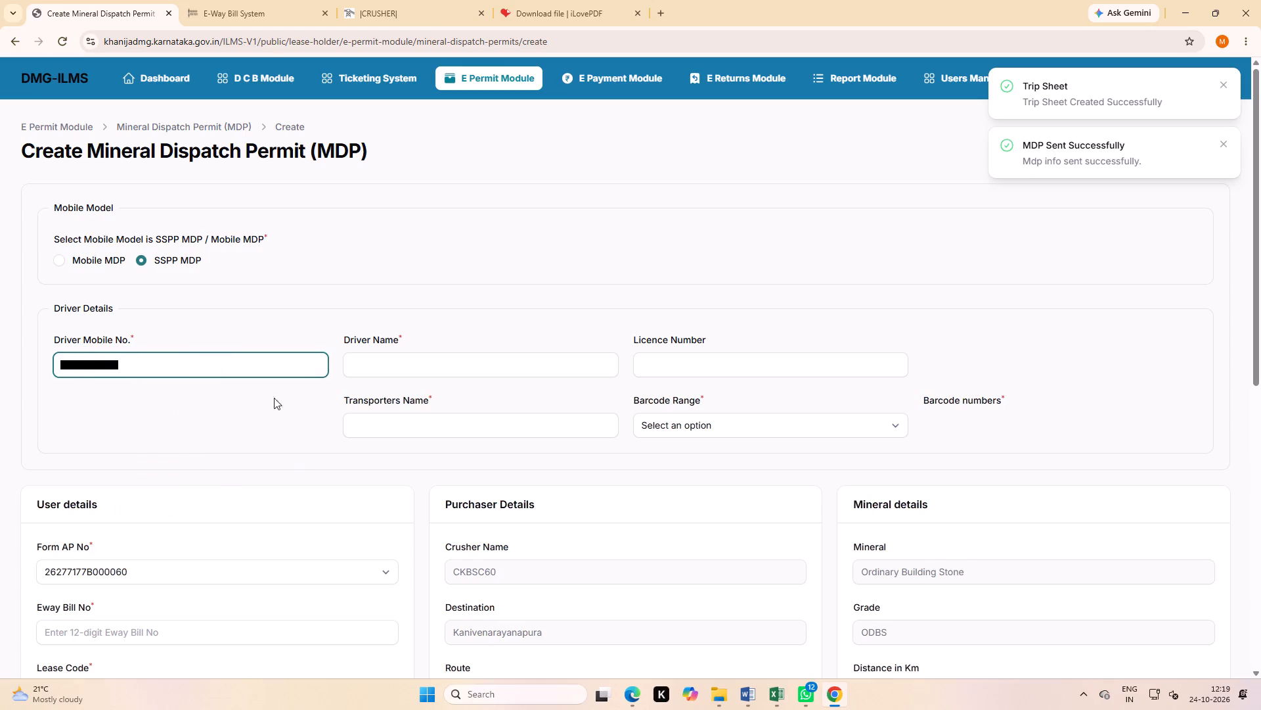
click(455, 366)
click(437, 395)
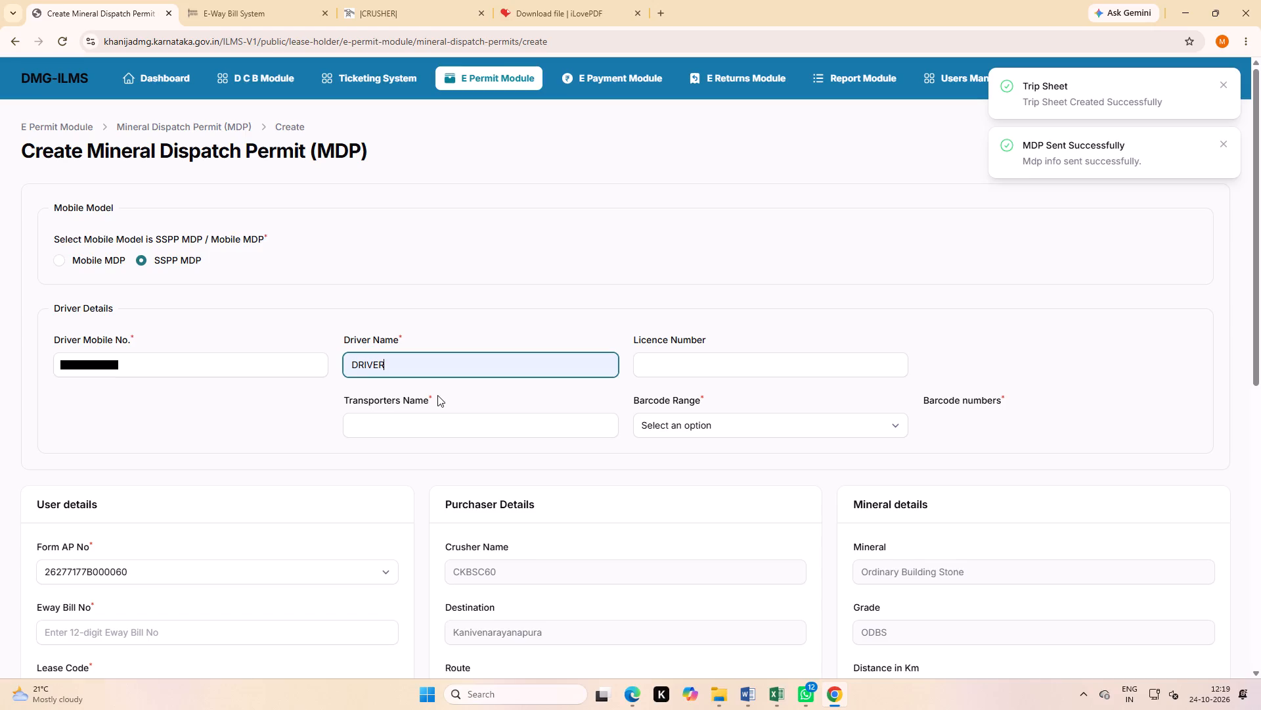
click(732, 430)
scroll(688, 382, down, 14)
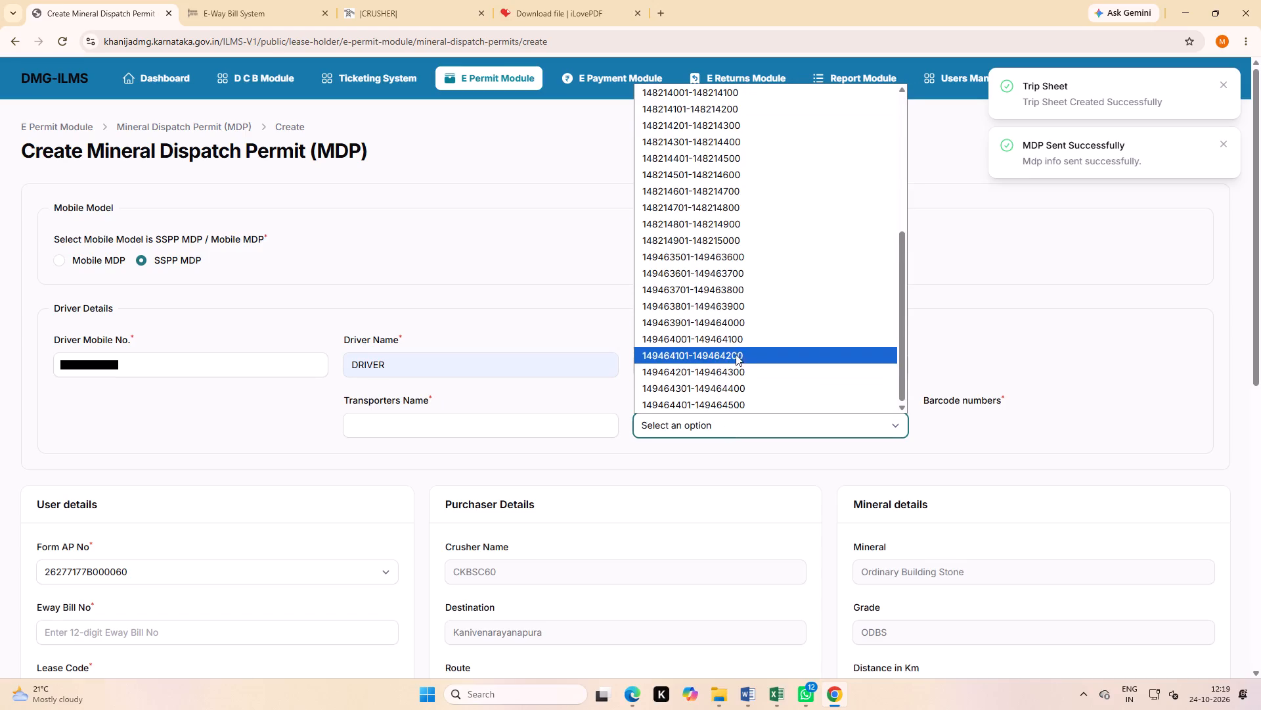
click(736, 339)
click(992, 425)
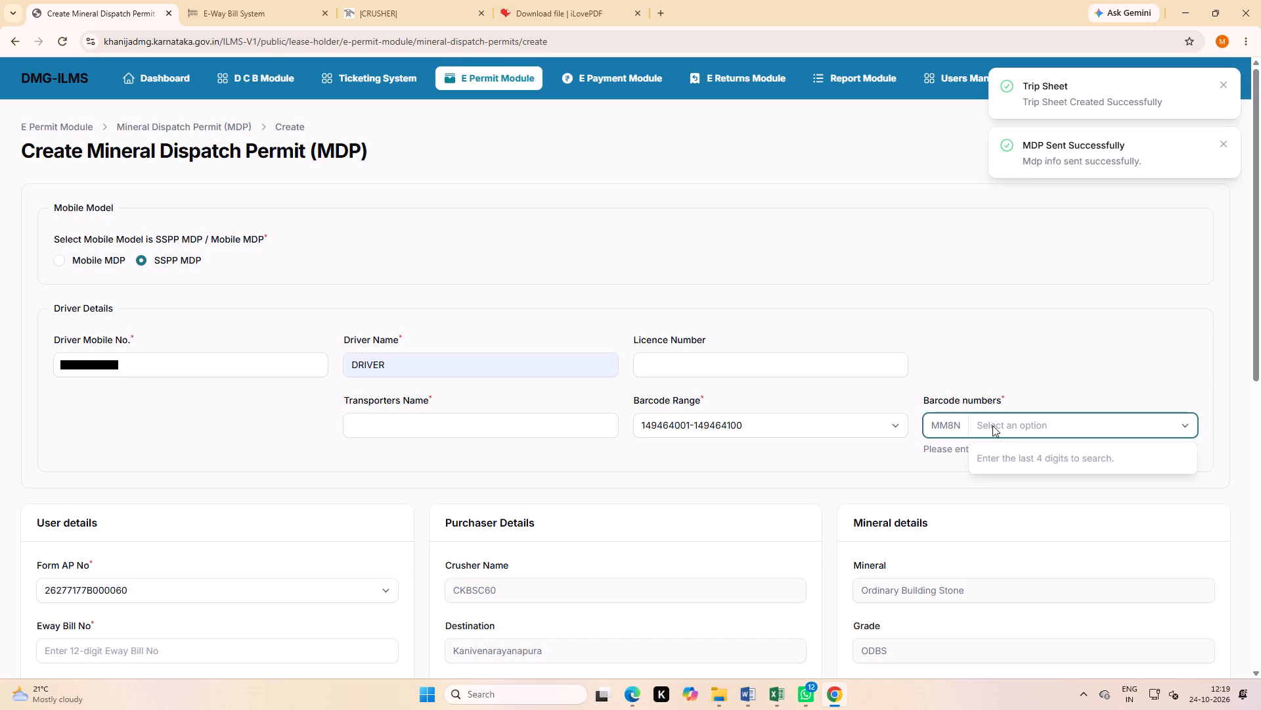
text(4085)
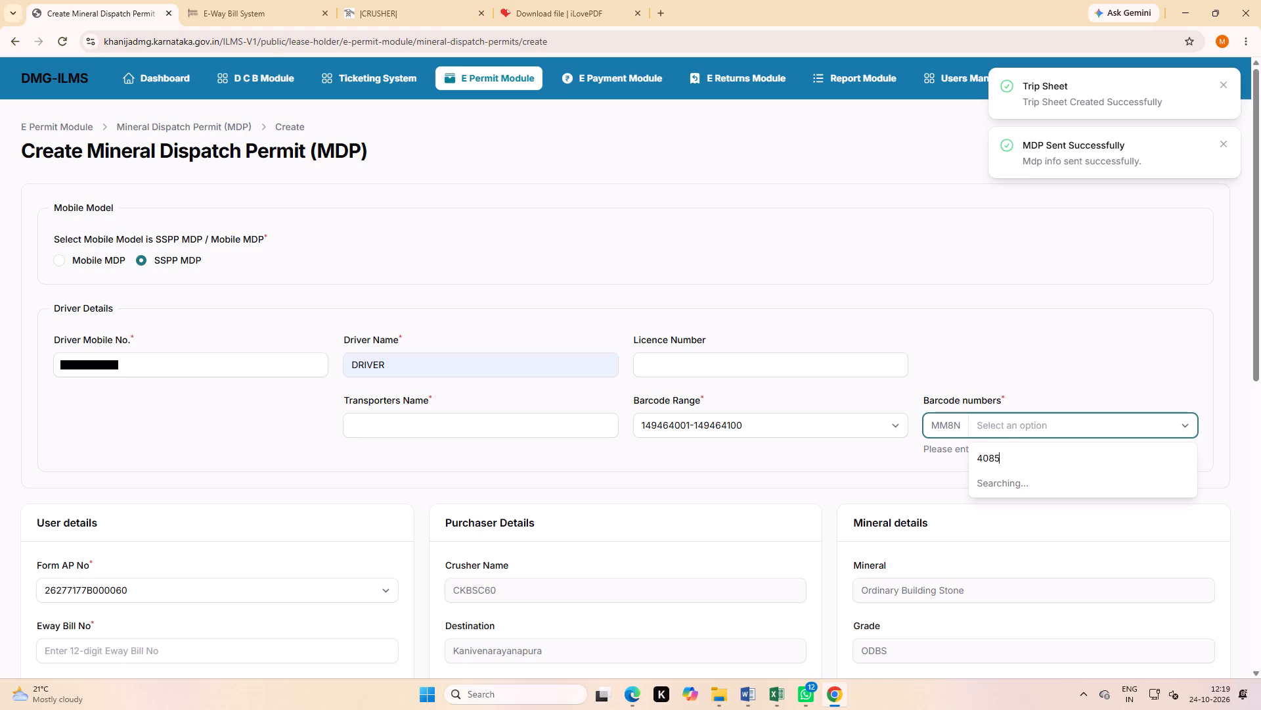
click(1010, 485)
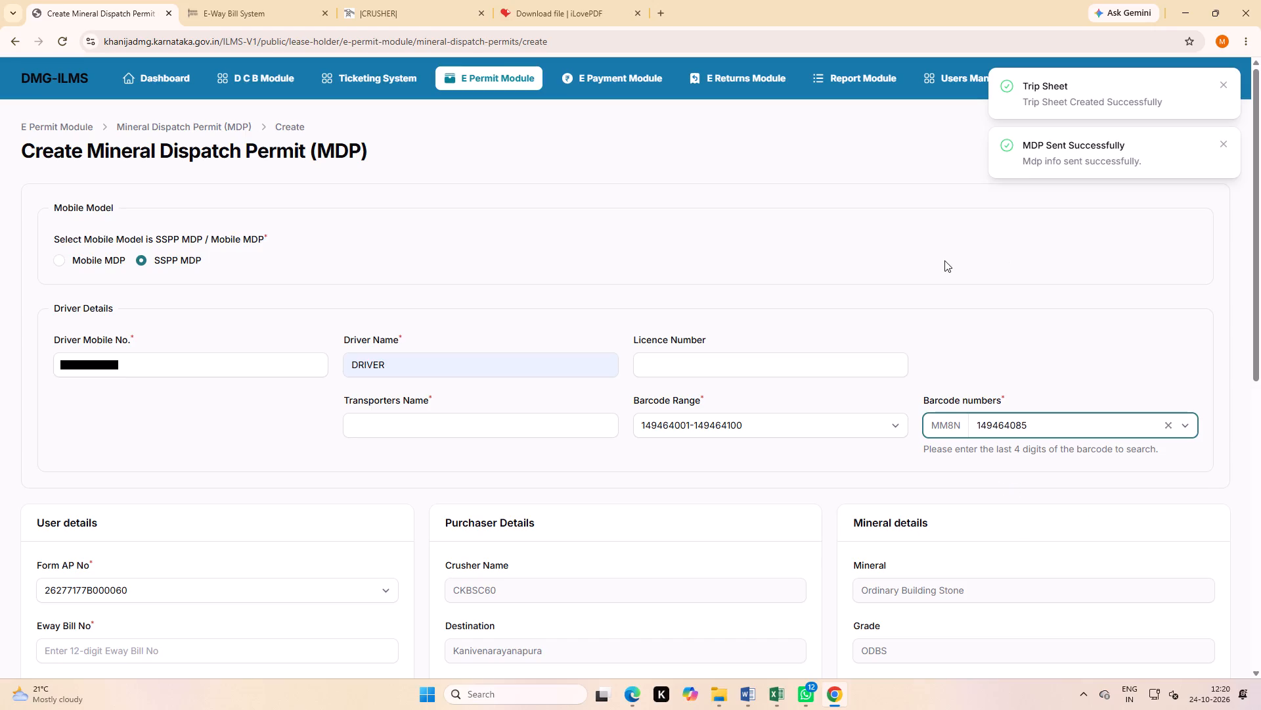
scroll(234, 529, down, 3)
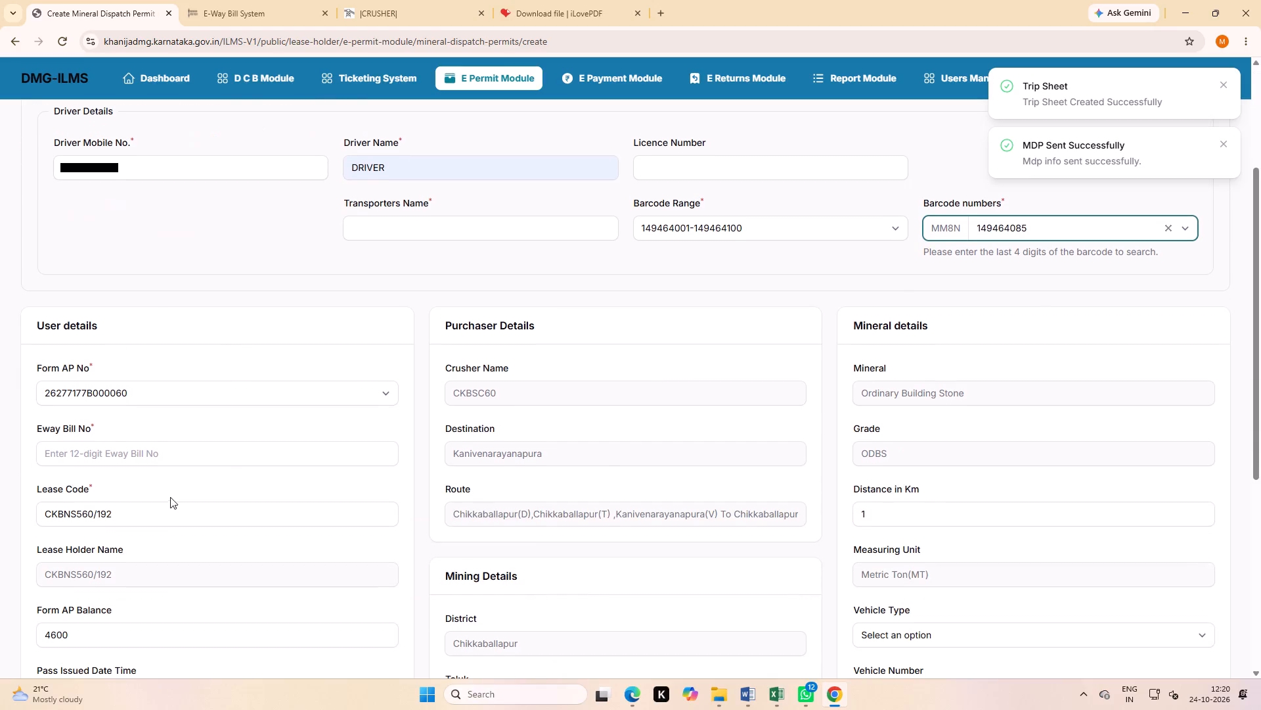
click(179, 459)
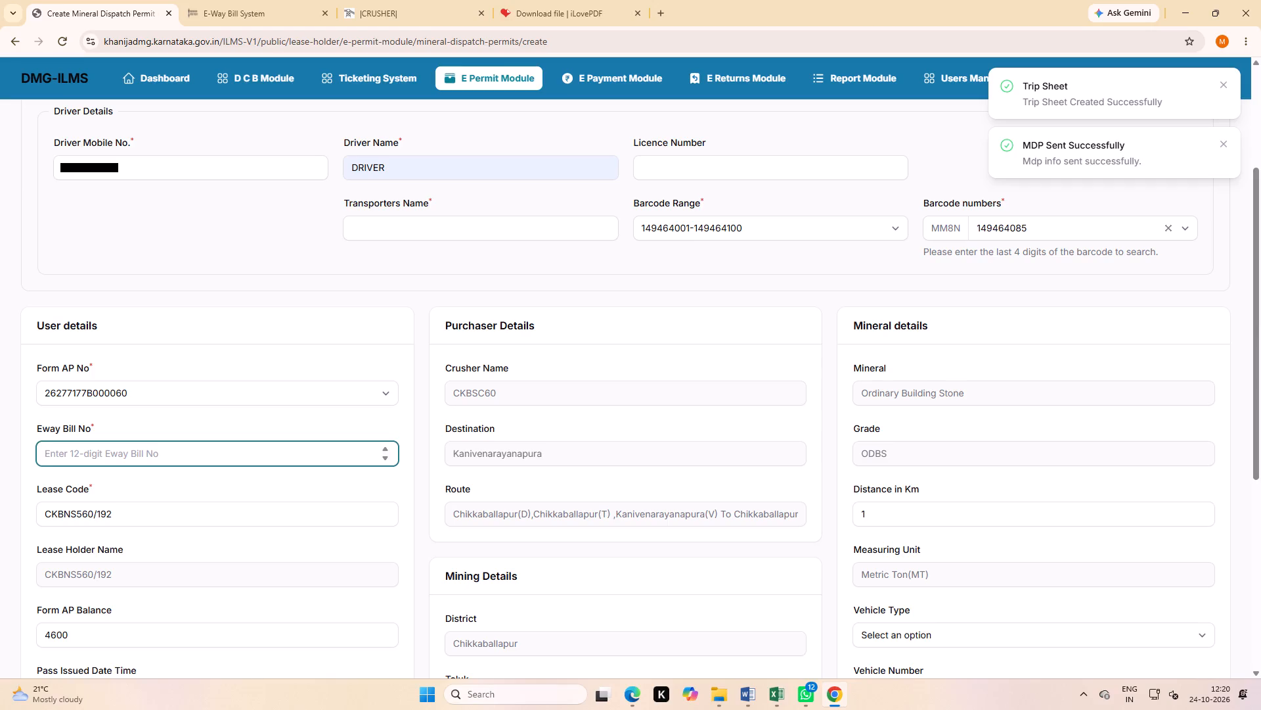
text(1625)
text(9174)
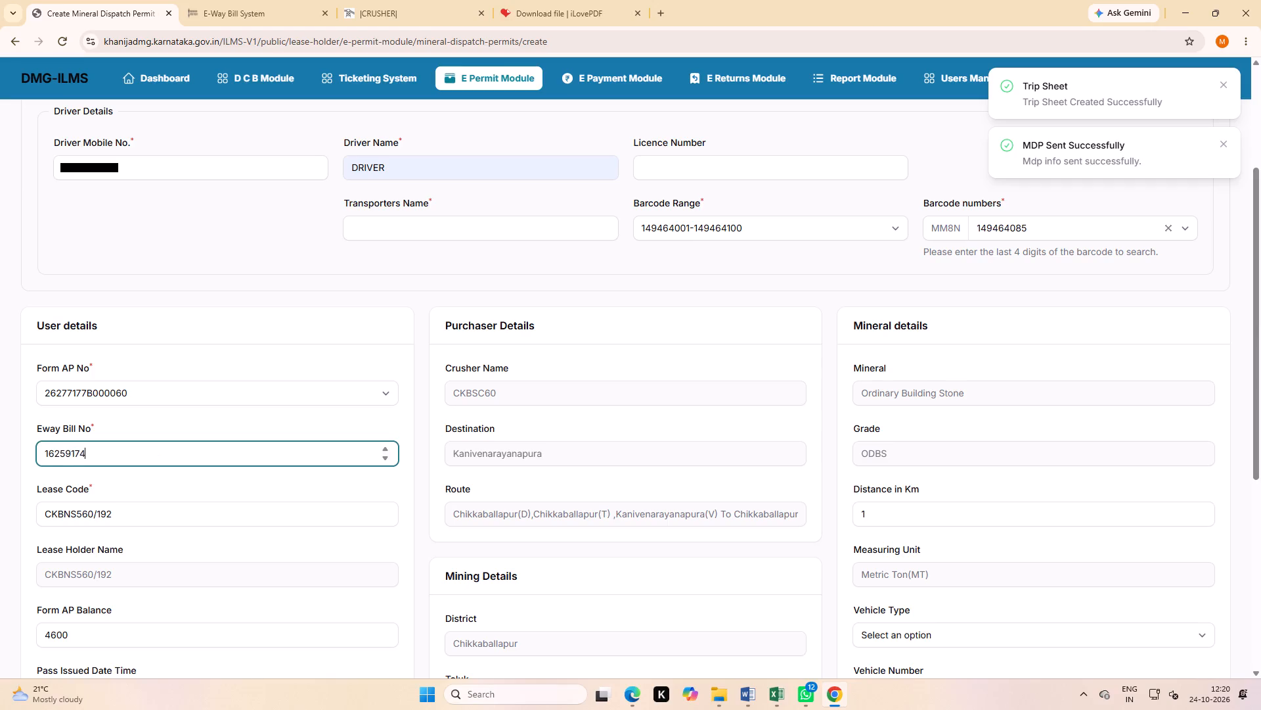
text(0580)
click(231, 486)
scroll(916, 530, down, 1)
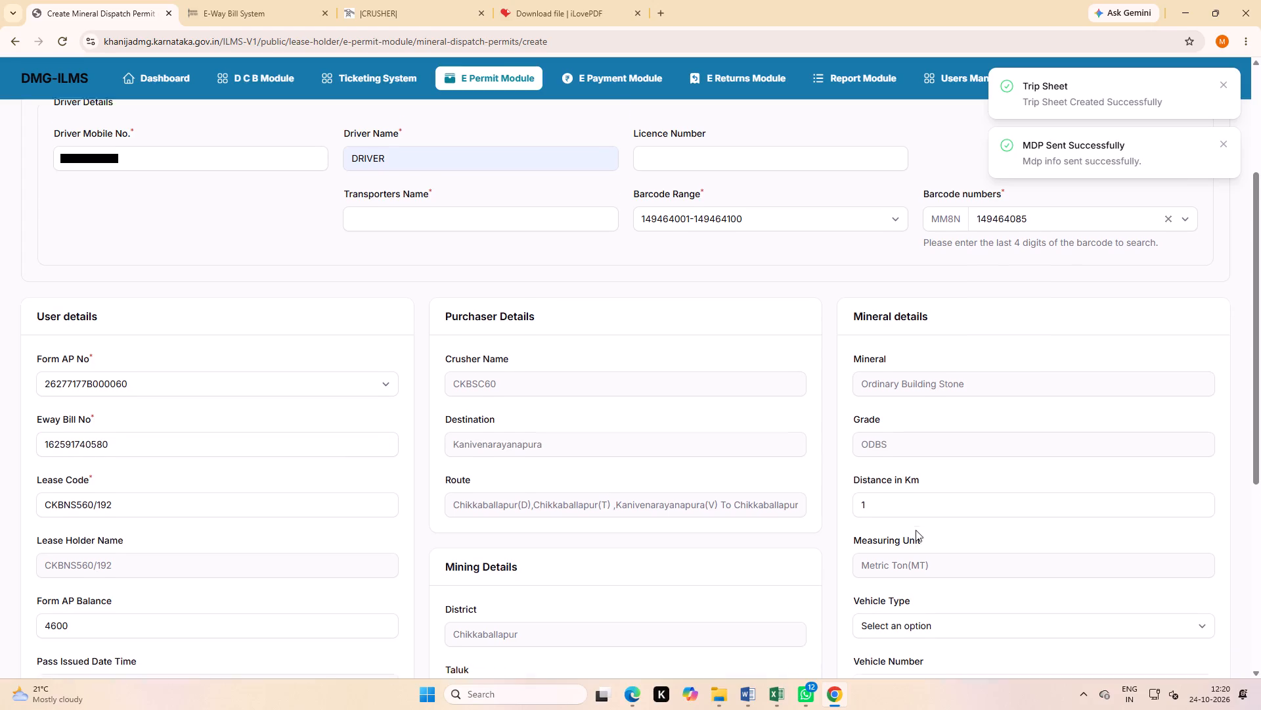
click(908, 573)
click(892, 641)
scroll(929, 550, down, 2)
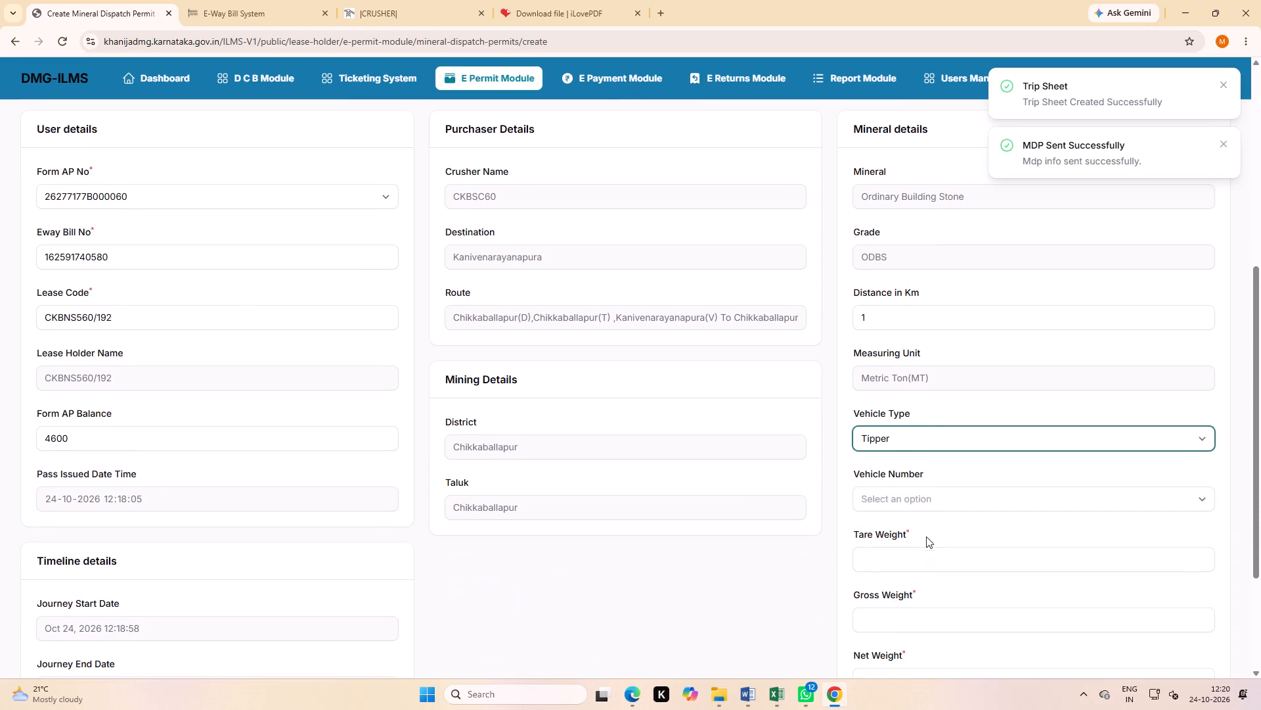
click(906, 500)
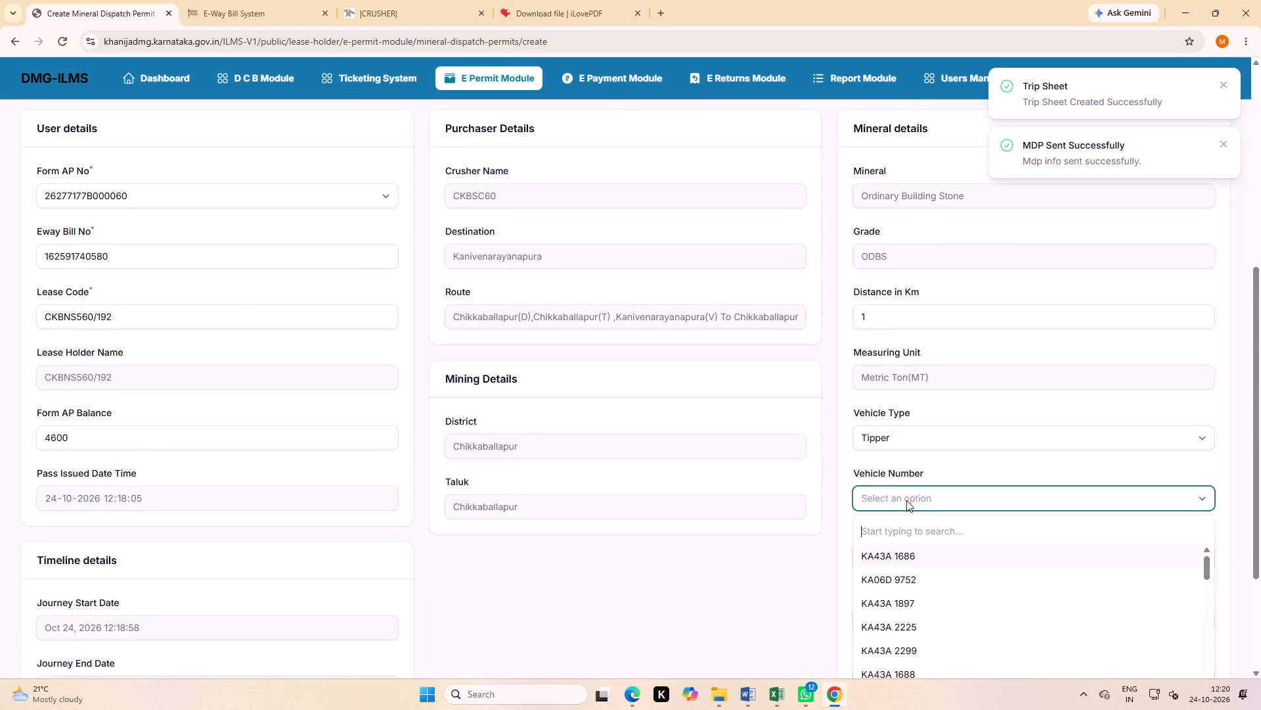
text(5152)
click(950, 561)
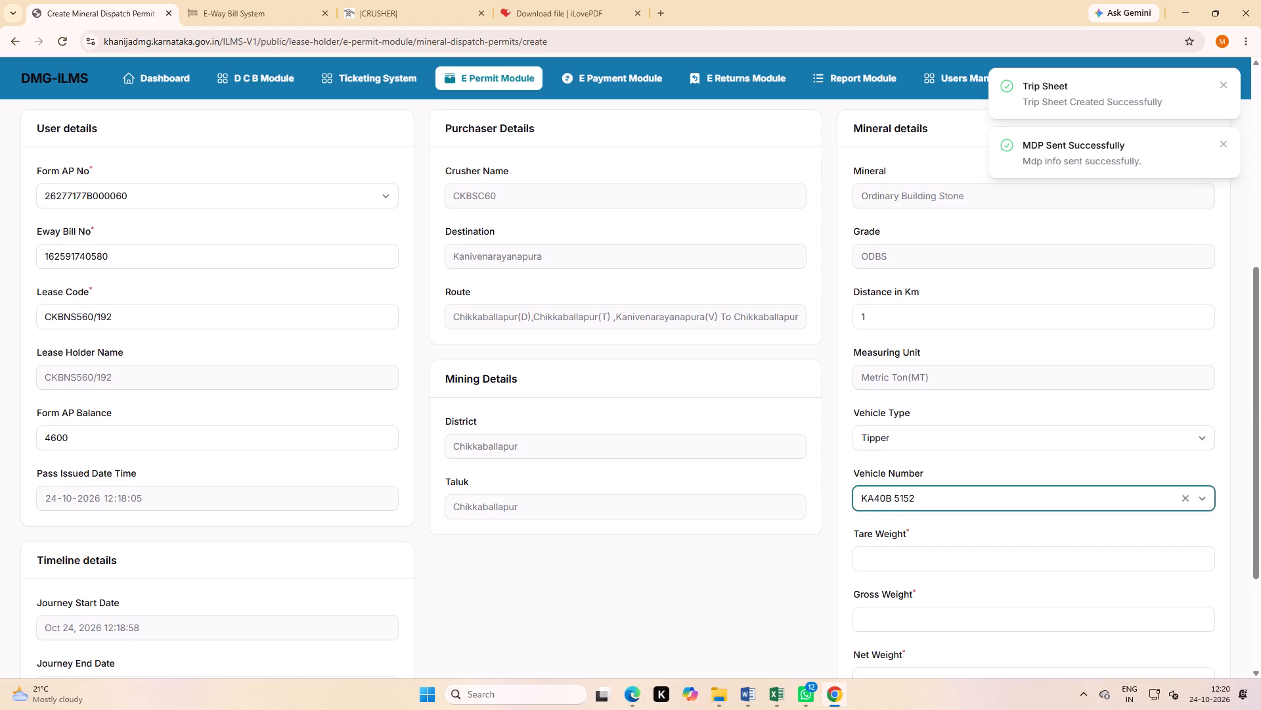
click(901, 615)
text(110)
scroll(956, 649, down, 2)
click(966, 515)
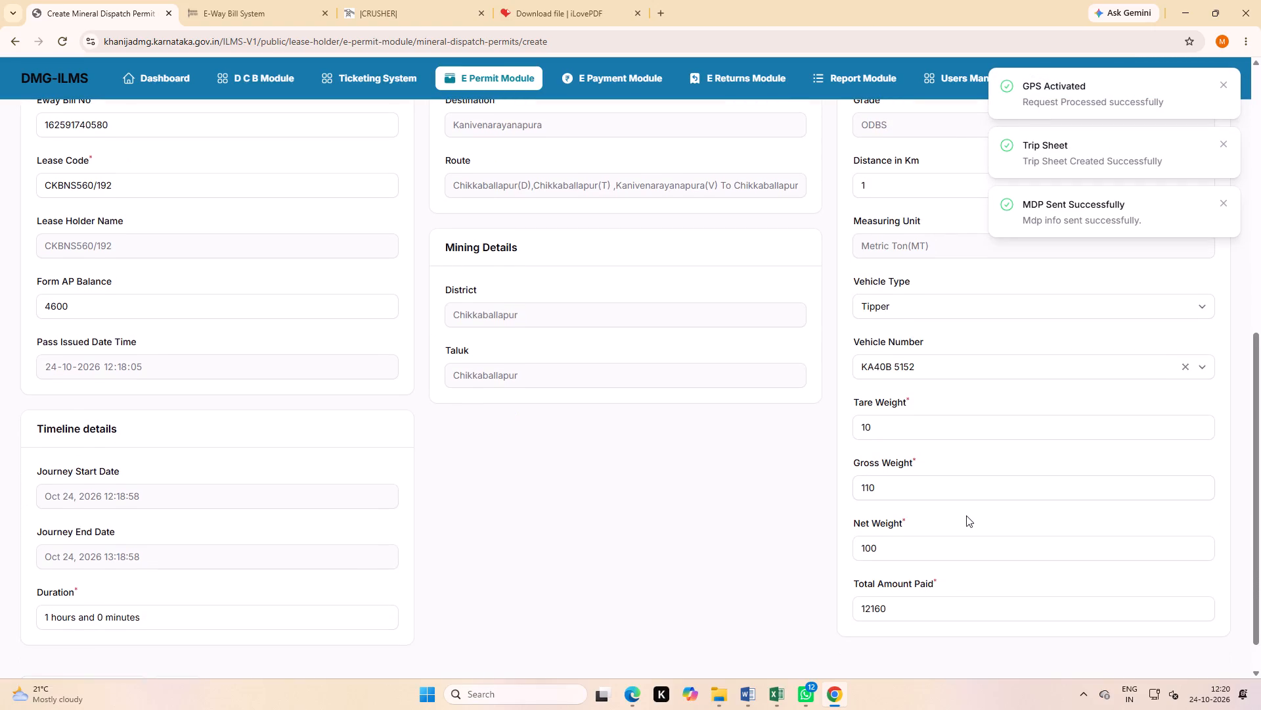
scroll(377, 432, up, 9)
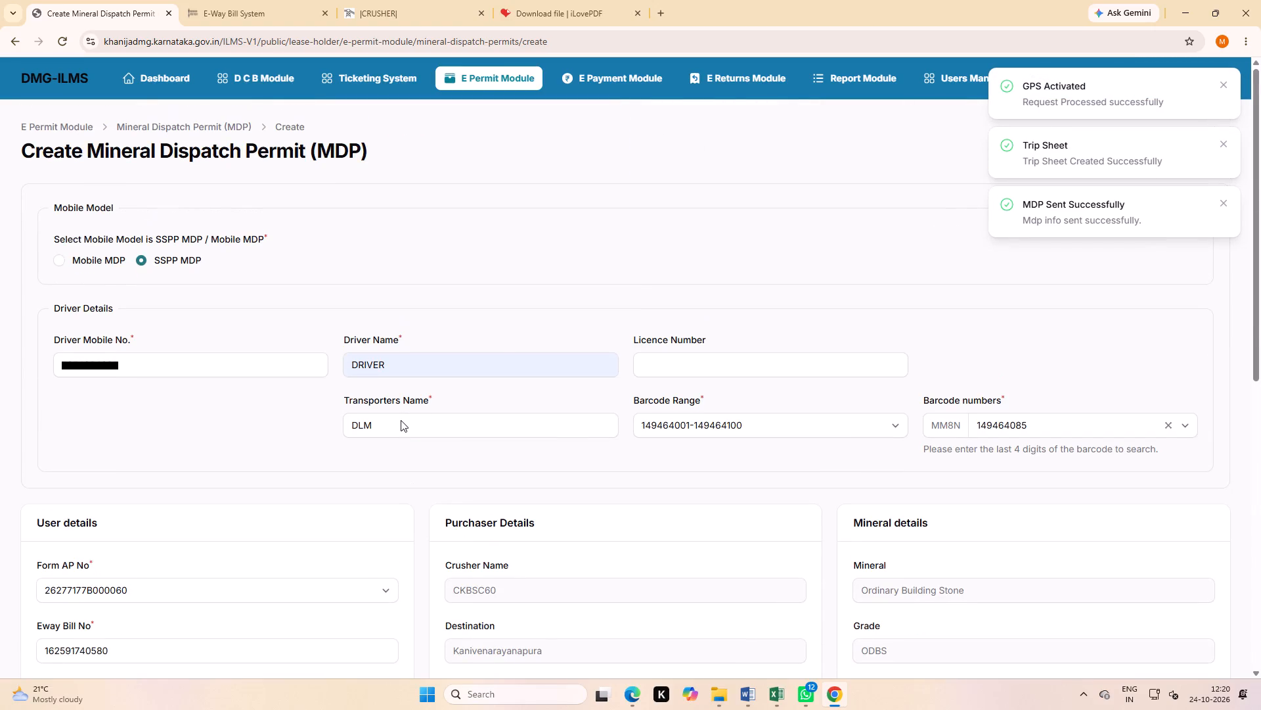
scroll(167, 467, down, 18)
click(113, 645)
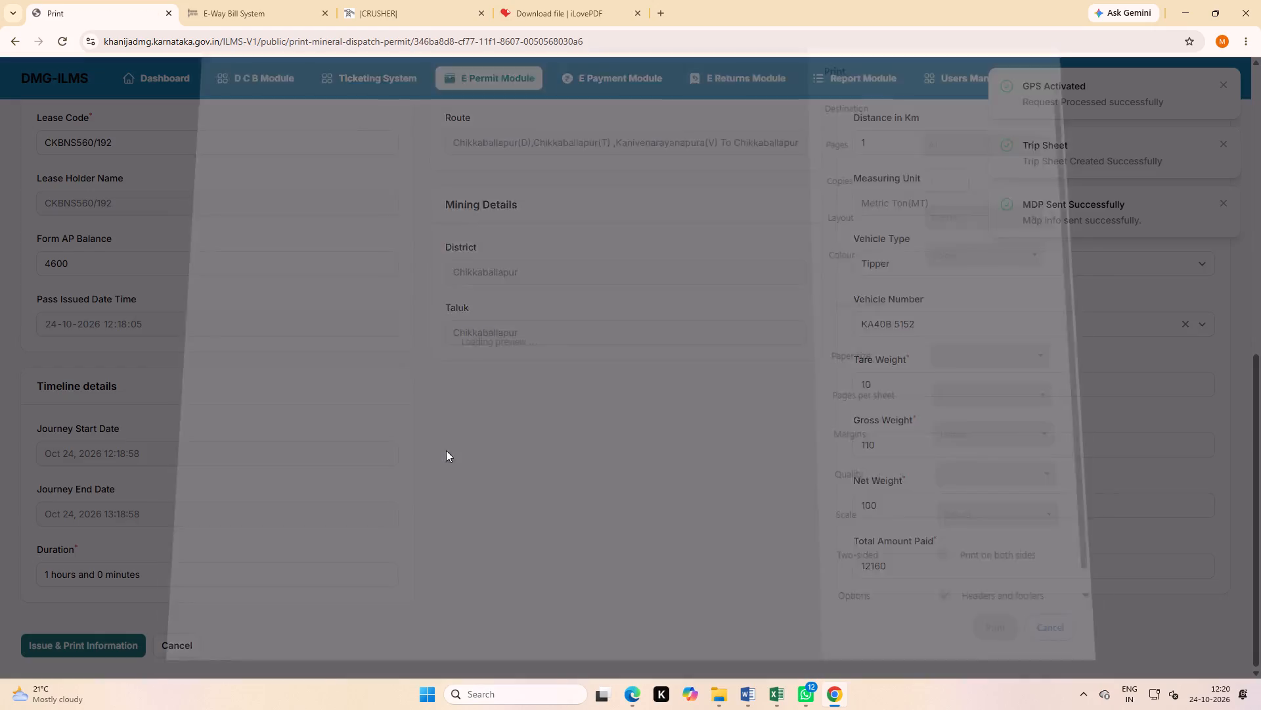
click(962, 599)
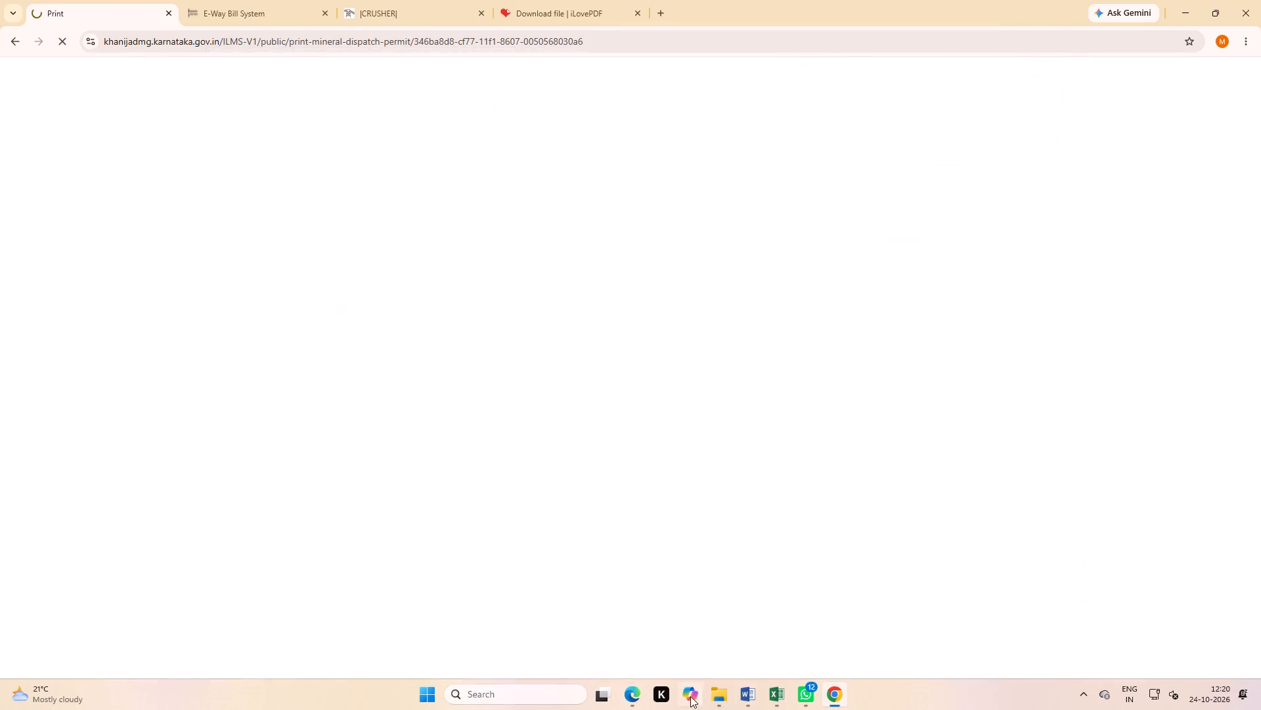
In the crusher account in Edge, filter the DMG Material Acknowledgements by financial year 2026 - 2027 and bulk permit number 26277177B000060.
click(630, 703)
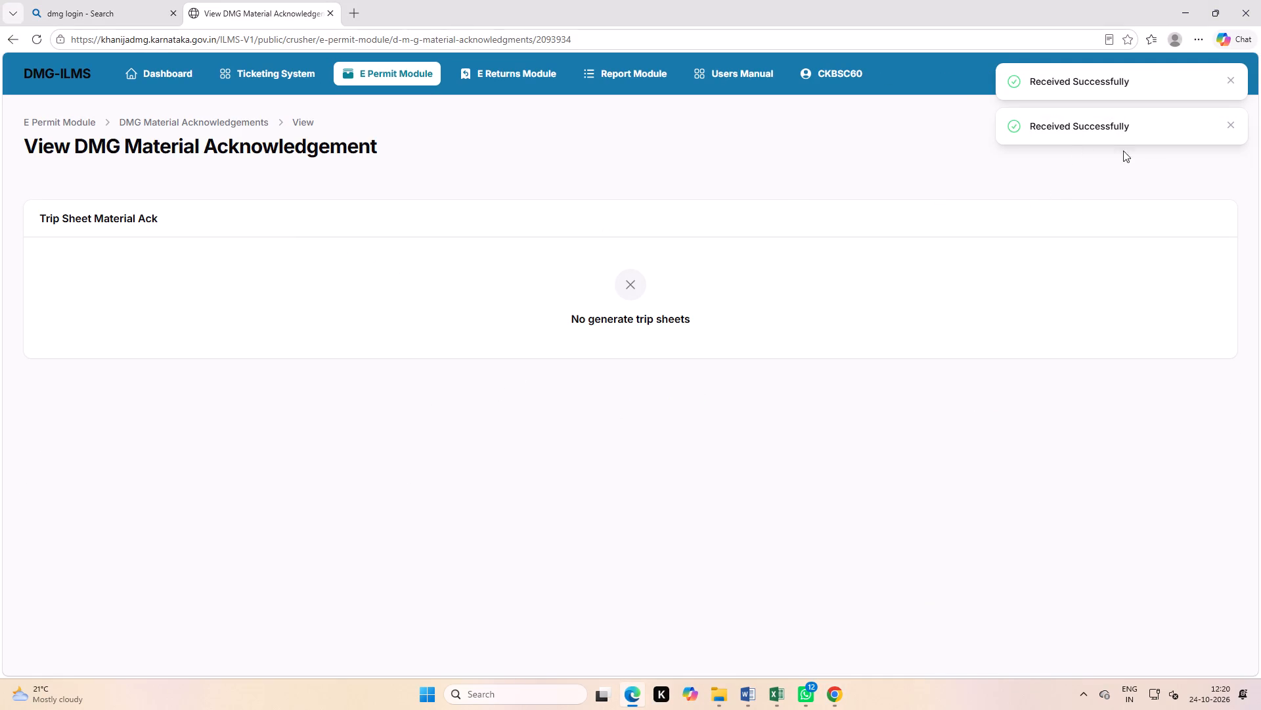
click(370, 80)
scroll(187, 457, down, 13)
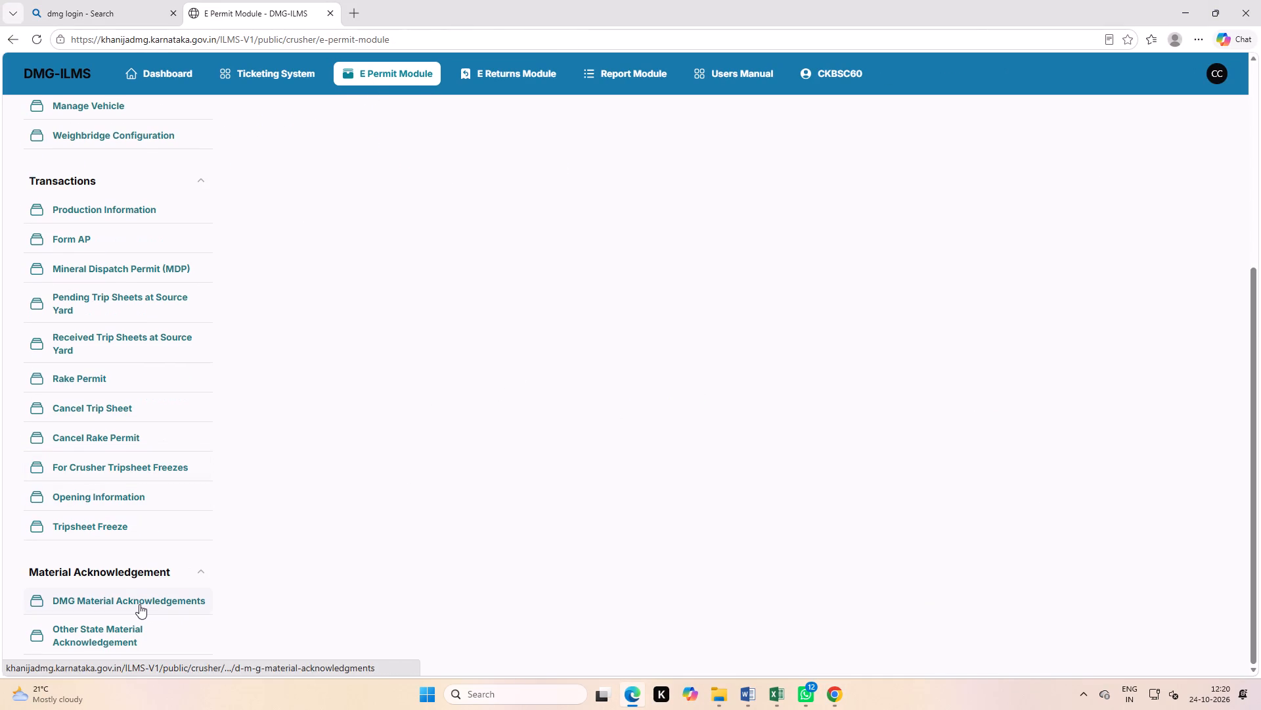
click(139, 604)
click(660, 255)
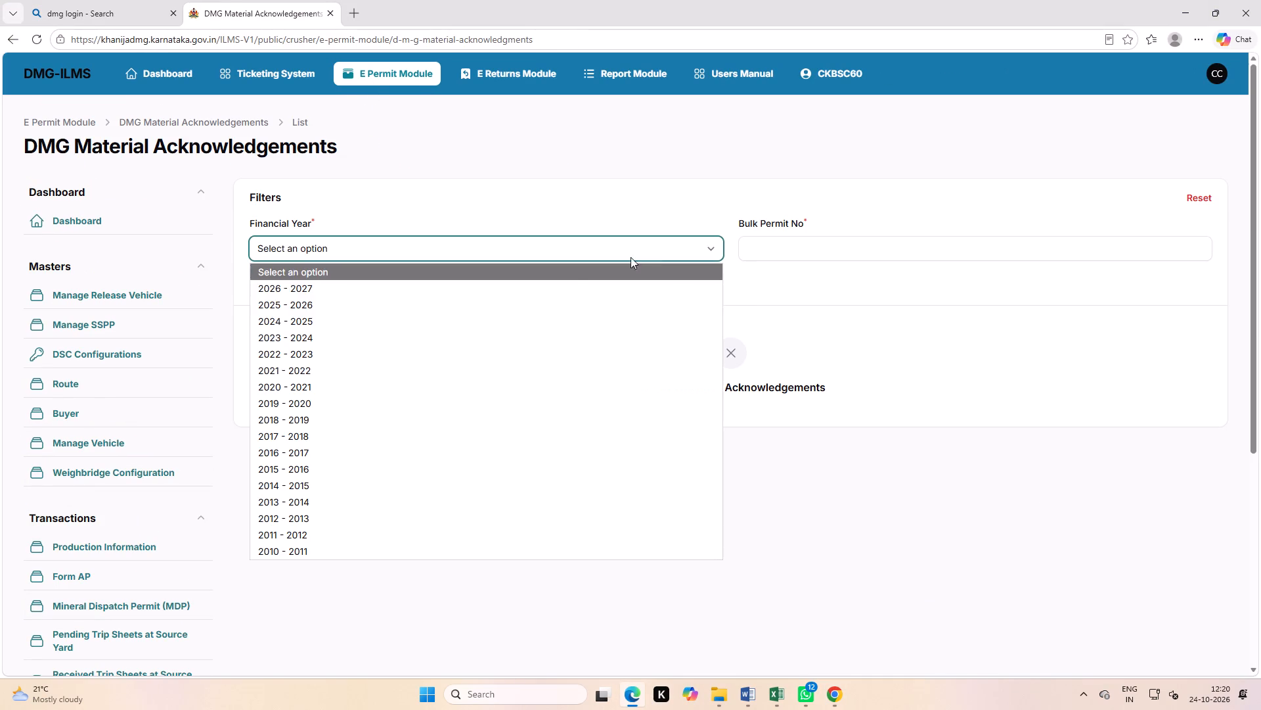
click(368, 288)
click(840, 252)
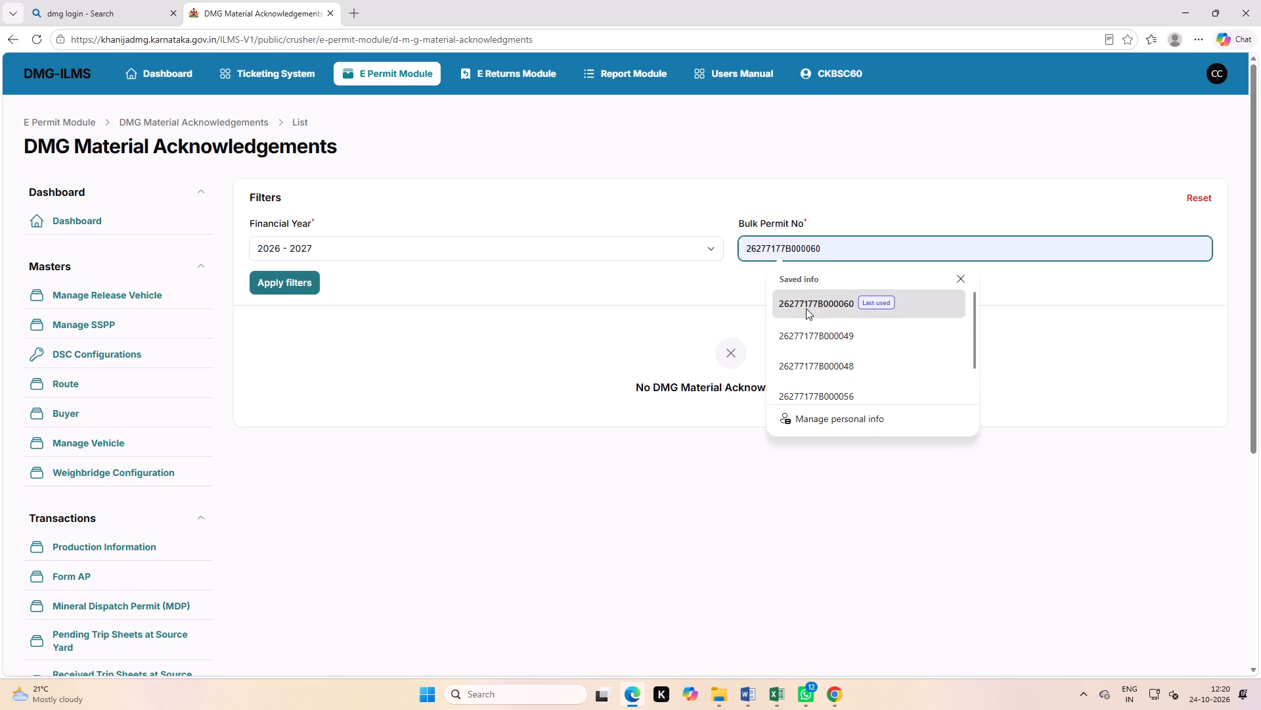
click(807, 308)
click(416, 358)
click(288, 277)
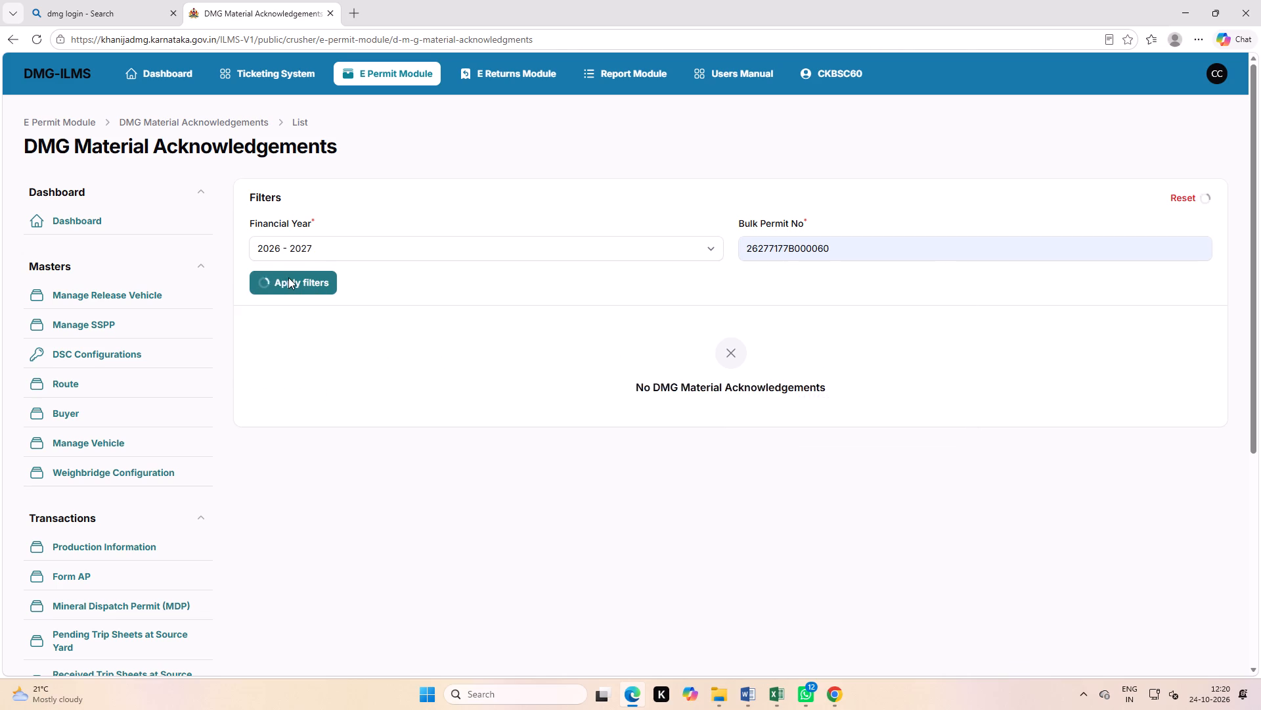
Open the bulk permit's acknowledgement record and bulk-acknowledge trip sheet 26277177T002584.
click(1195, 357)
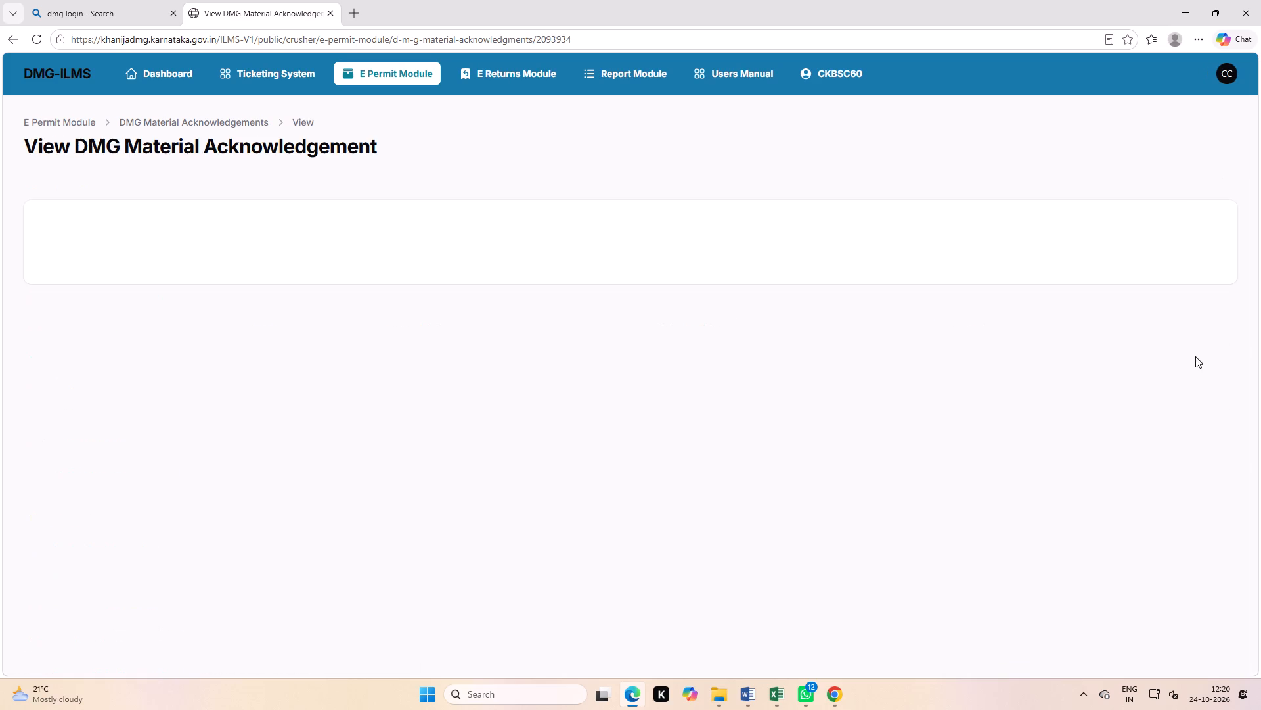
click(45, 256)
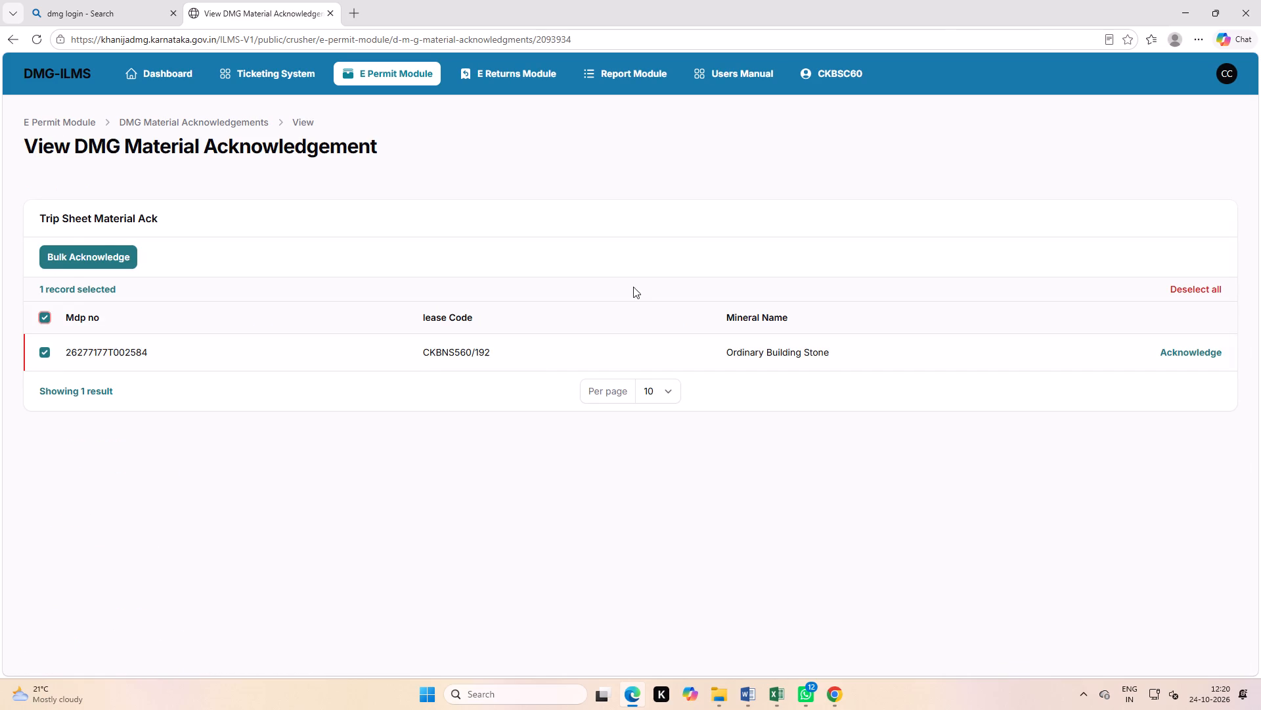
click(91, 262)
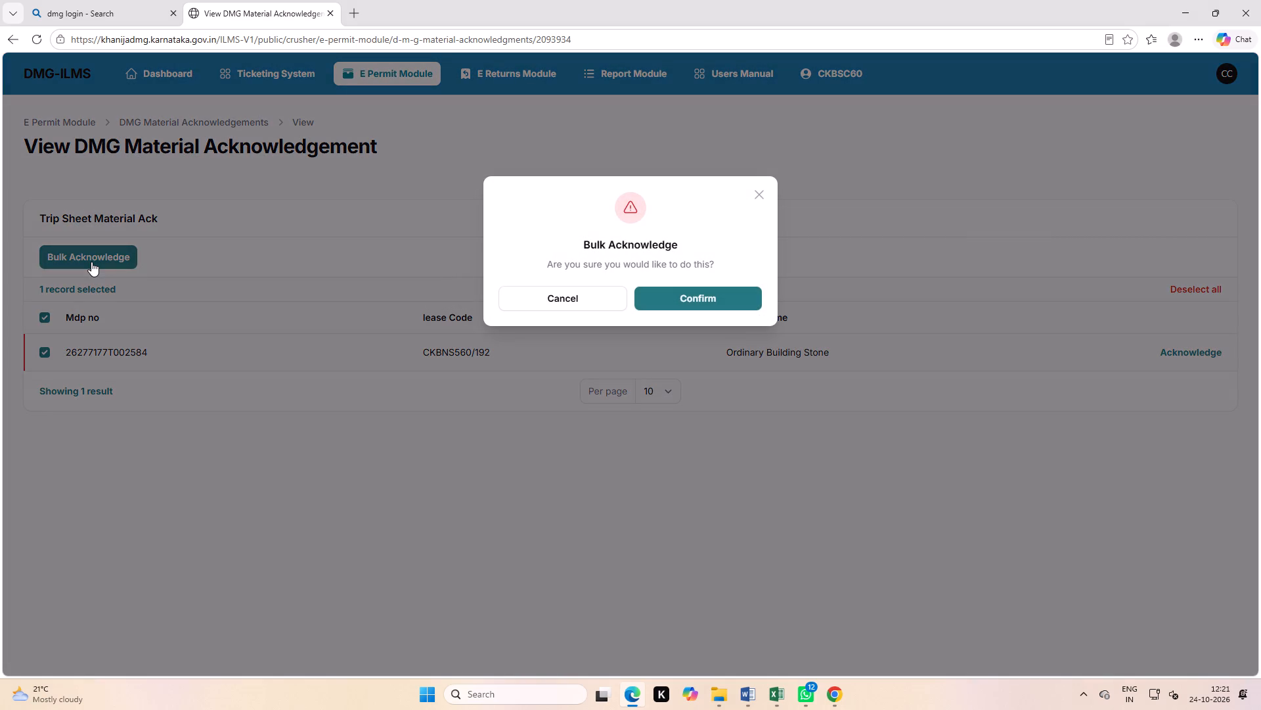
click(659, 295)
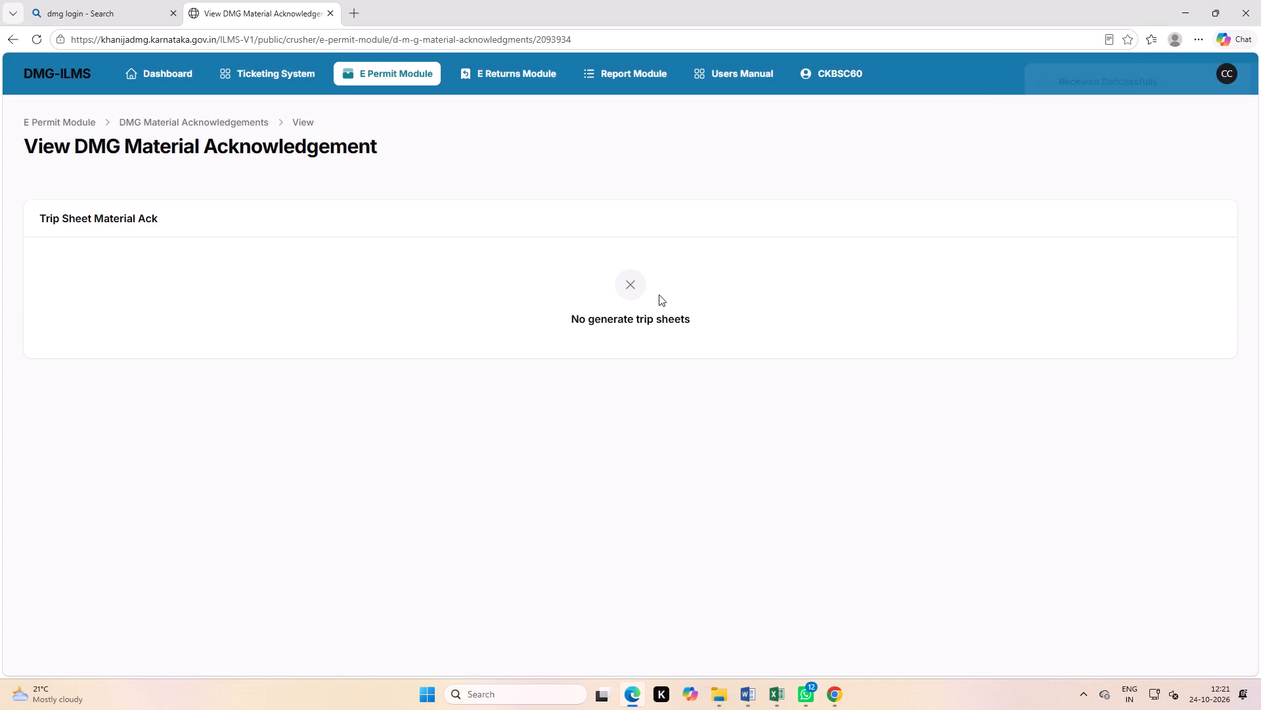
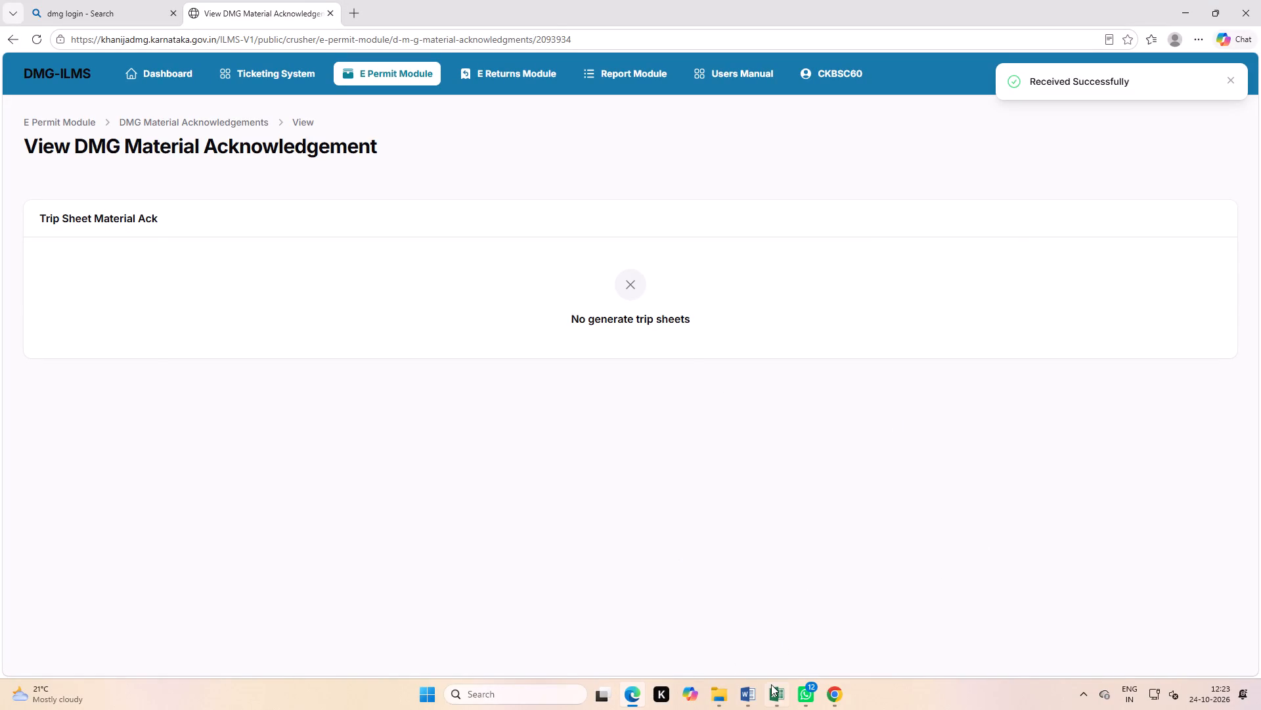
Switch to the Dhanalakshmi Minerals crusher system in Chrome and open the Inward Item DC Report.
click(830, 695)
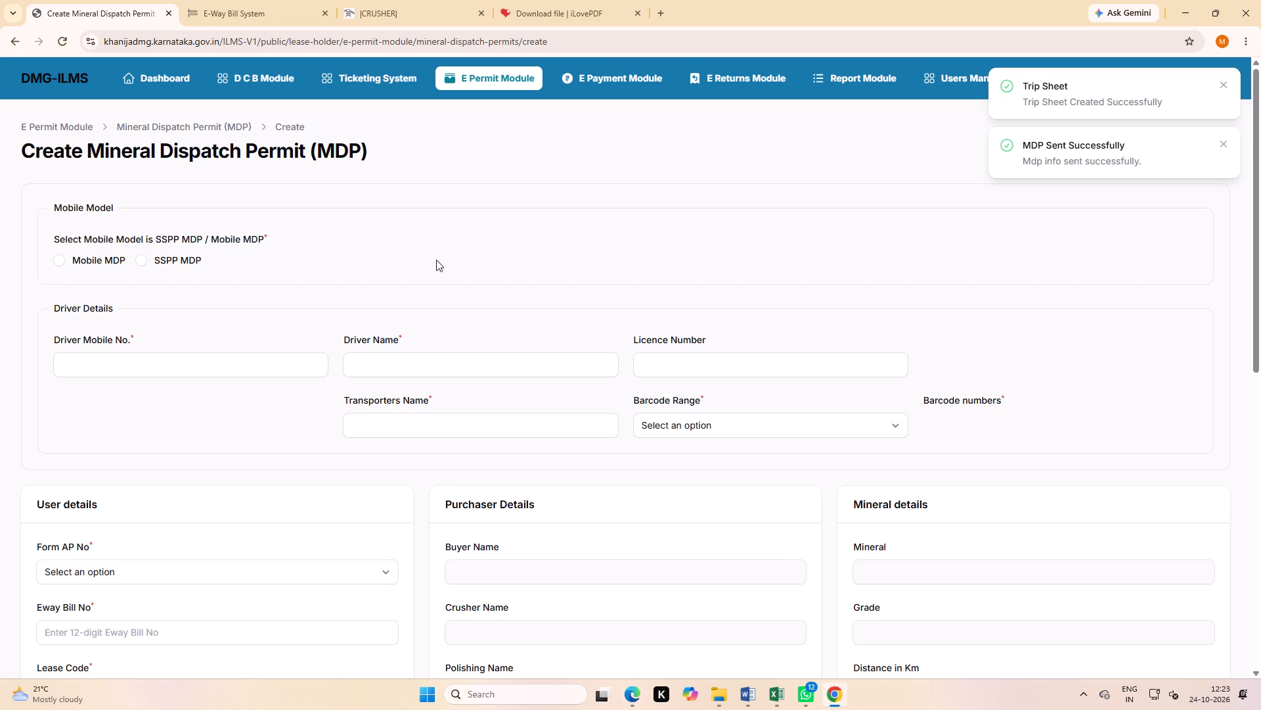
click(381, 0)
click(79, 389)
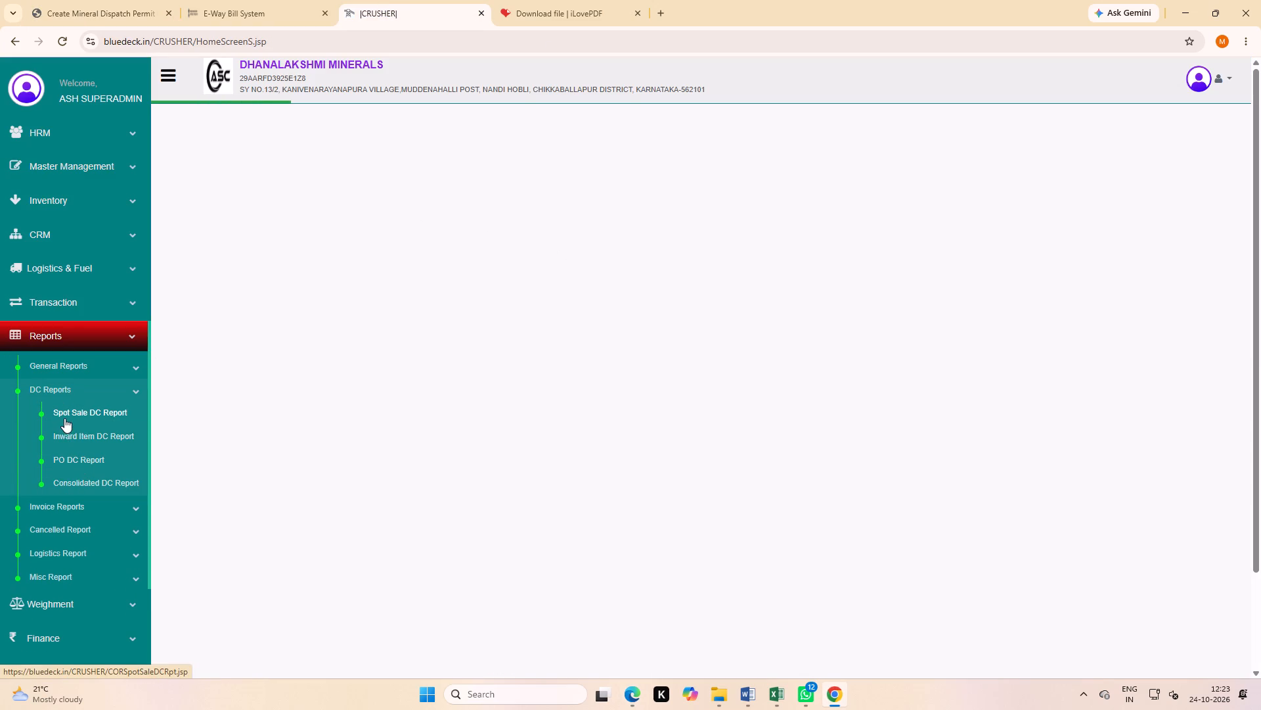
click(81, 442)
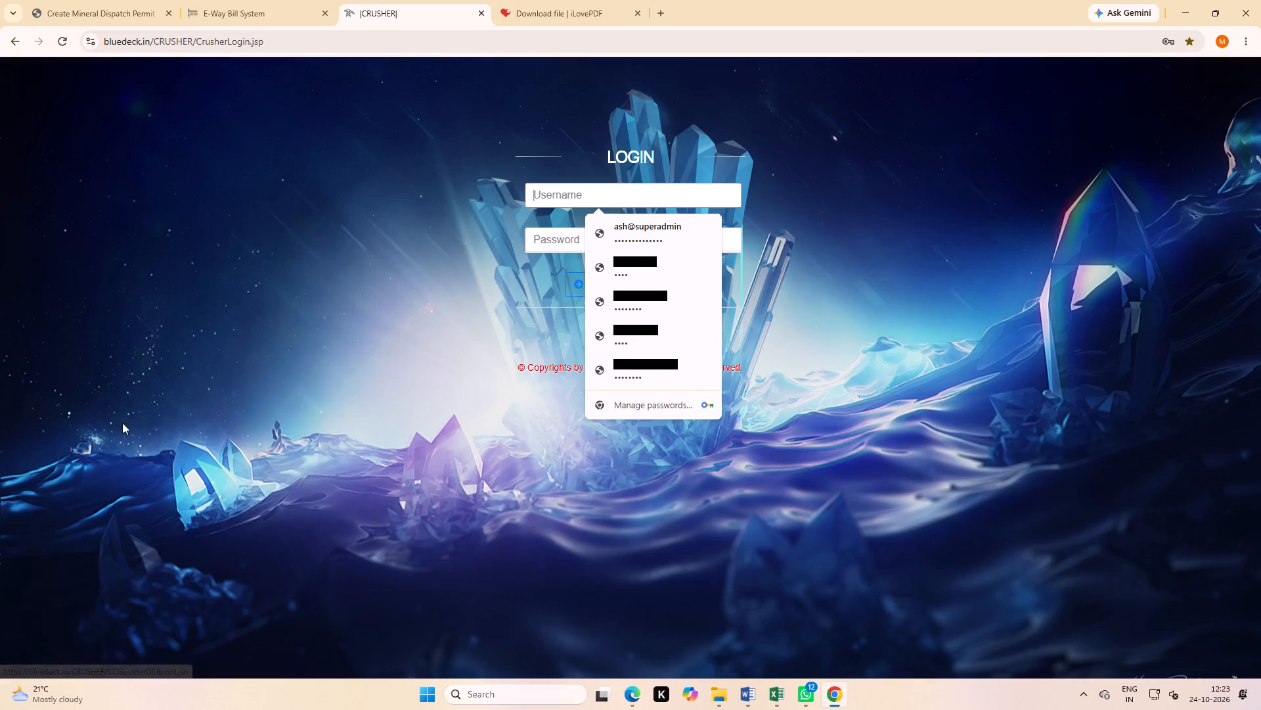
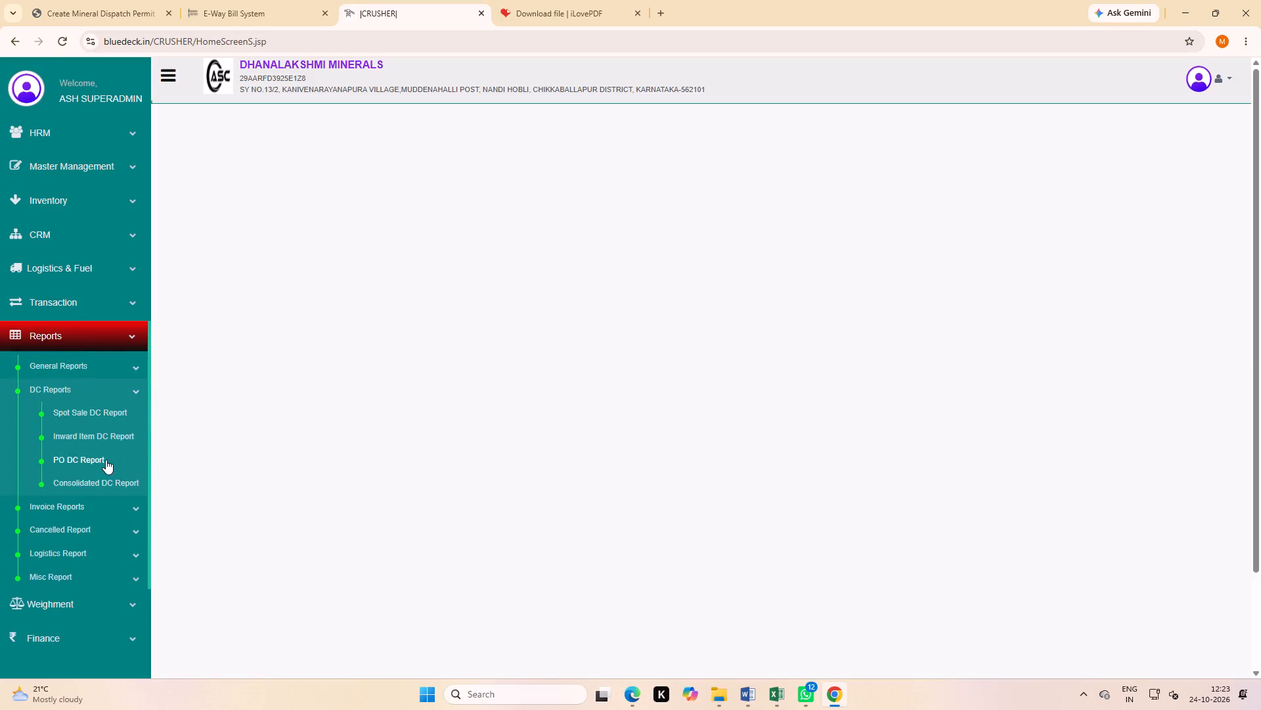
Run the Inward Item DC Report for vendor LAGUMAMMA QUARRY with both from and to dates set to 23/10/2026.
click(91, 435)
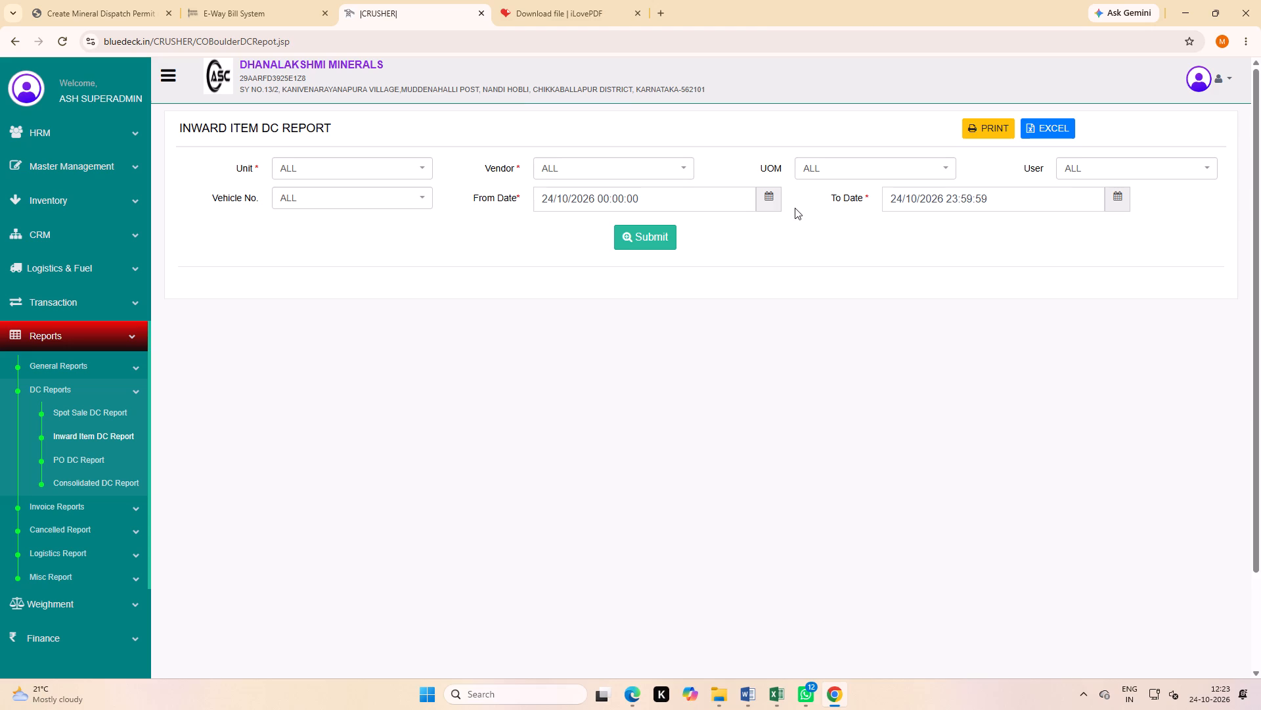
click(776, 202)
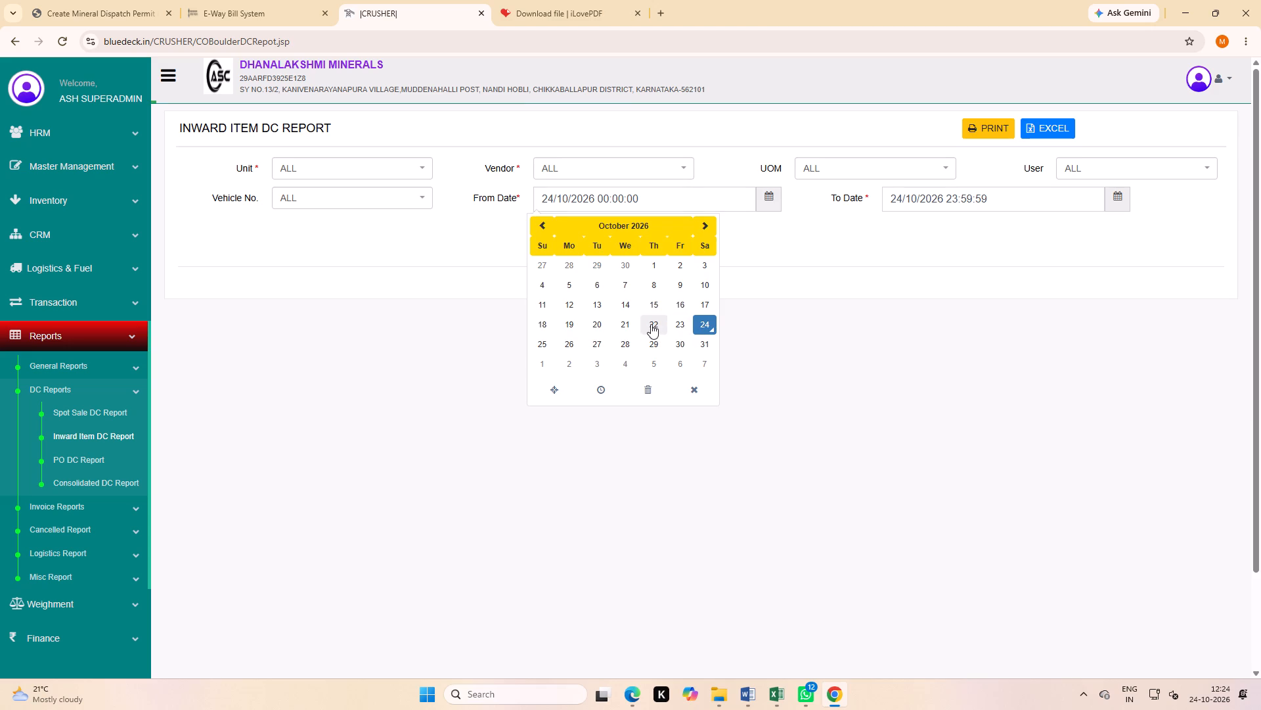
click(672, 322)
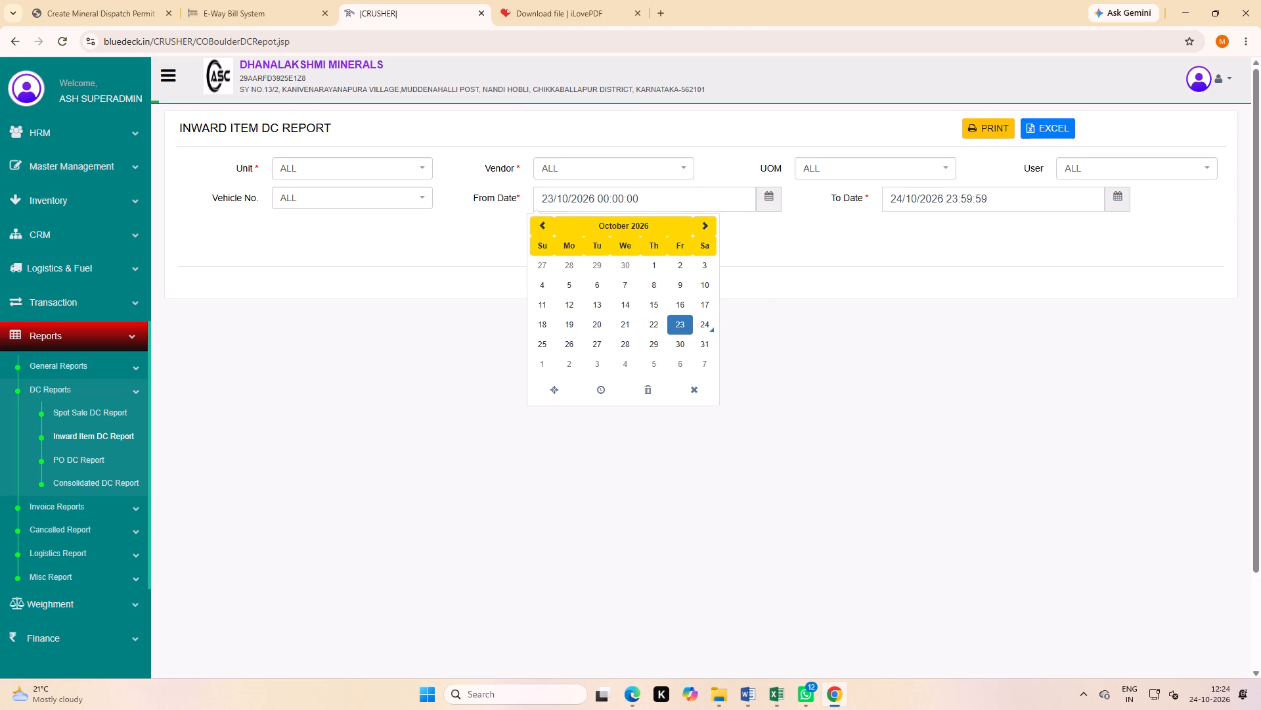
drag(1115, 195, 1111, 203)
click(1087, 318)
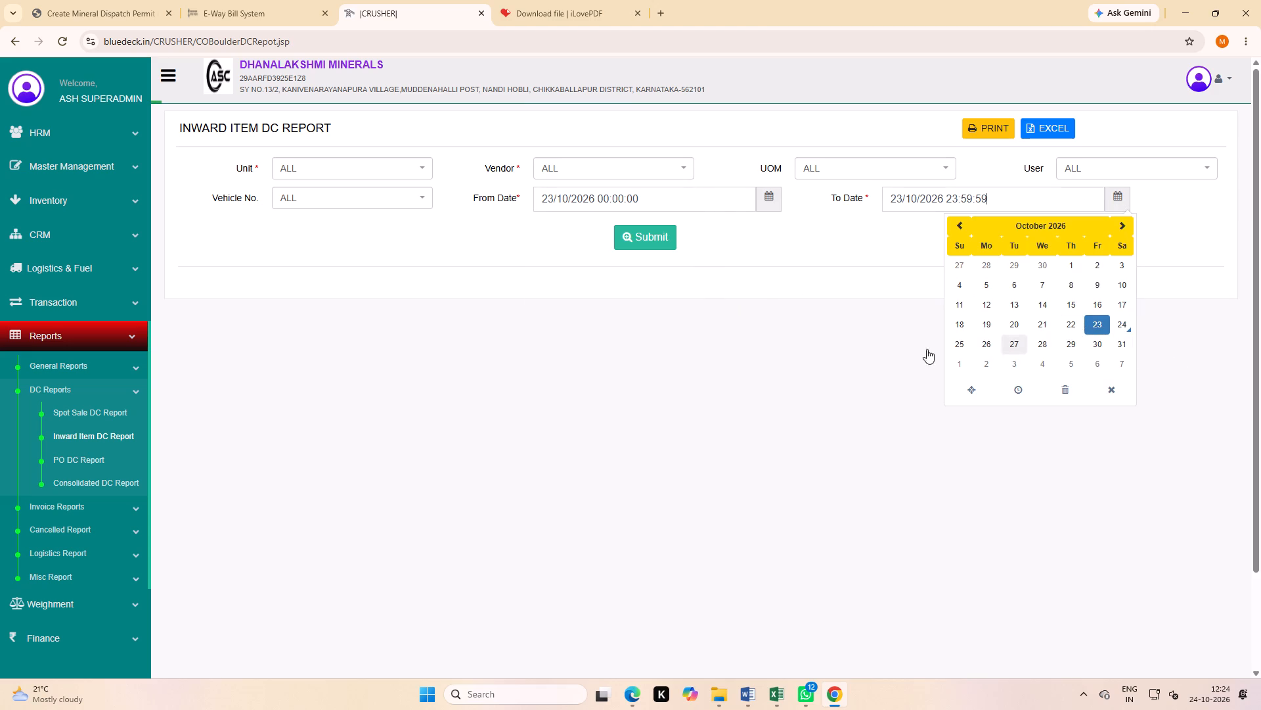
click(794, 365)
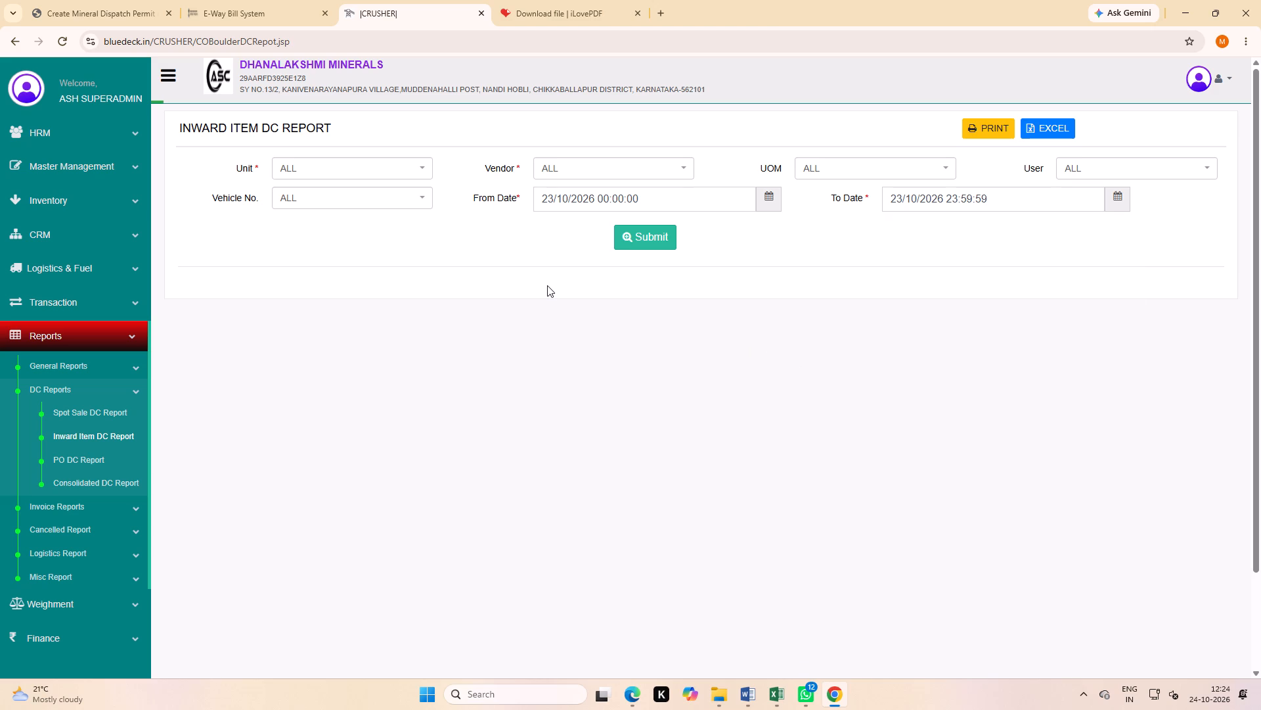
click(648, 173)
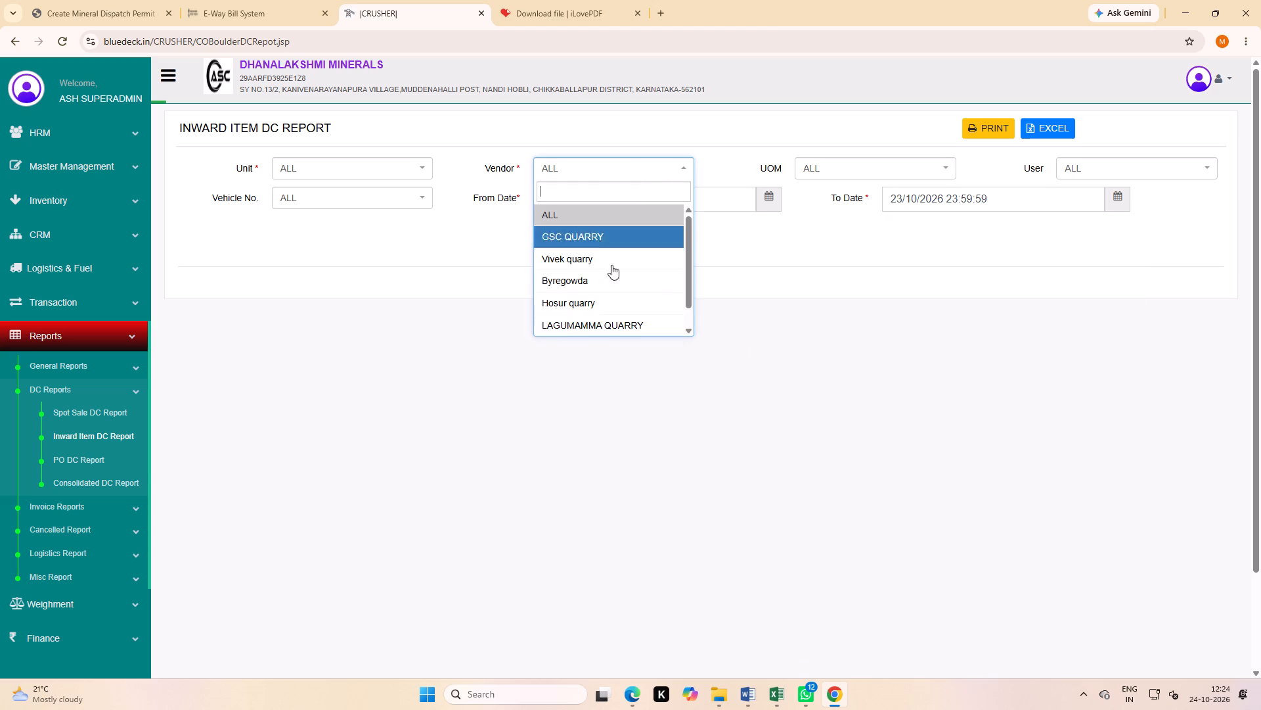
click(604, 322)
click(636, 238)
scroll(672, 421, down, 2)
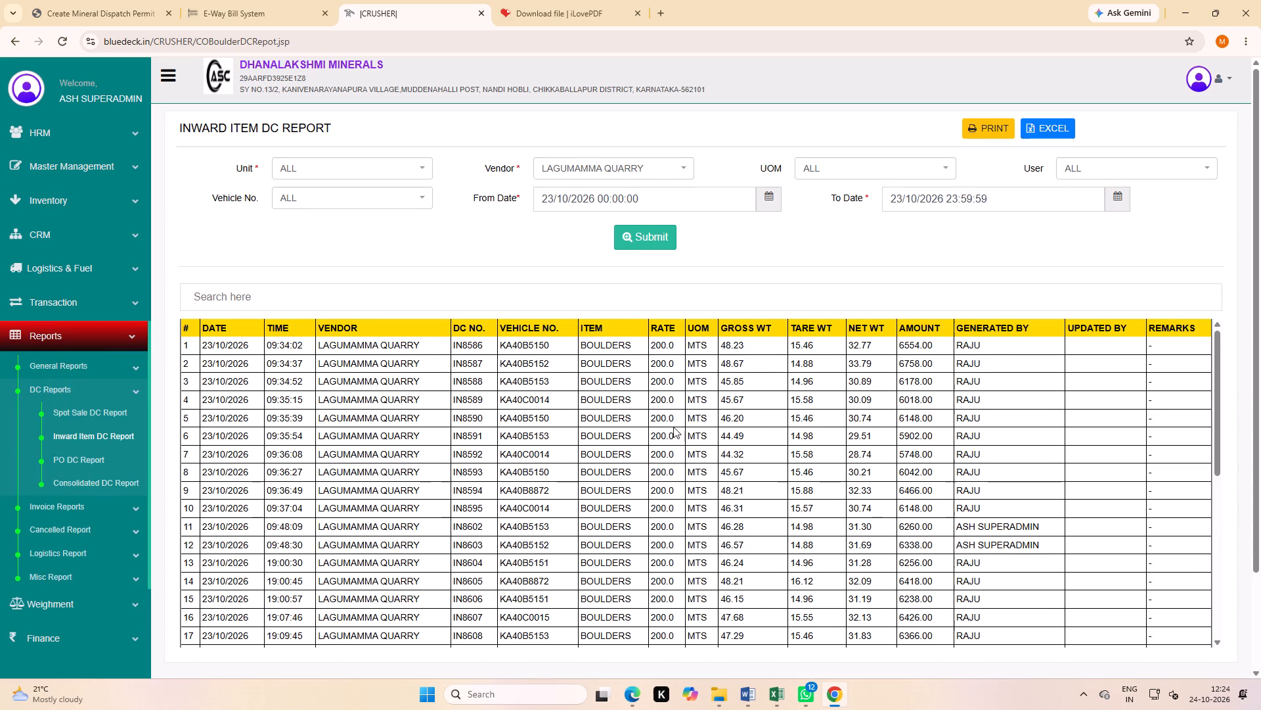
scroll(673, 427, down, 12)
scroll(629, 391, up, 16)
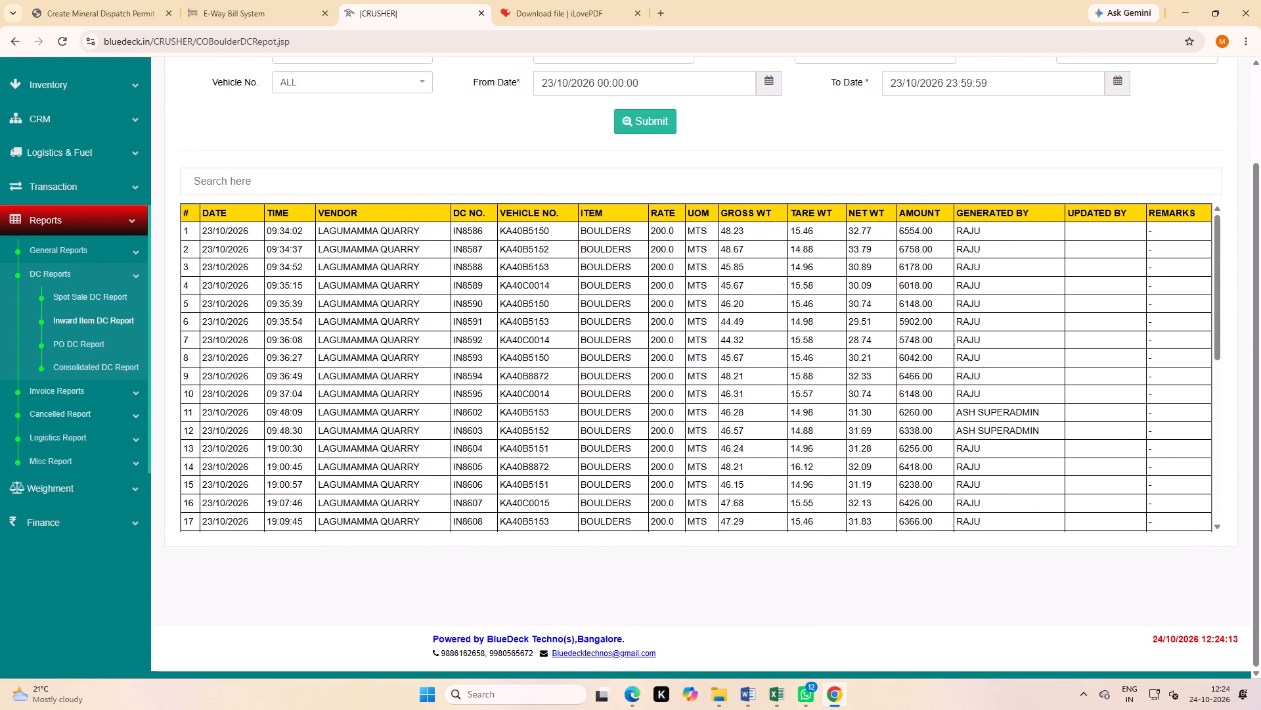
scroll(820, 242, up, 6)
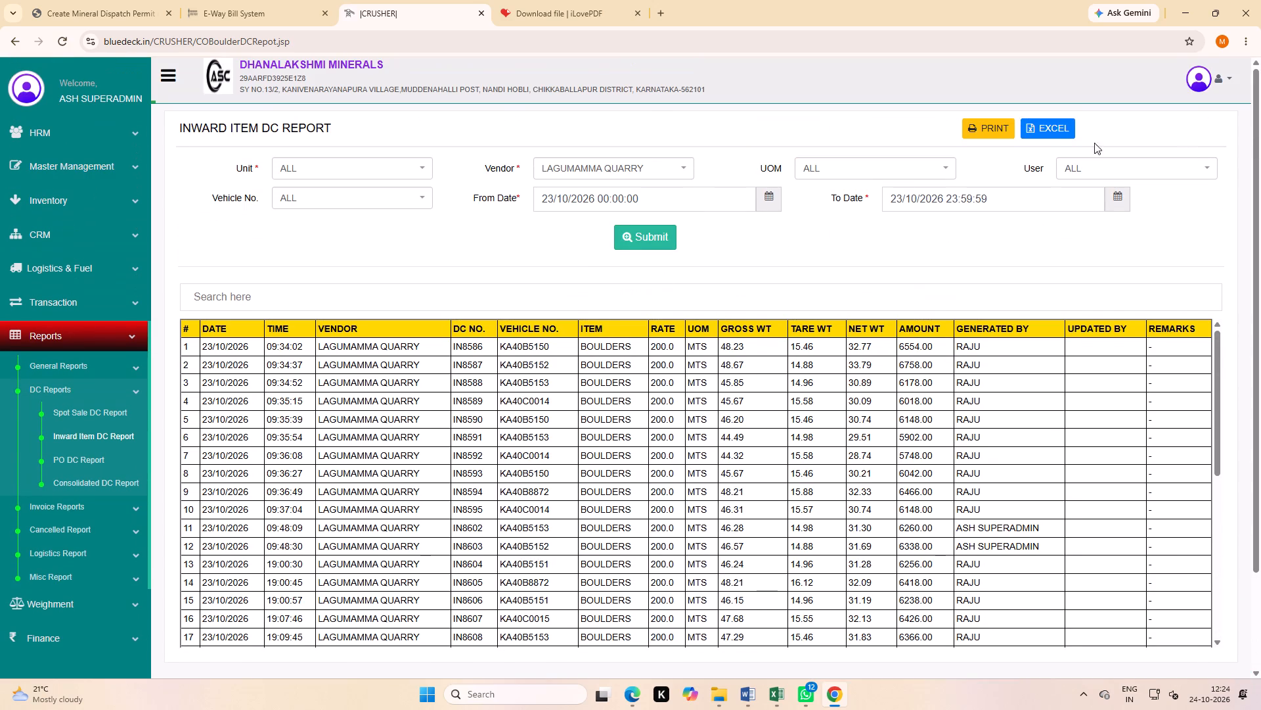
Export the inward DC report to Excel, open the downloaded file and enable editing.
click(1053, 126)
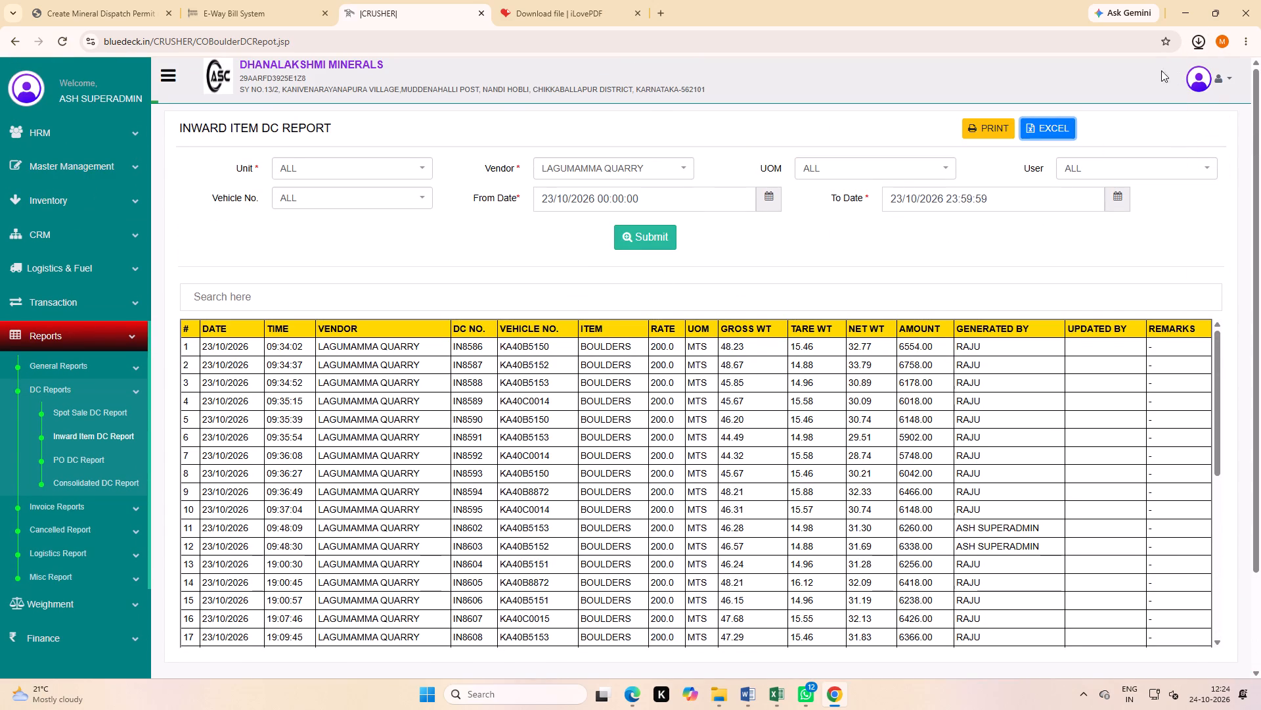
click(1097, 70)
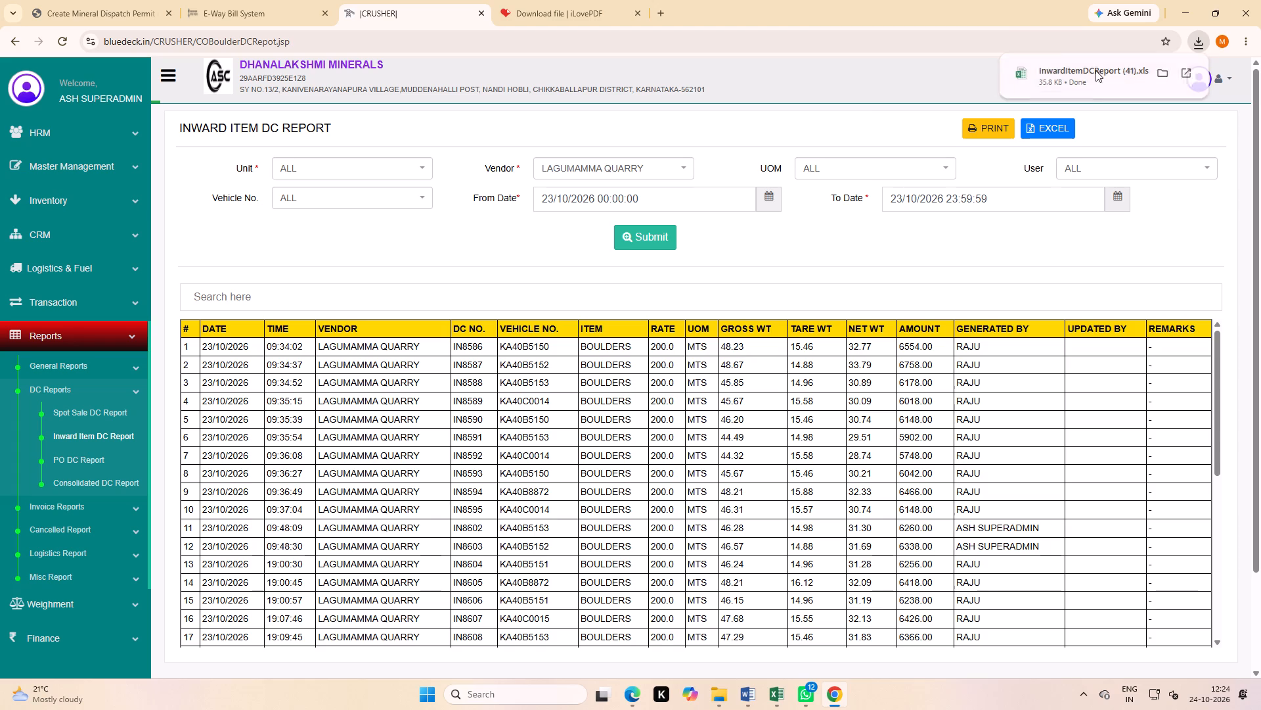
click(554, 82)
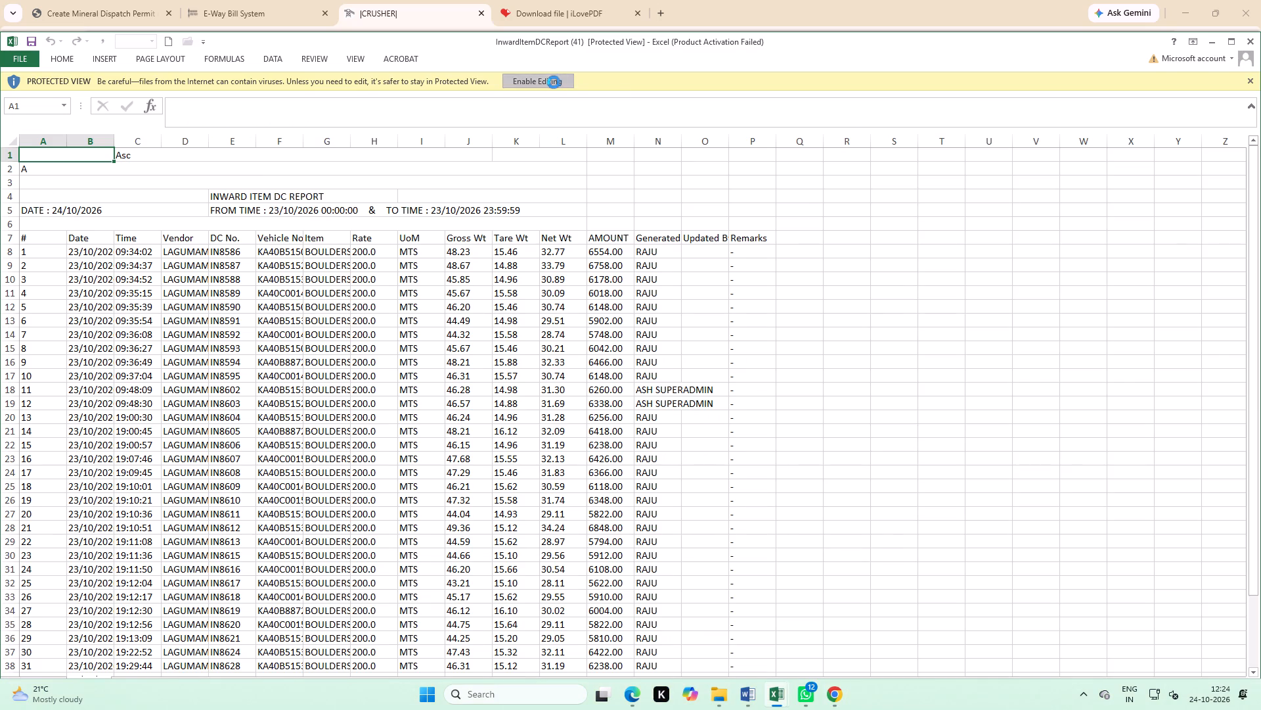
click(868, 260)
Delete the Generated By, Updated By and Remarks columns from the exported report.
drag(667, 122, 910, 221)
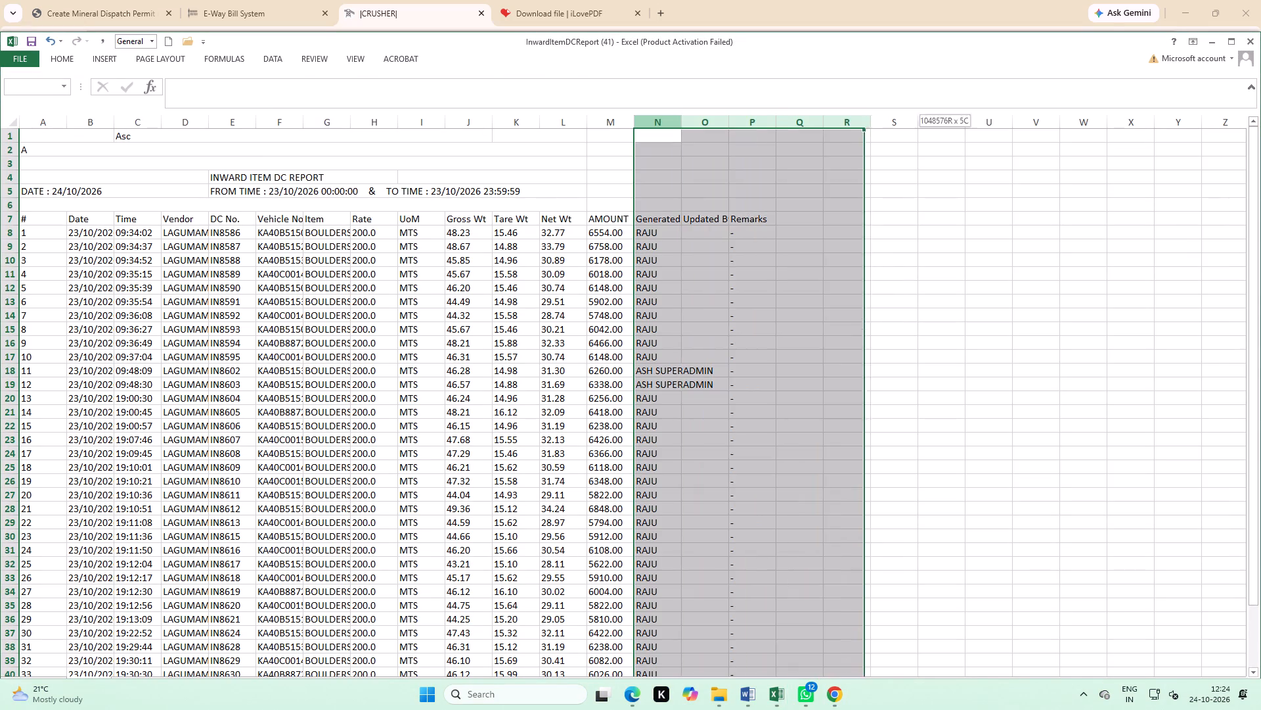
drag(910, 221, 1023, 268)
right_click(815, 253)
click(869, 366)
click(836, 275)
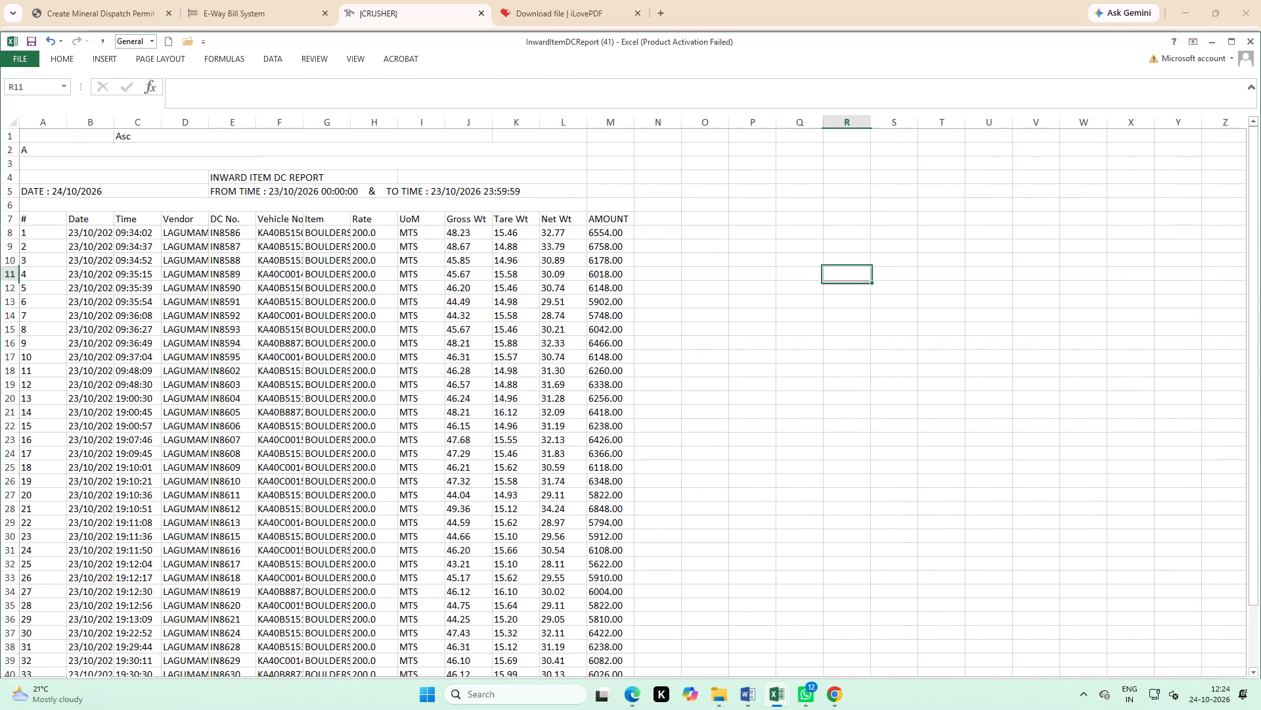
Delete the six title rows above the table's column headings.
click(621, 124)
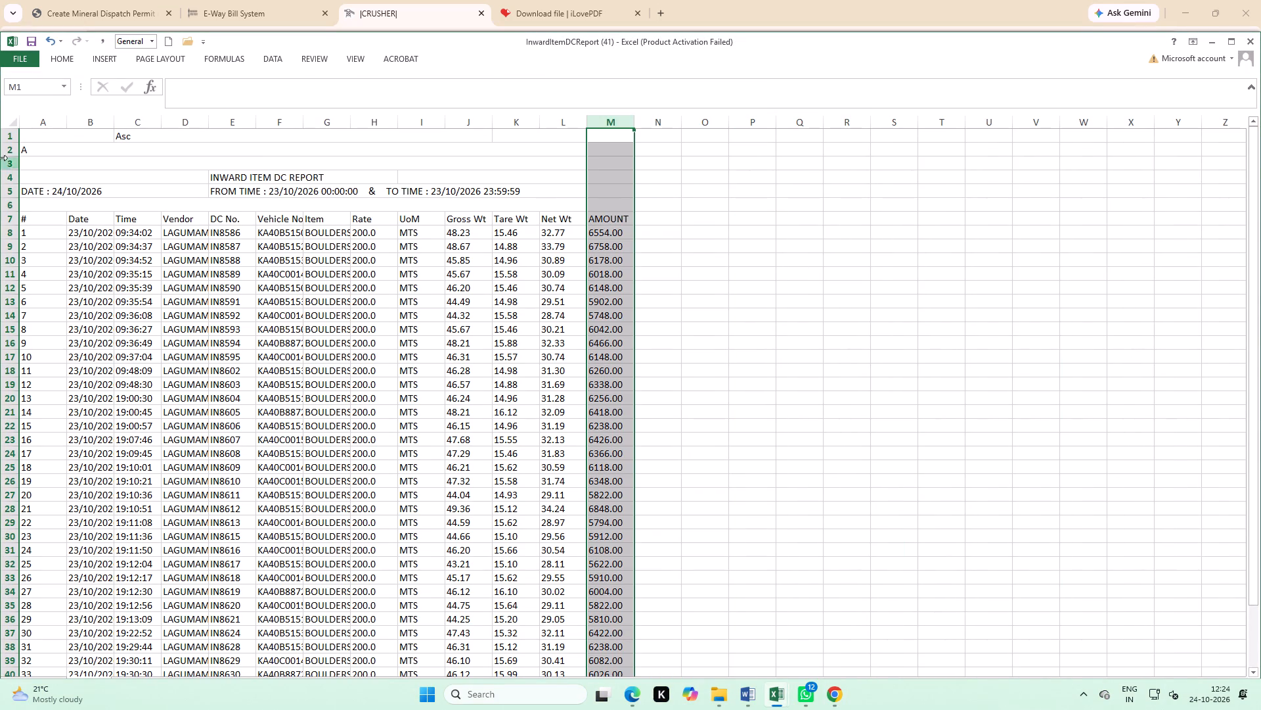
drag(3, 135, 1, 198)
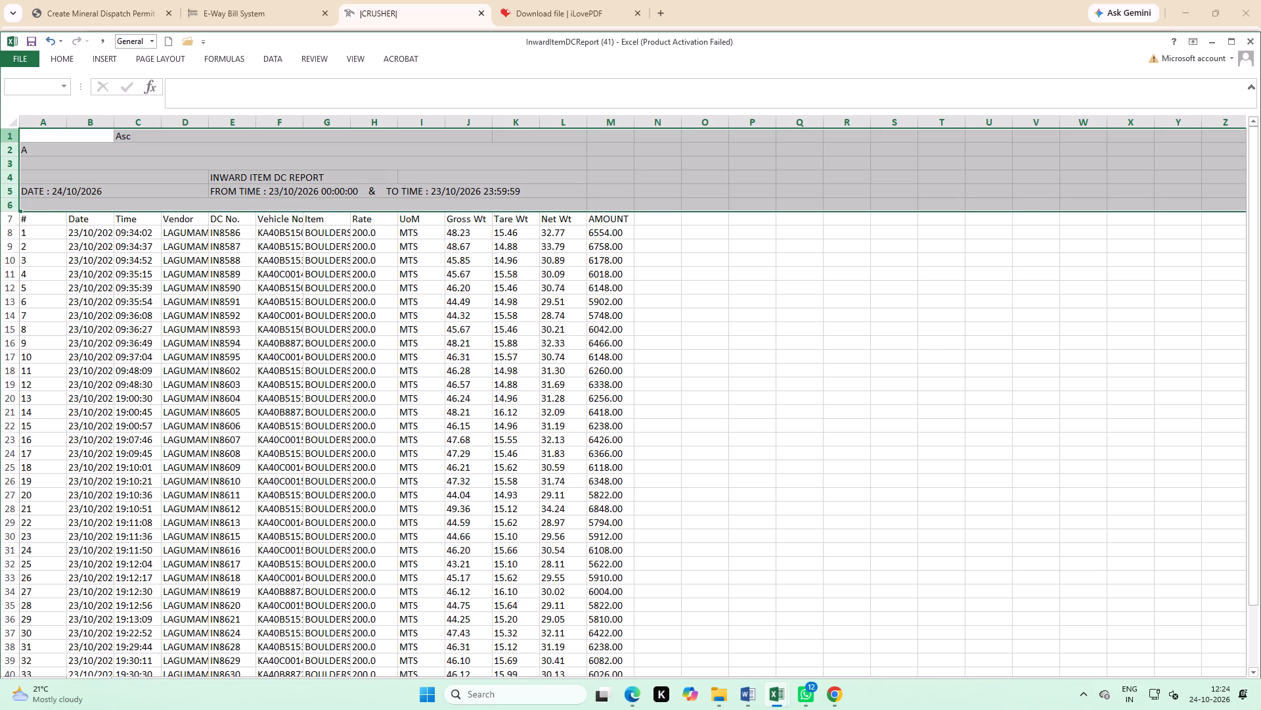
right_click(113, 185)
click(134, 290)
click(248, 282)
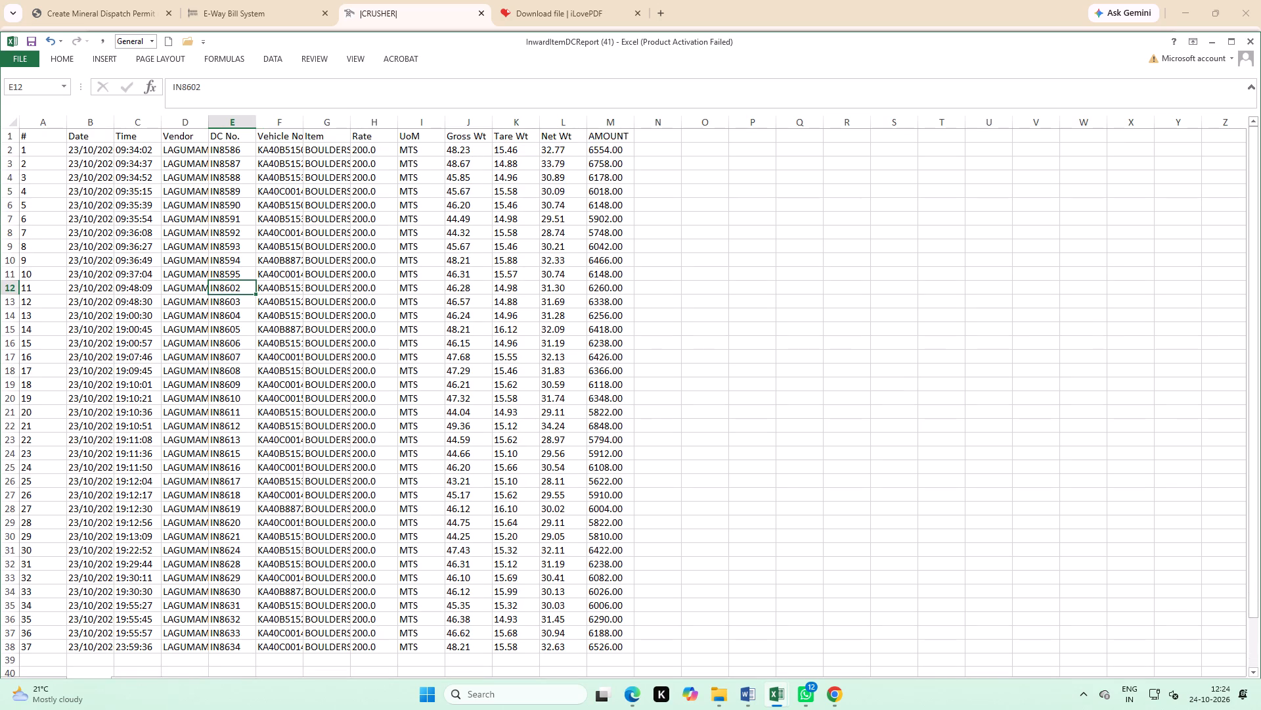
Delete the serial number (#), Rate, UoM, Tare Wt and Net Wt columns from the table.
click(53, 128)
right_click(51, 158)
click(79, 269)
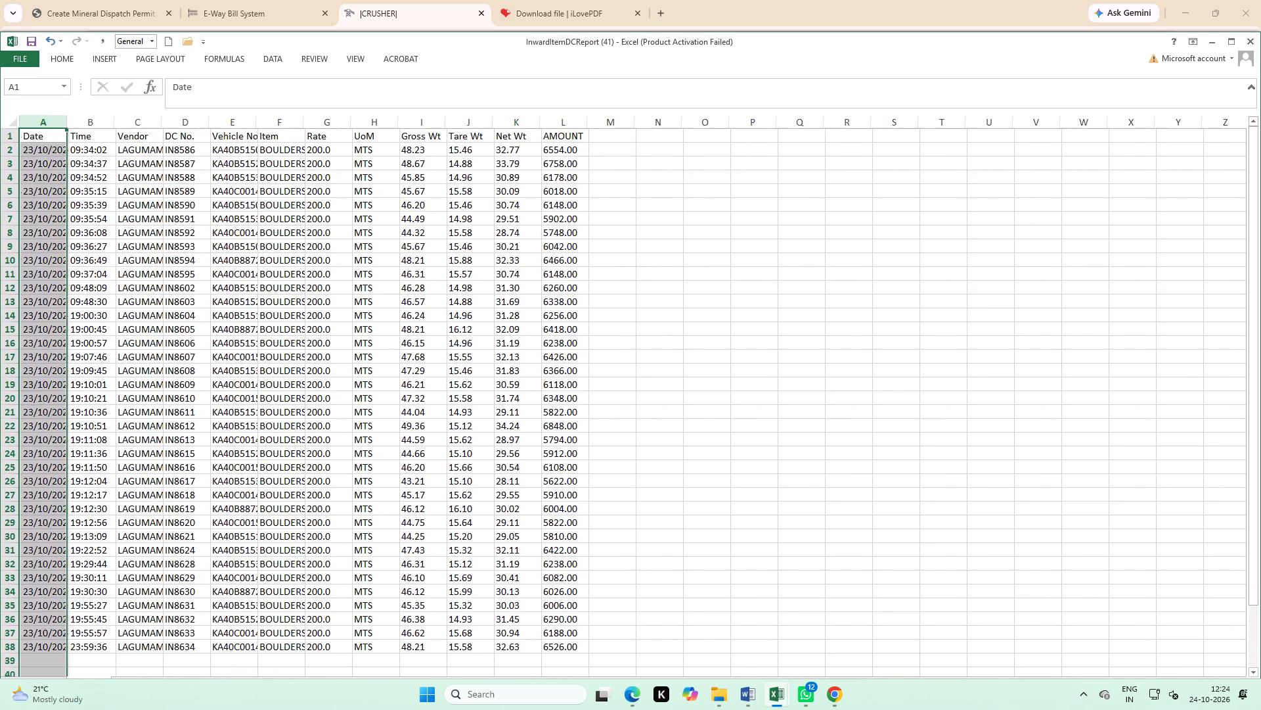
click(276, 265)
drag(334, 126, 355, 136)
right_click(343, 205)
click(372, 314)
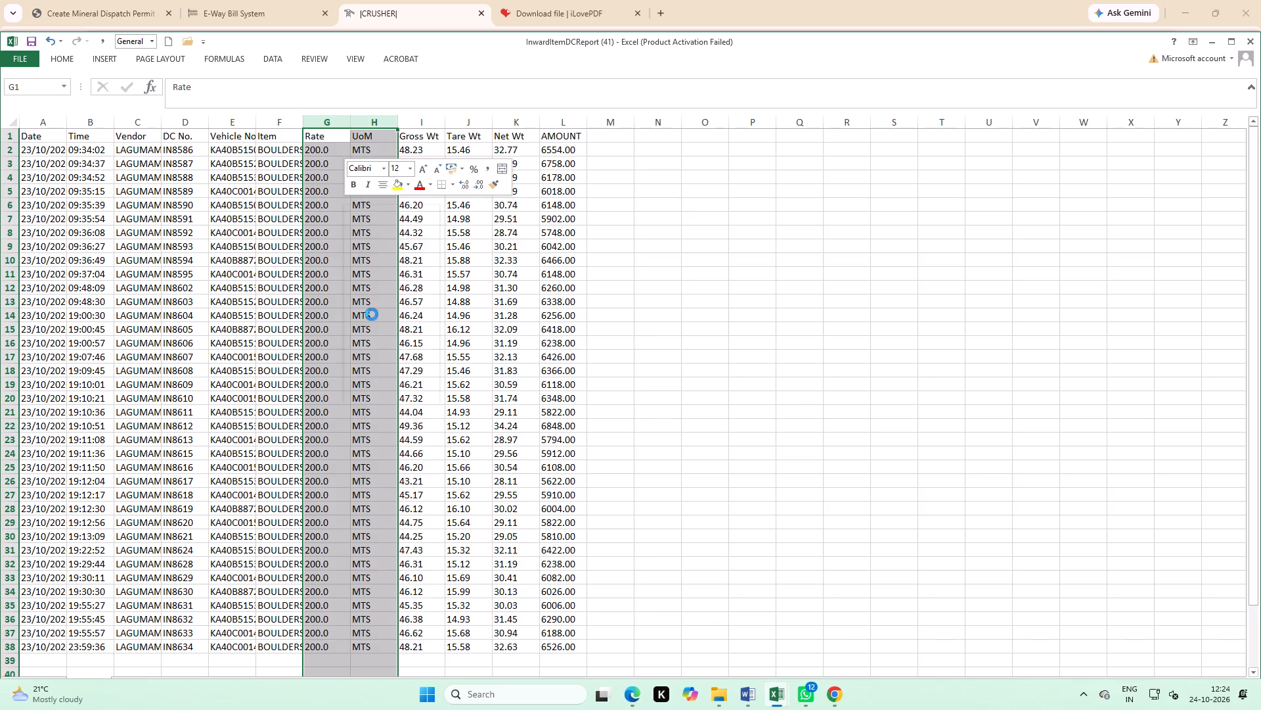
click(659, 317)
drag(366, 123, 386, 128)
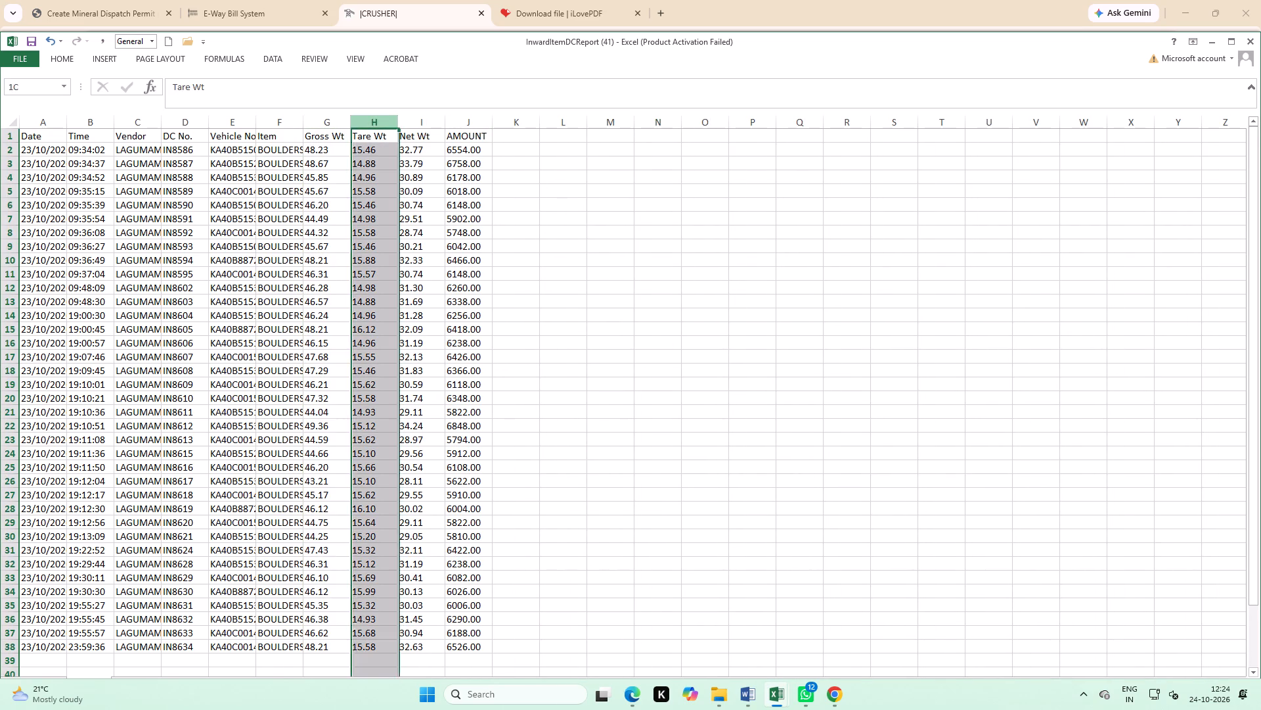
drag(386, 128, 413, 139)
right_click(388, 203)
click(422, 312)
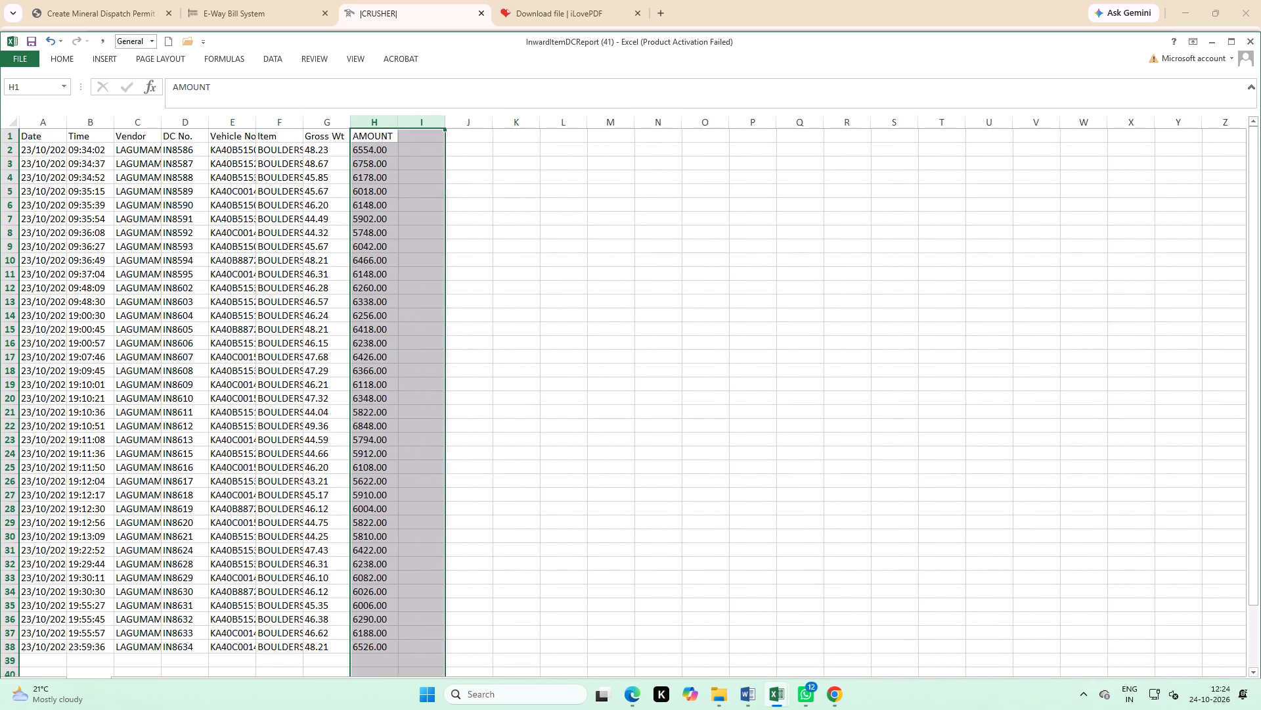
click(659, 315)
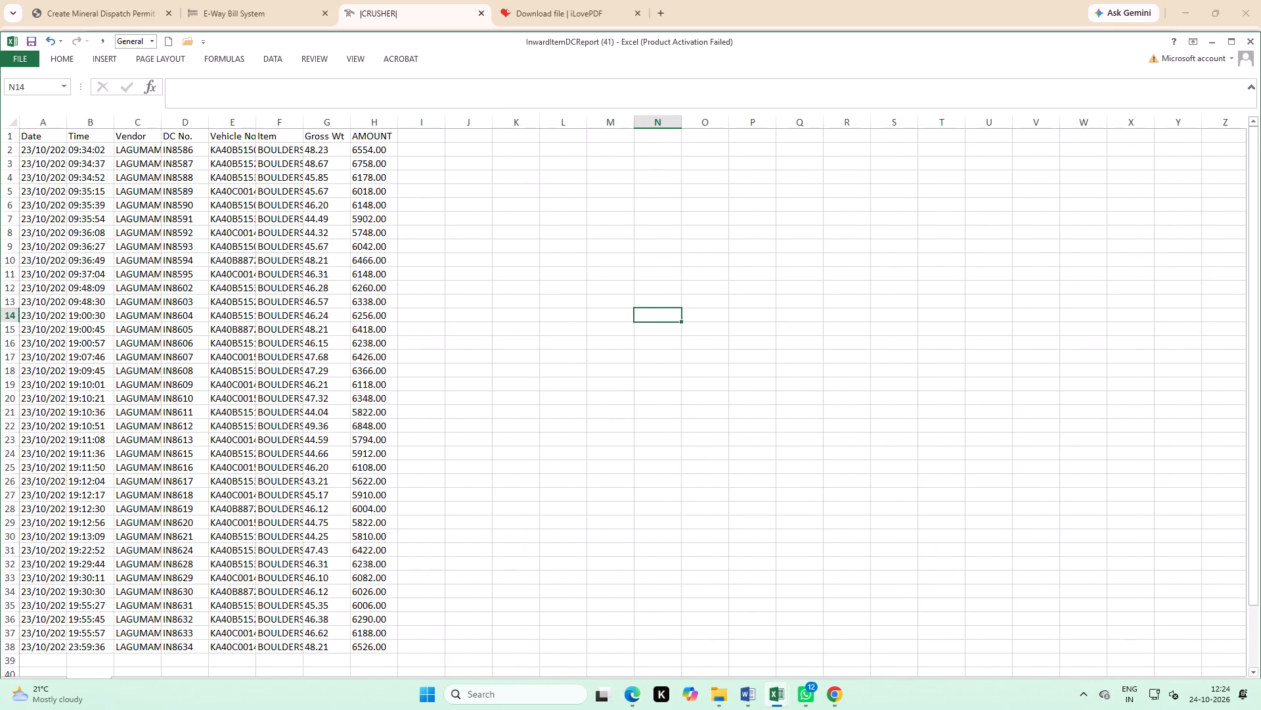
Auto-fit the widths of the Vehicle No., Item, Vendor and Date columns to their contents.
double_click(261, 120)
double_click(313, 122)
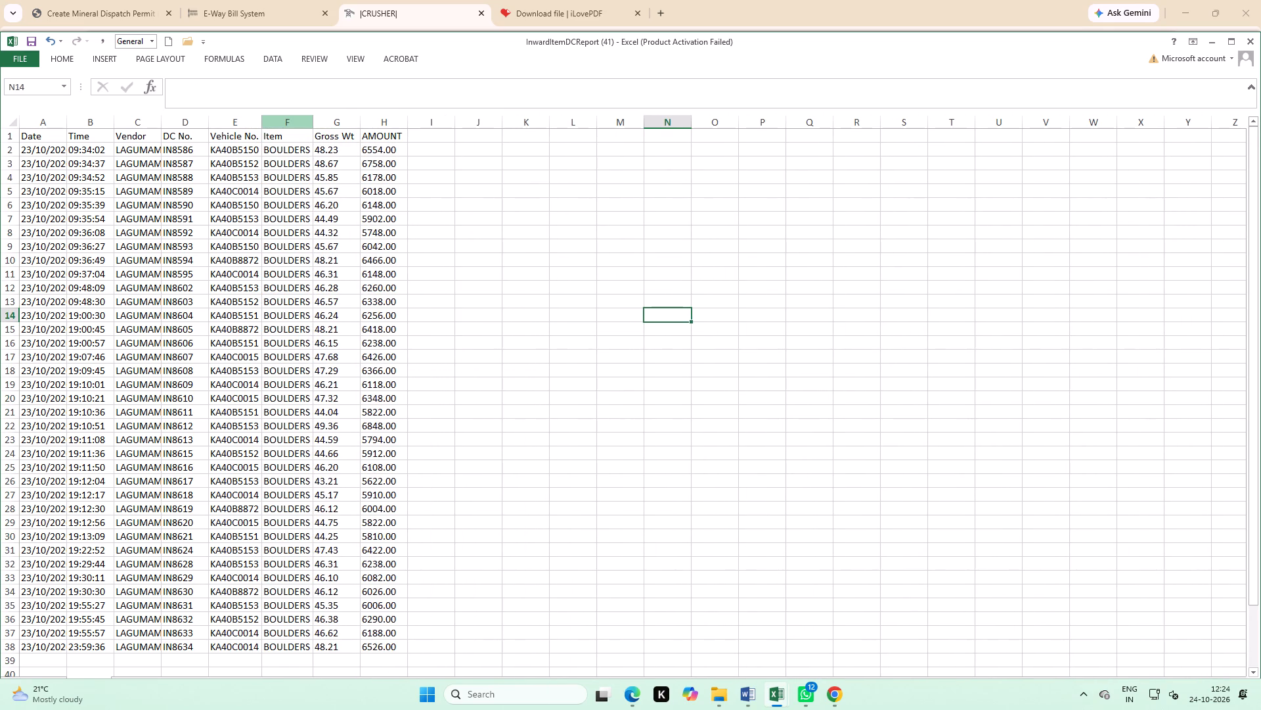
double_click(162, 122)
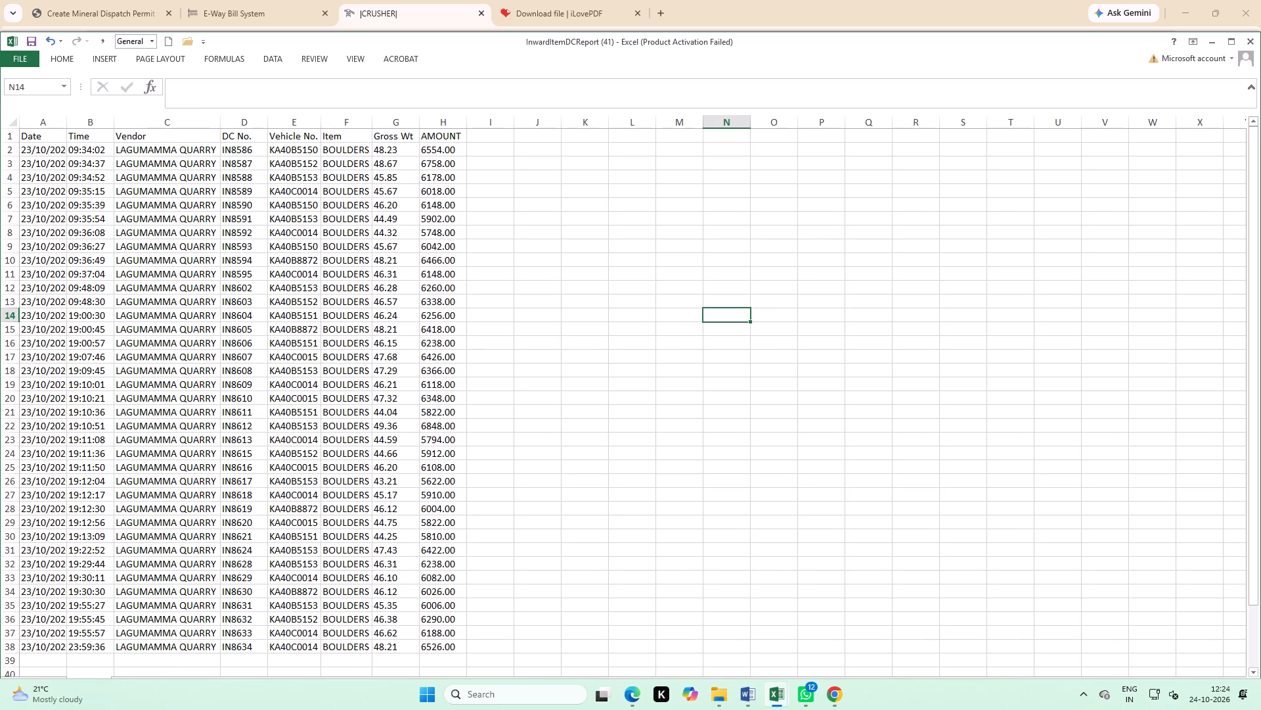
double_click(68, 120)
click(574, 235)
Centre the whole table from Date to AMOUNT horizontally and vertically, and apply All Borders to it.
drag(37, 135, 451, 648)
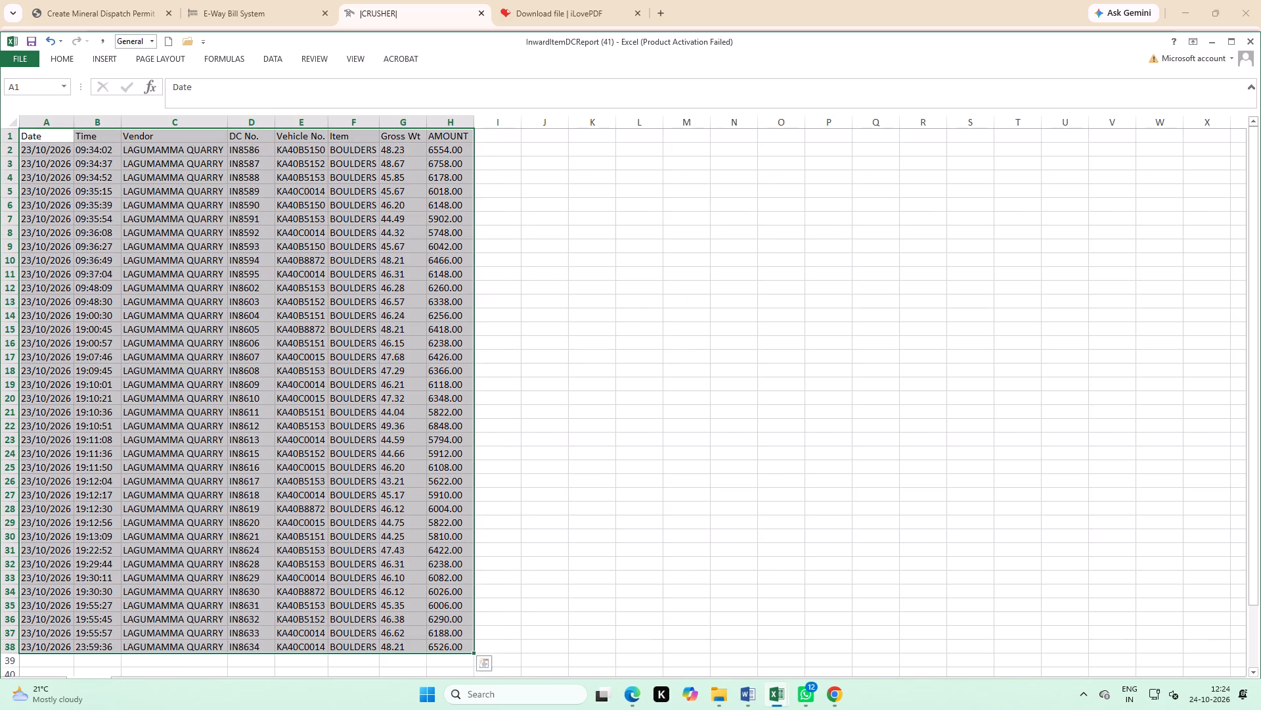
click(60, 60)
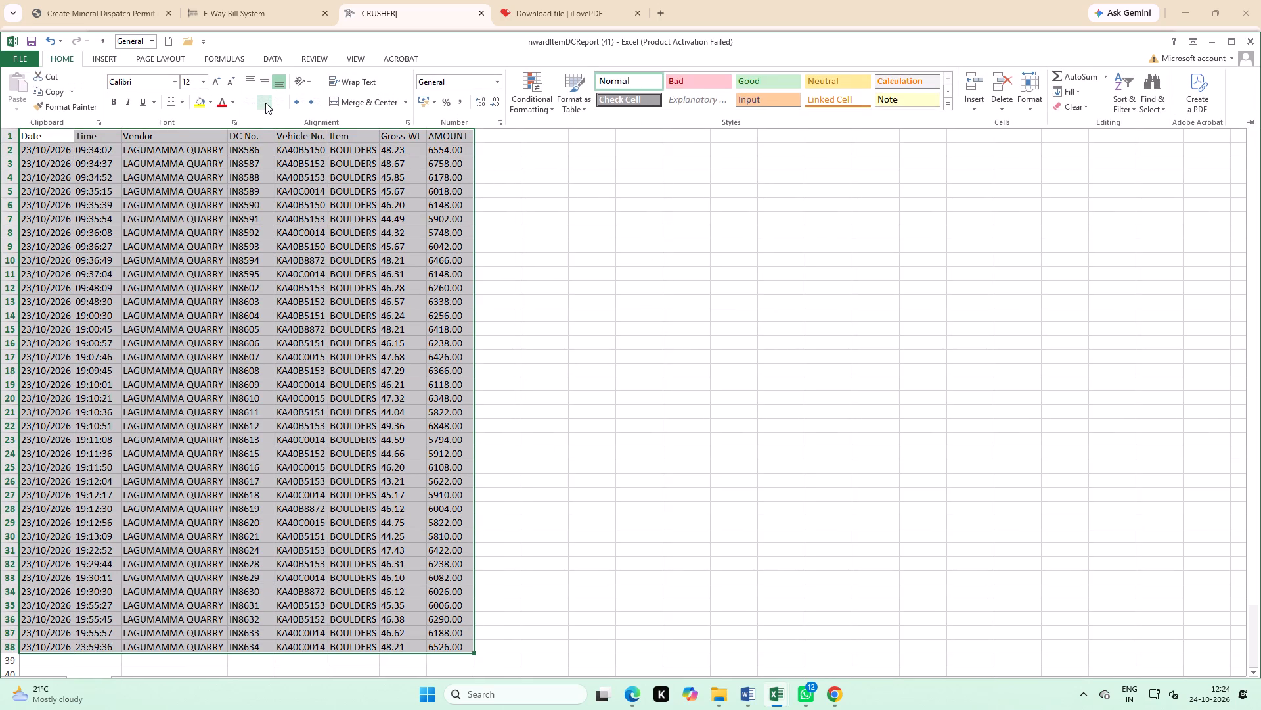
click(265, 103)
click(265, 85)
click(183, 101)
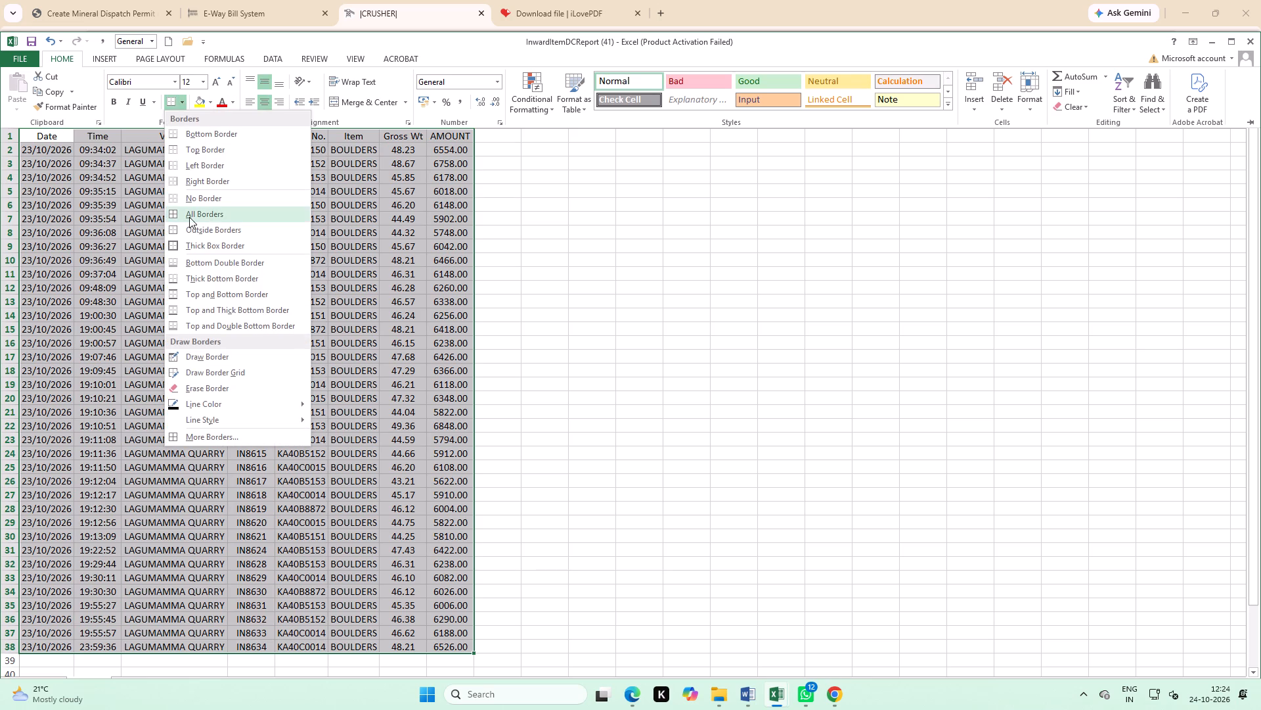
click(189, 216)
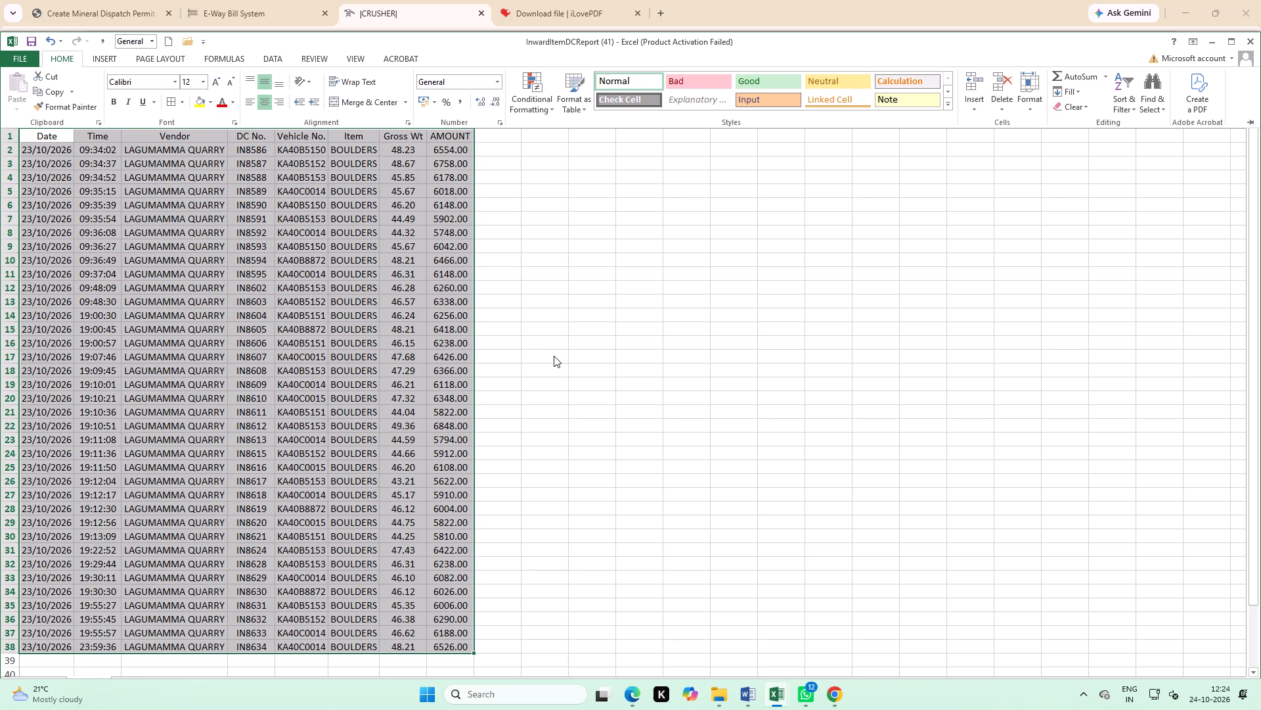
Print one A4 portrait copy of the report on the Canon printer, scaled to Fit Sheet on One Page.
key(ctrl+p)
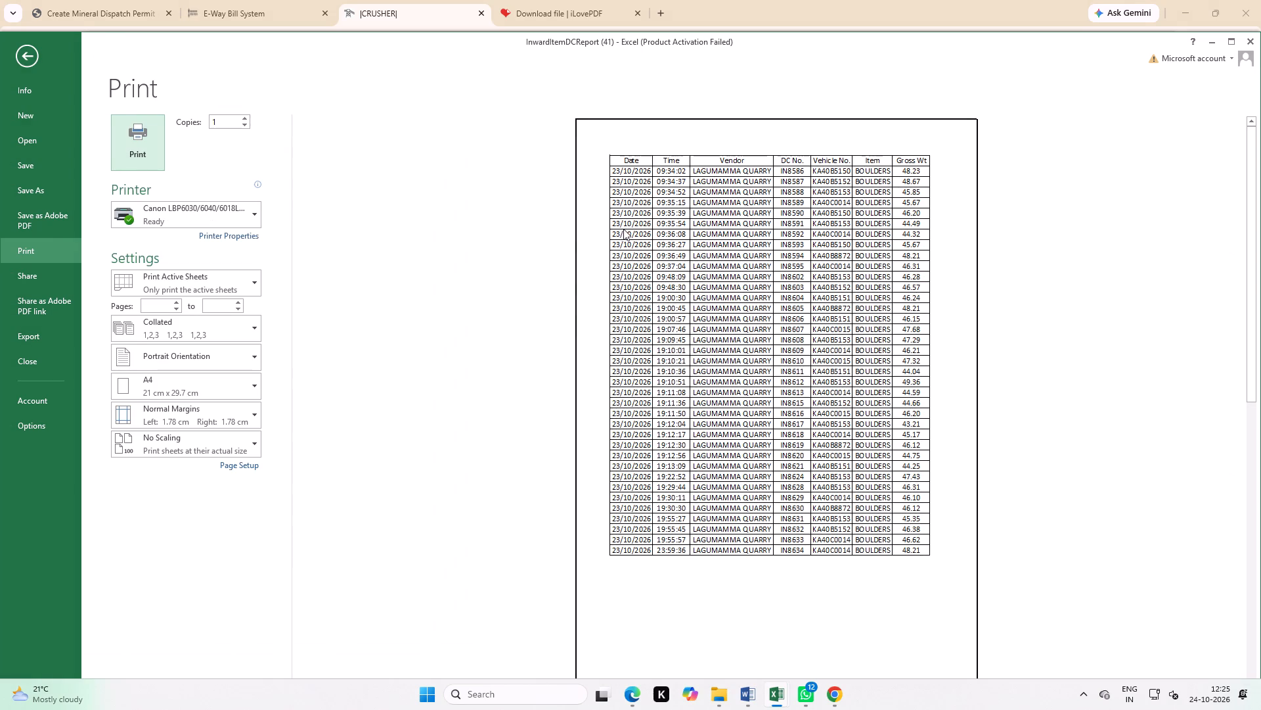
scroll(753, 374, down, 11)
scroll(754, 373, up, 3)
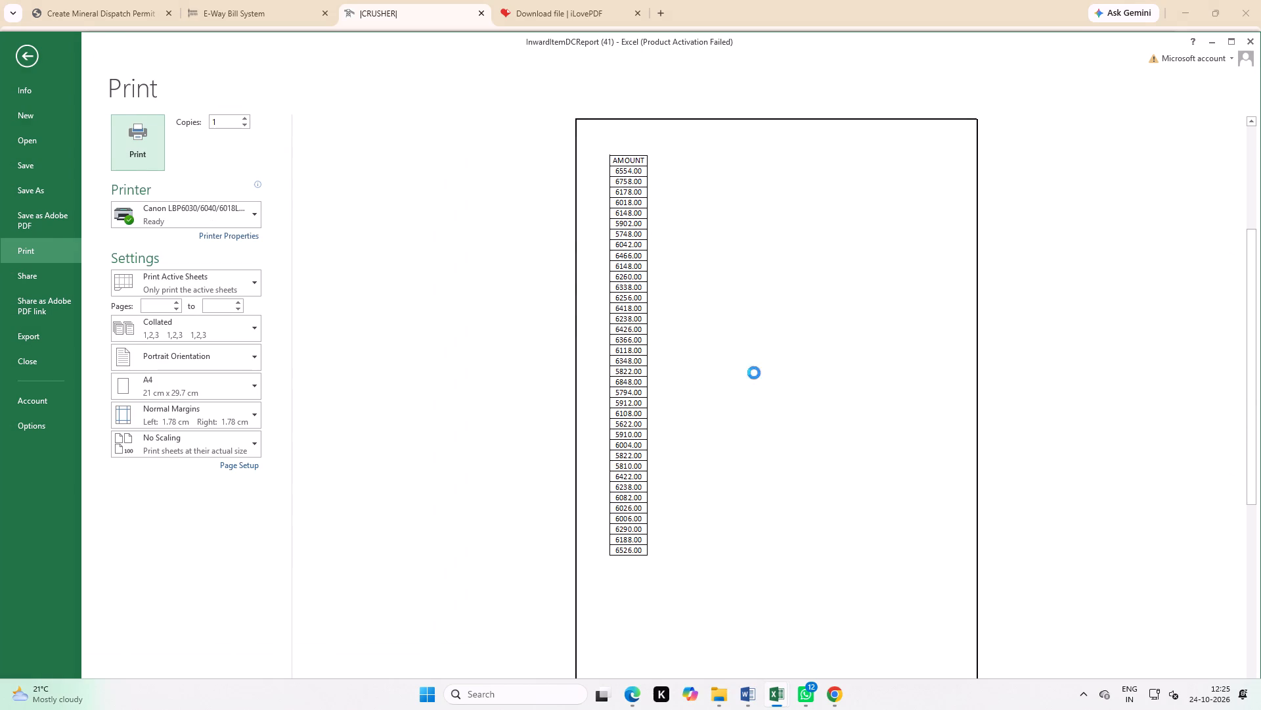
scroll(754, 373, up, 2)
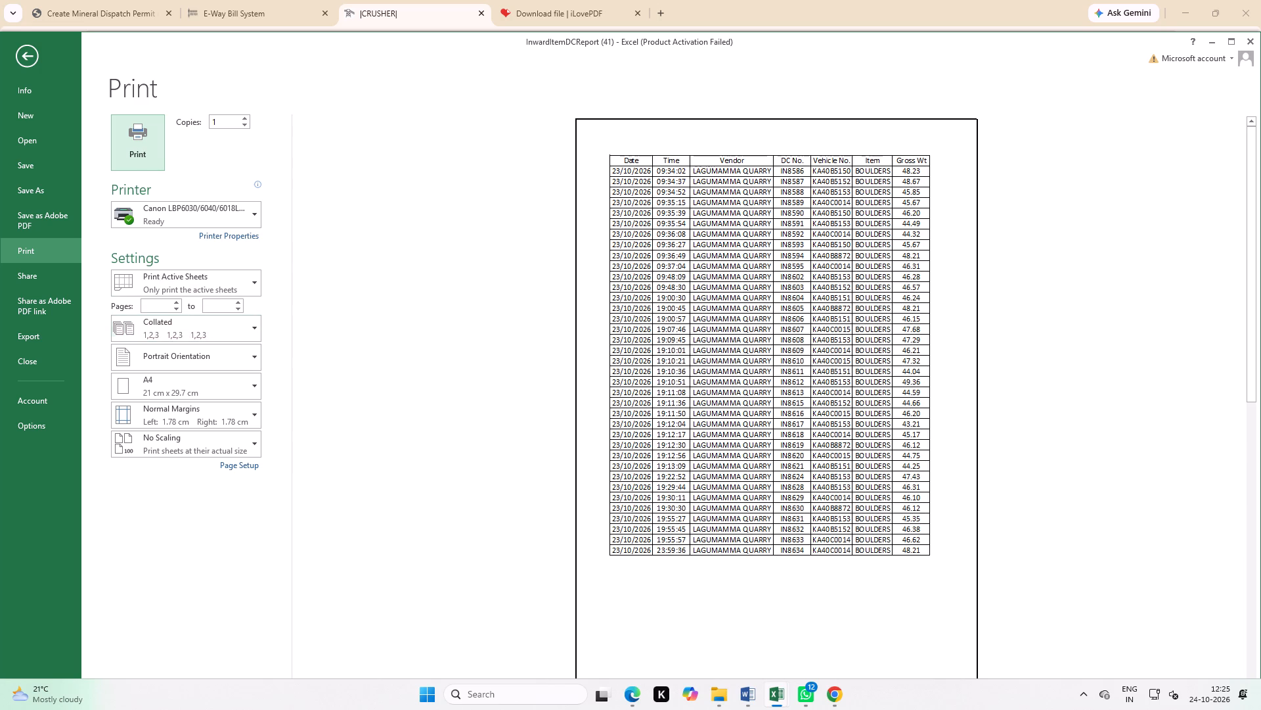
click(194, 447)
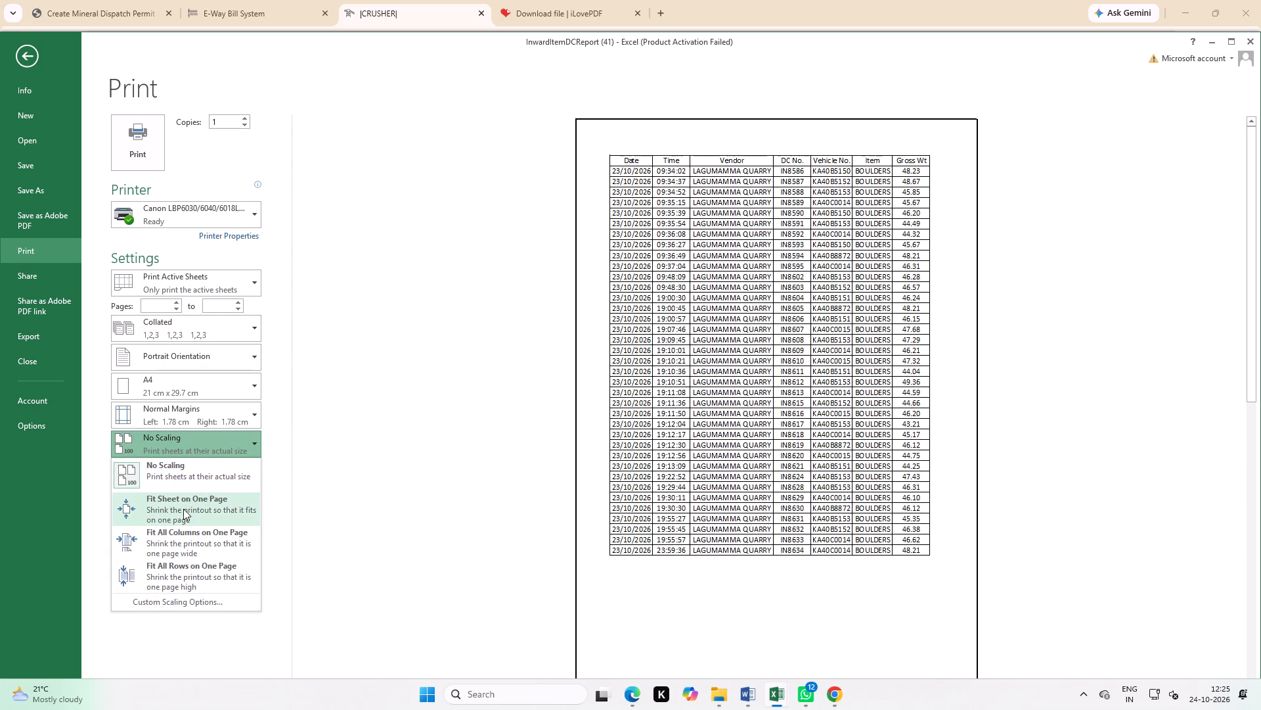
click(192, 499)
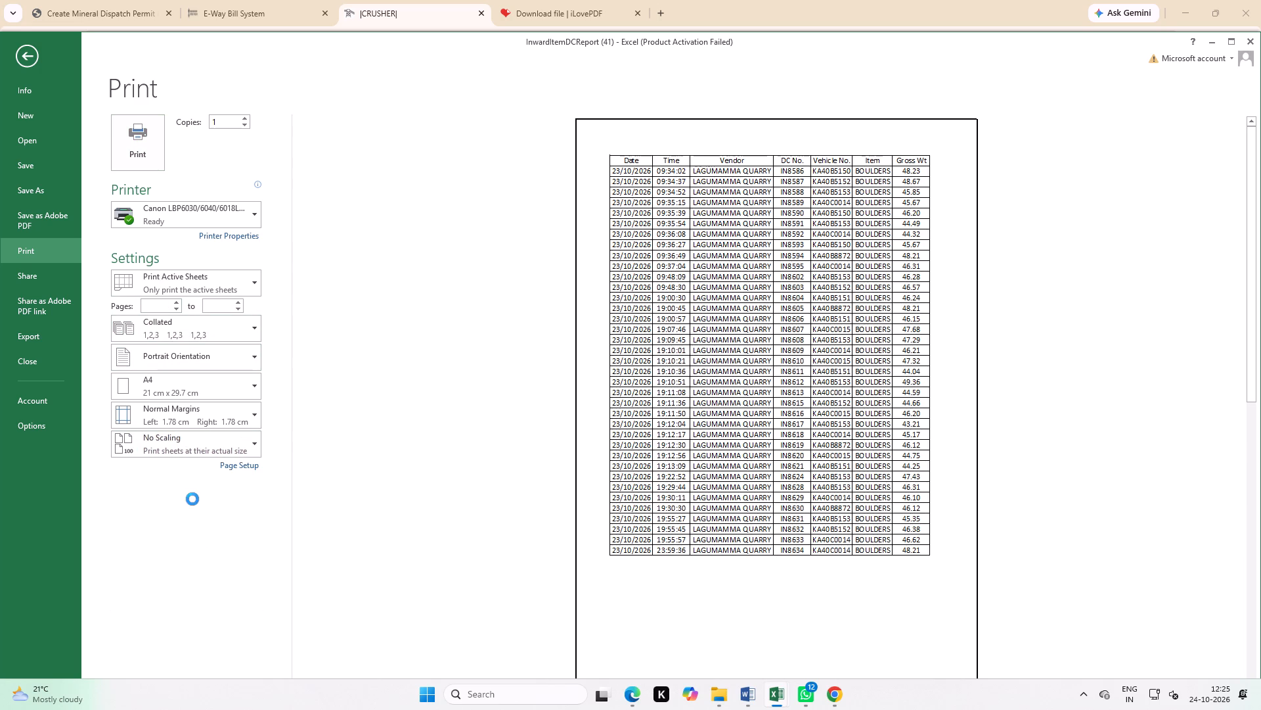
scroll(725, 405, down, 12)
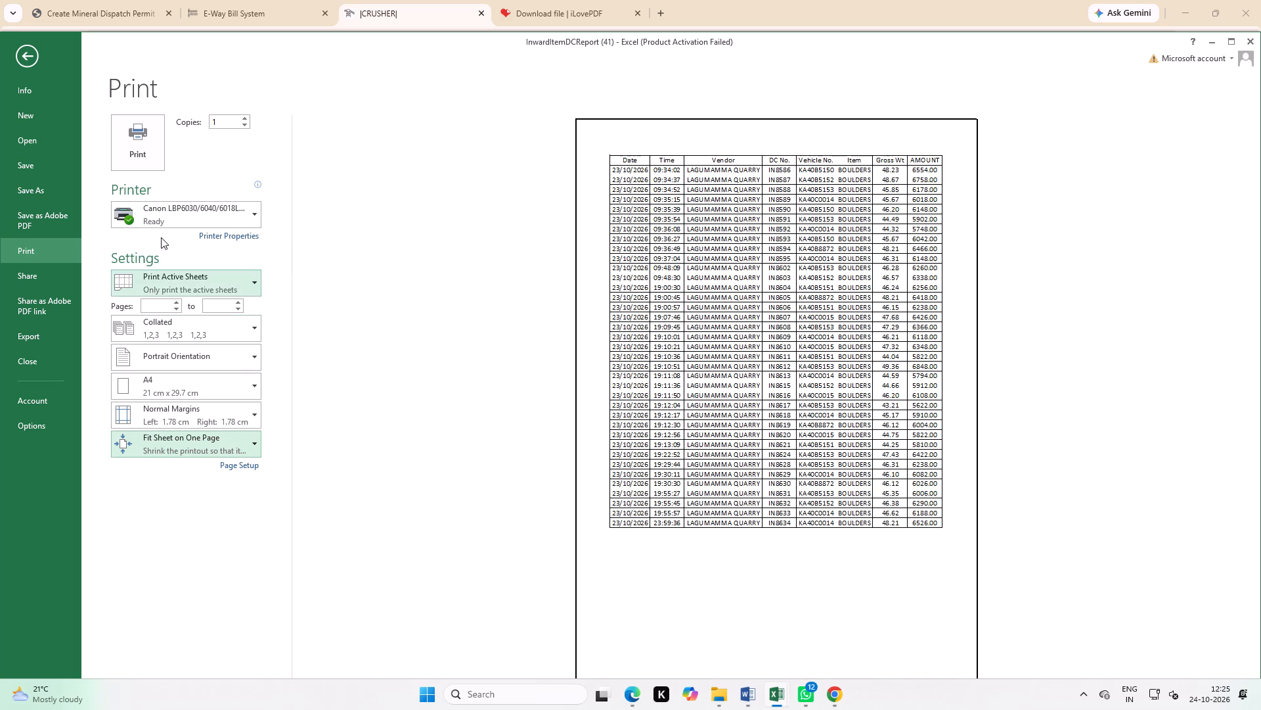
click(152, 134)
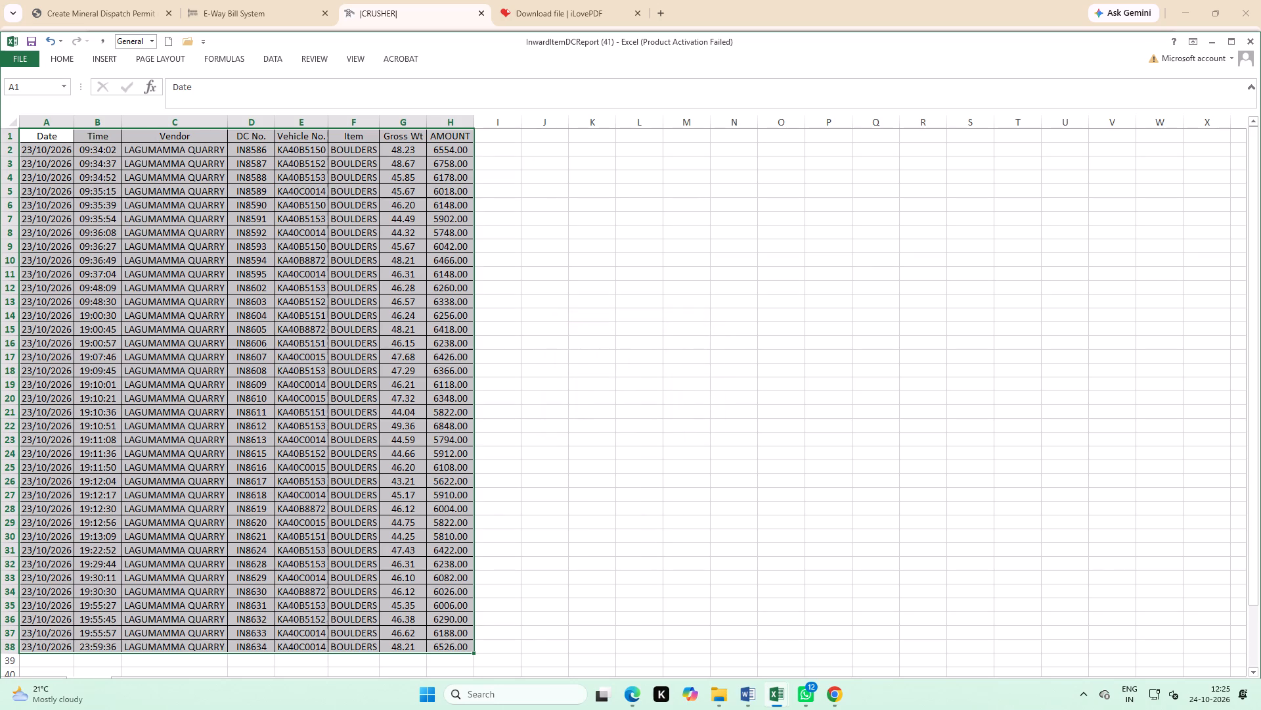